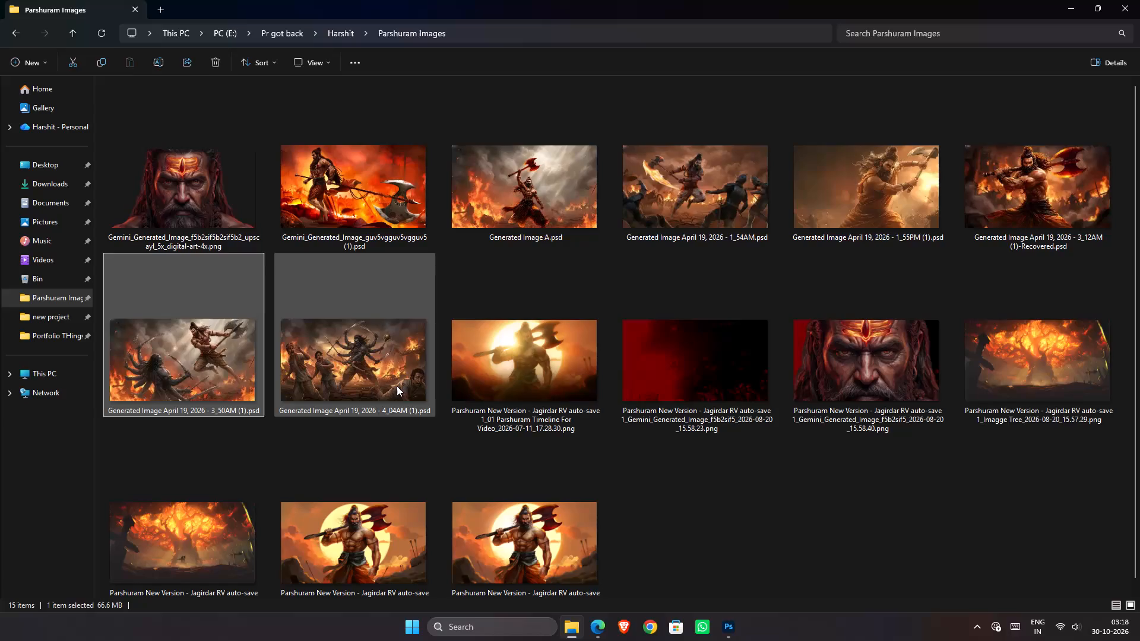
Open "Generated Image April 19, 2026 - 4_04AM (1).psd" in Photoshop and export it as a PNG.
click(397, 386)
click(397, 386)
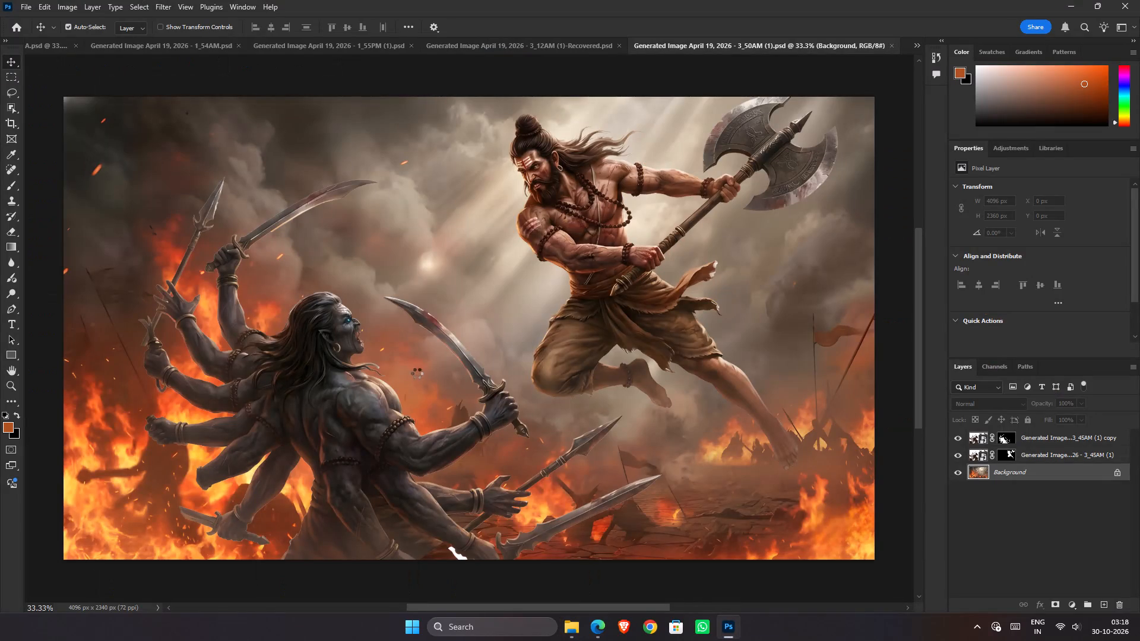
click(33, 9)
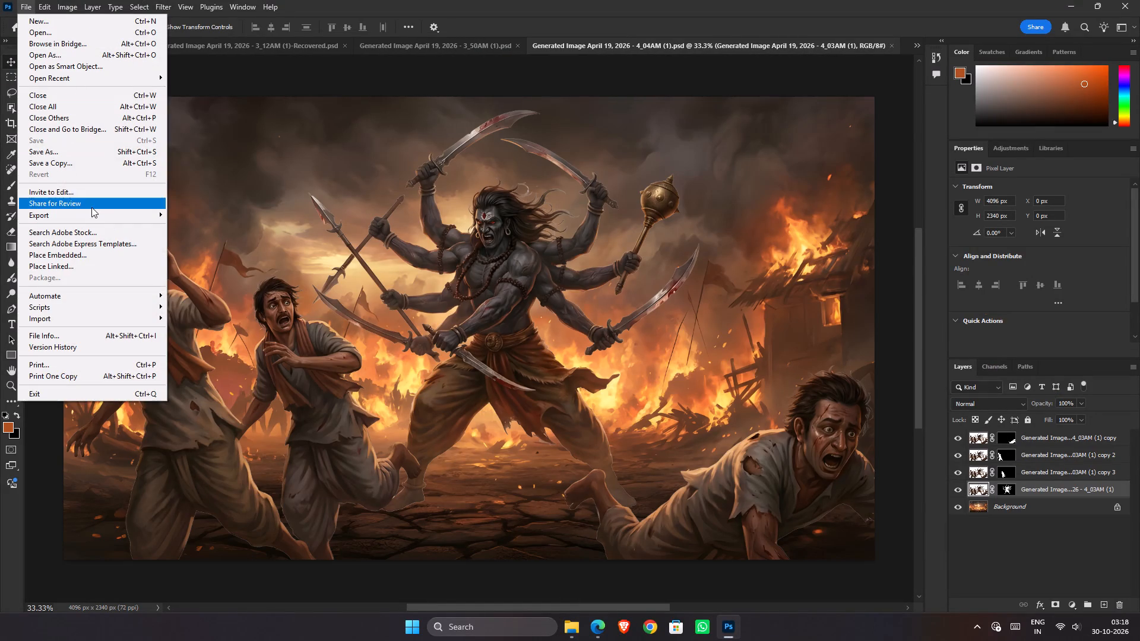
click(190, 217)
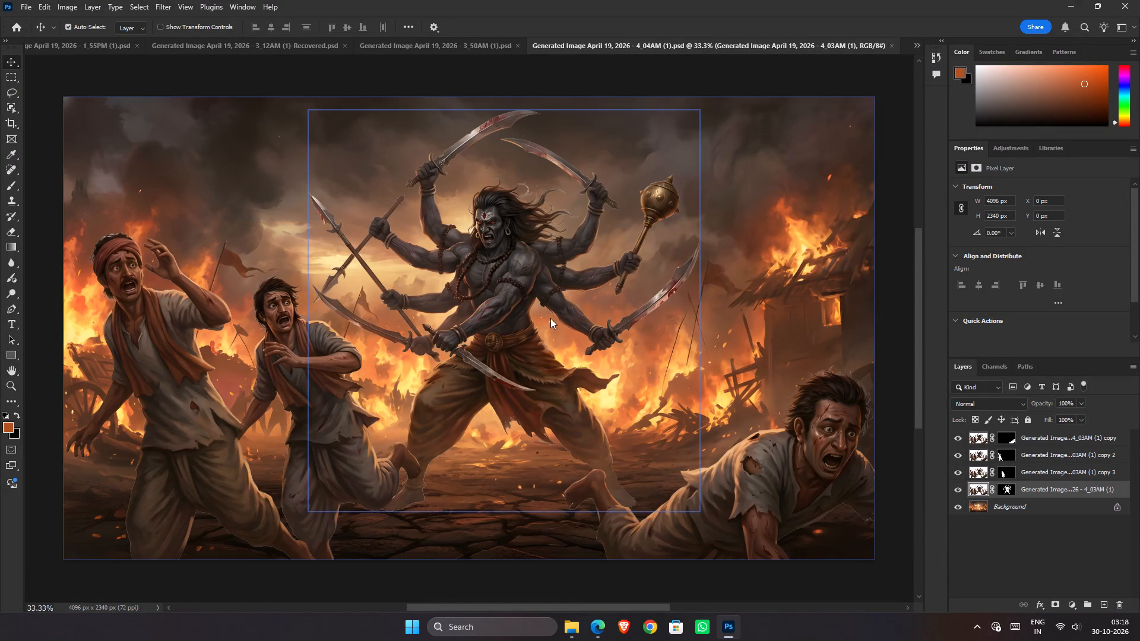
click(473, 297)
Close Photoshop and return to the Parshuram Images folder.
key(alt+Tab)
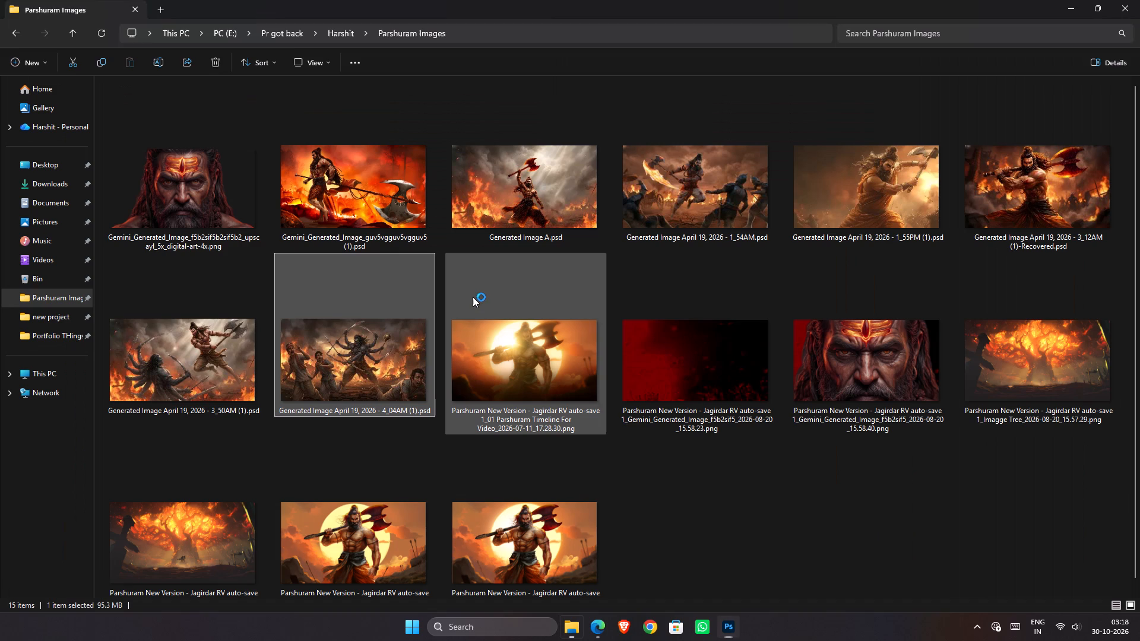
key(alt+Tab)
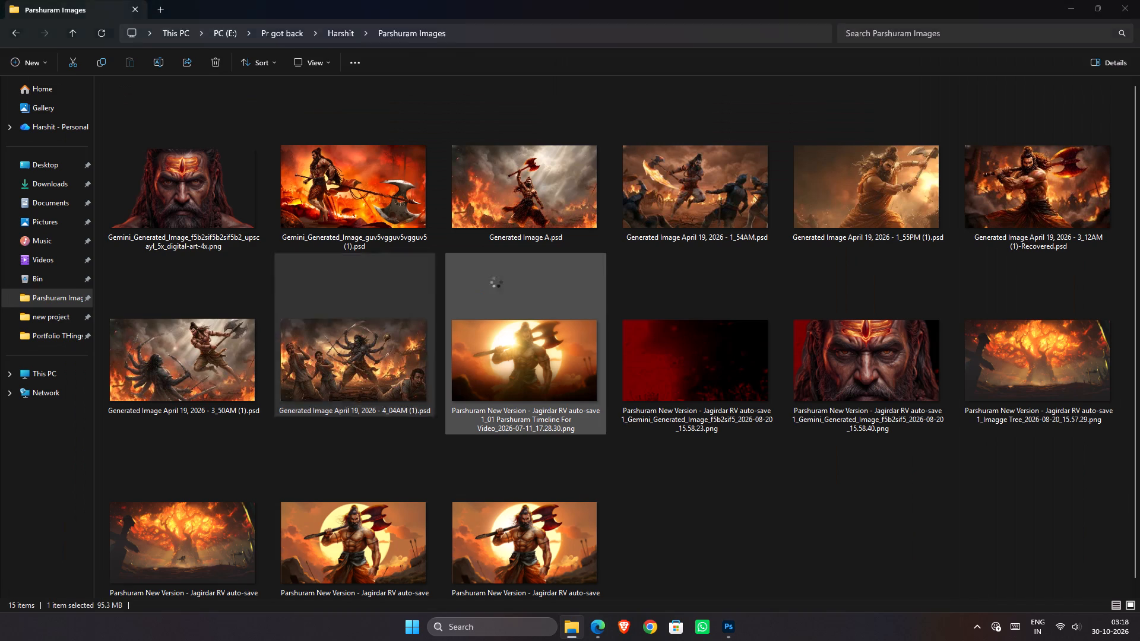
click(1139, 0)
key(alt+Tab)
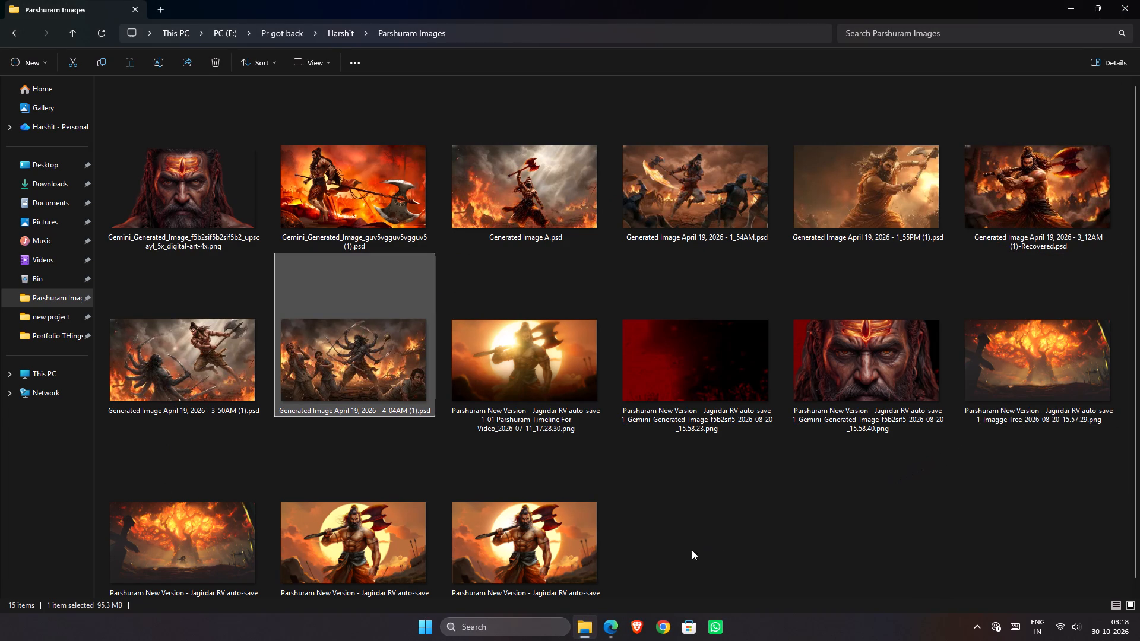
Switch to the Behance editor in Edge and add "Generated Image April 19, 2026 - 3_50AM (1).png" from Downloads to the empty photo grid.
click(604, 633)
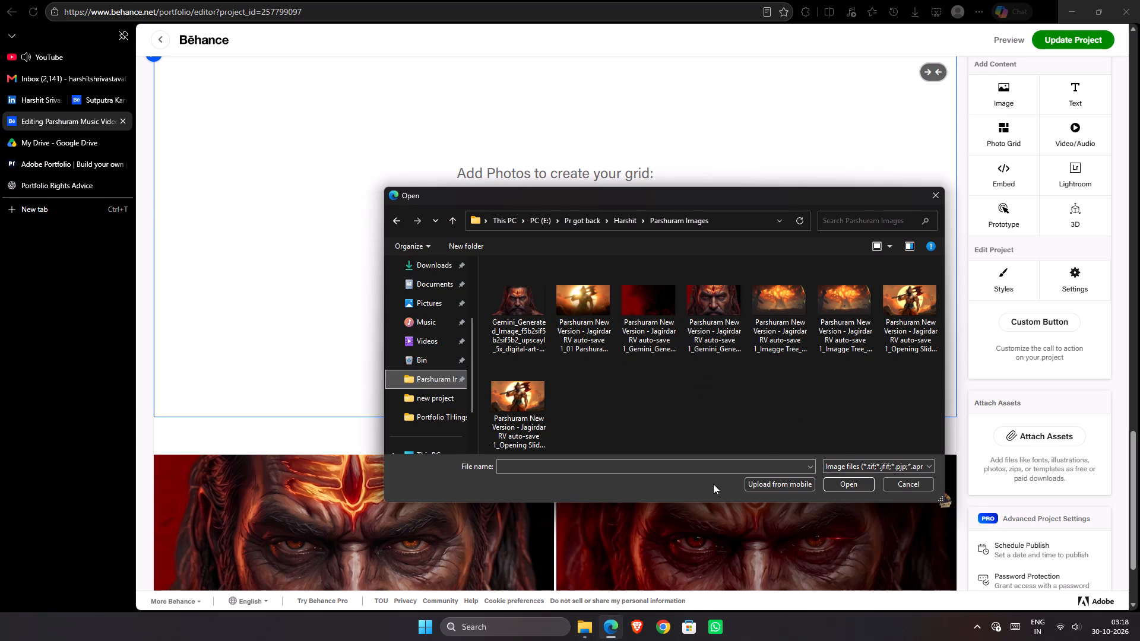
click(797, 222)
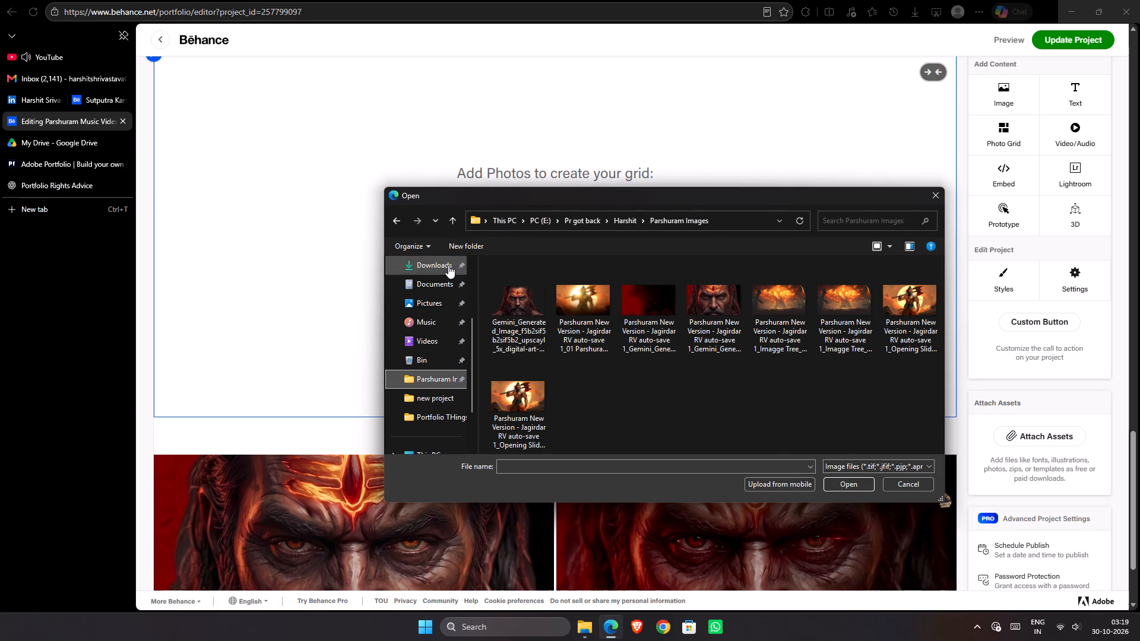
click(448, 265)
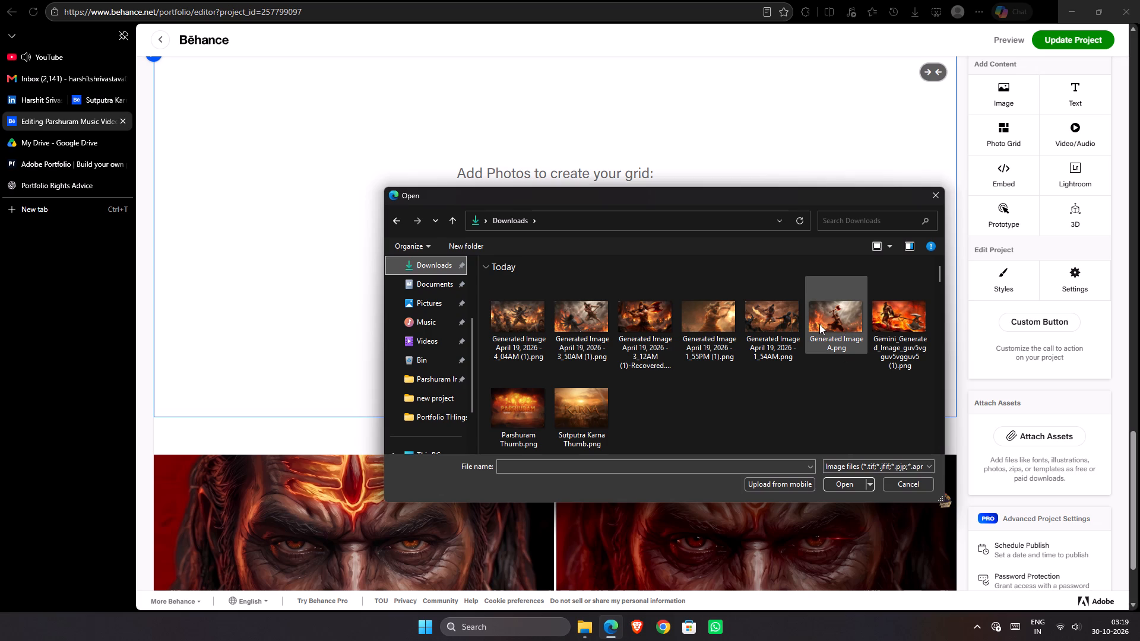
click(784, 325)
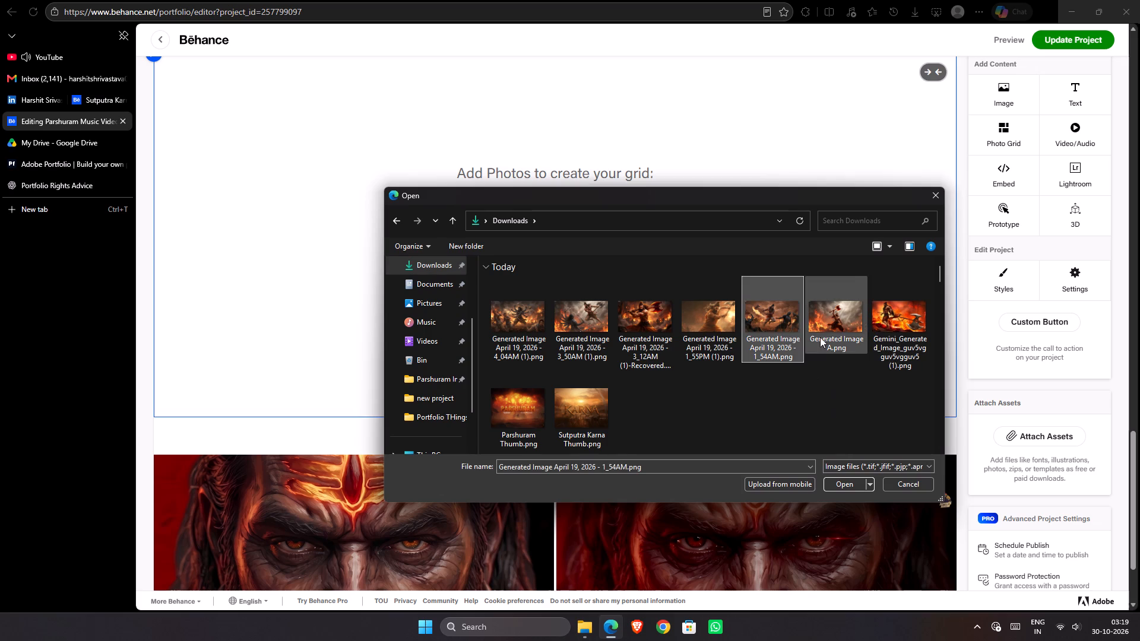
click(820, 337)
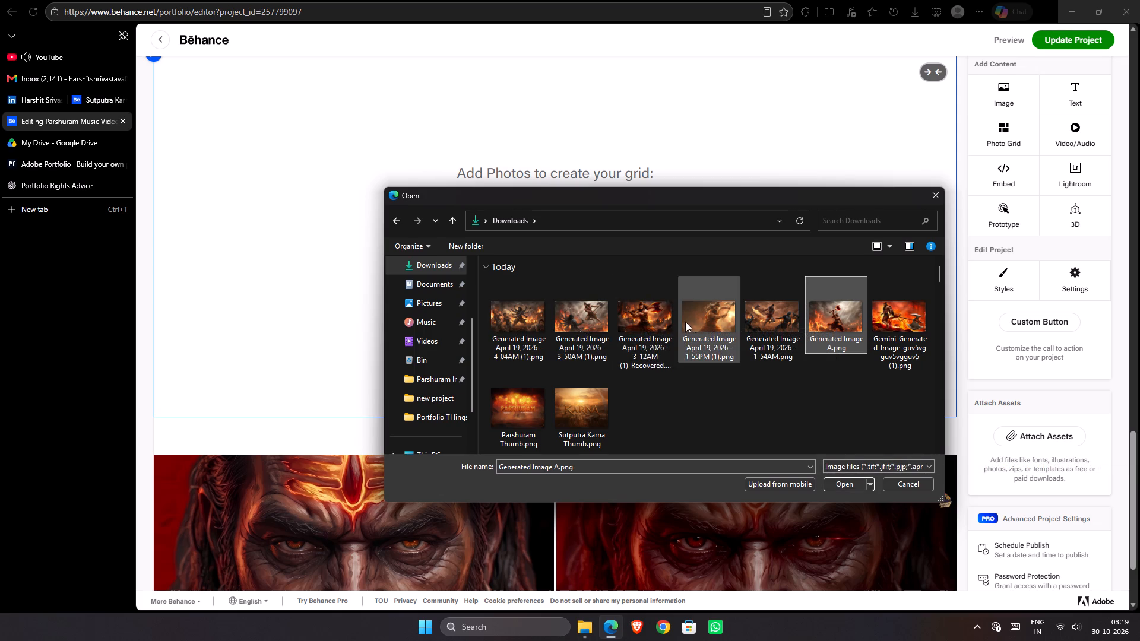
click(585, 328)
click(845, 486)
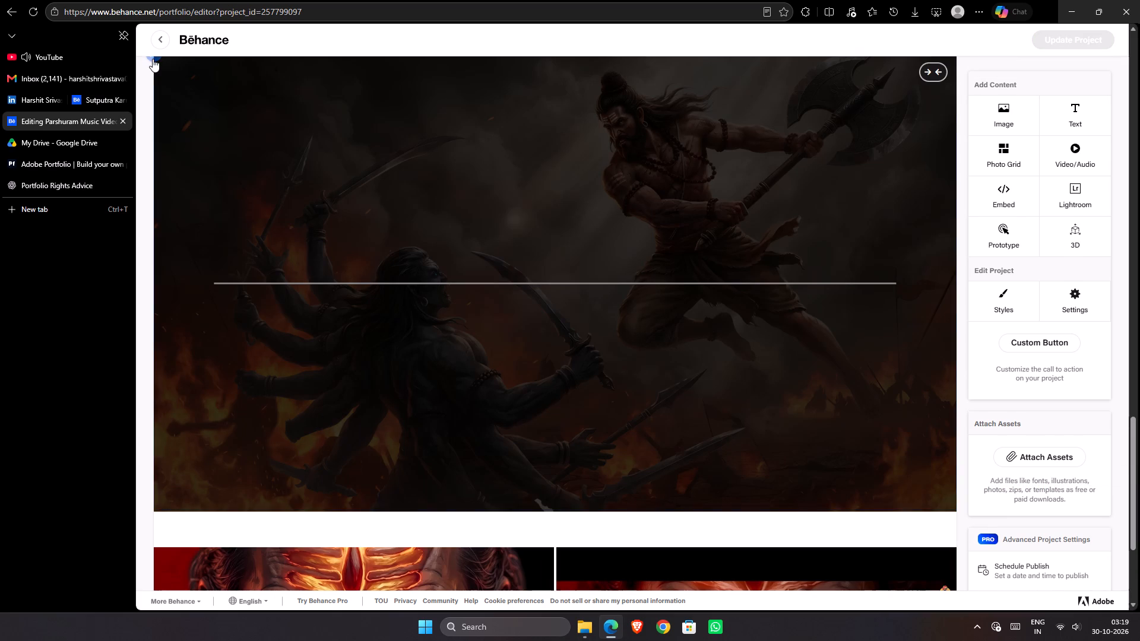
click(153, 59)
click(188, 105)
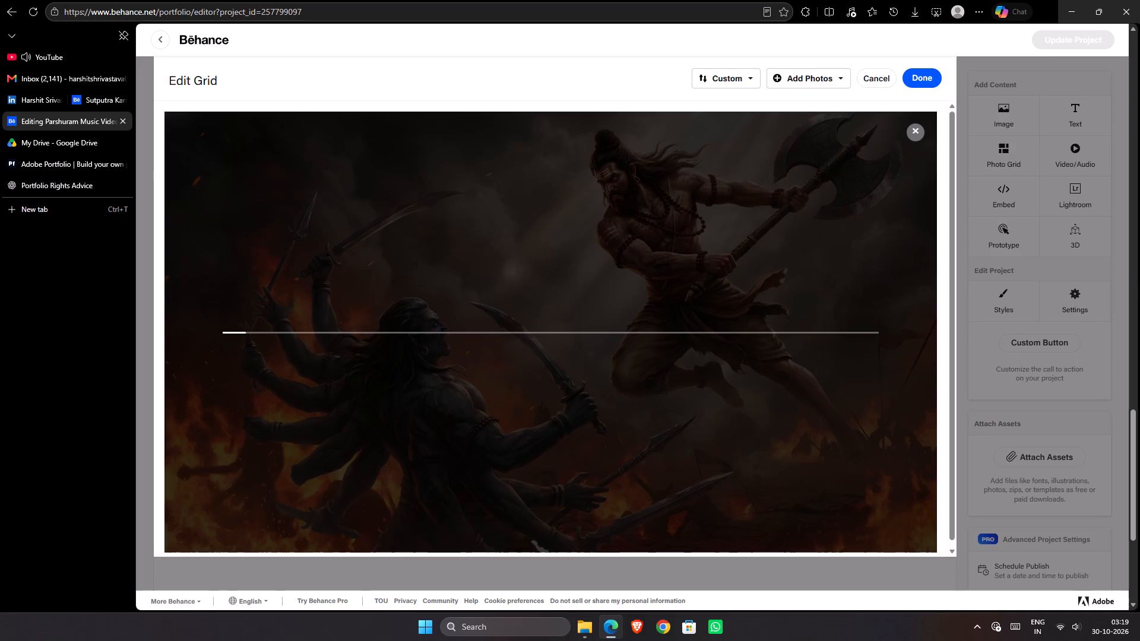
click(811, 74)
click(813, 94)
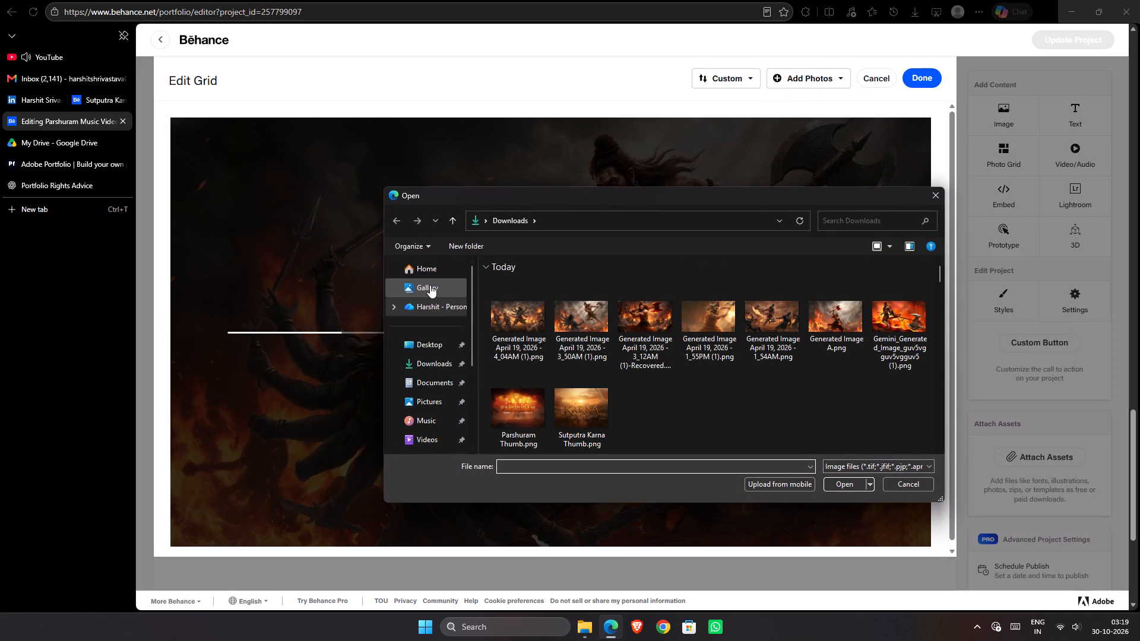
click(430, 285)
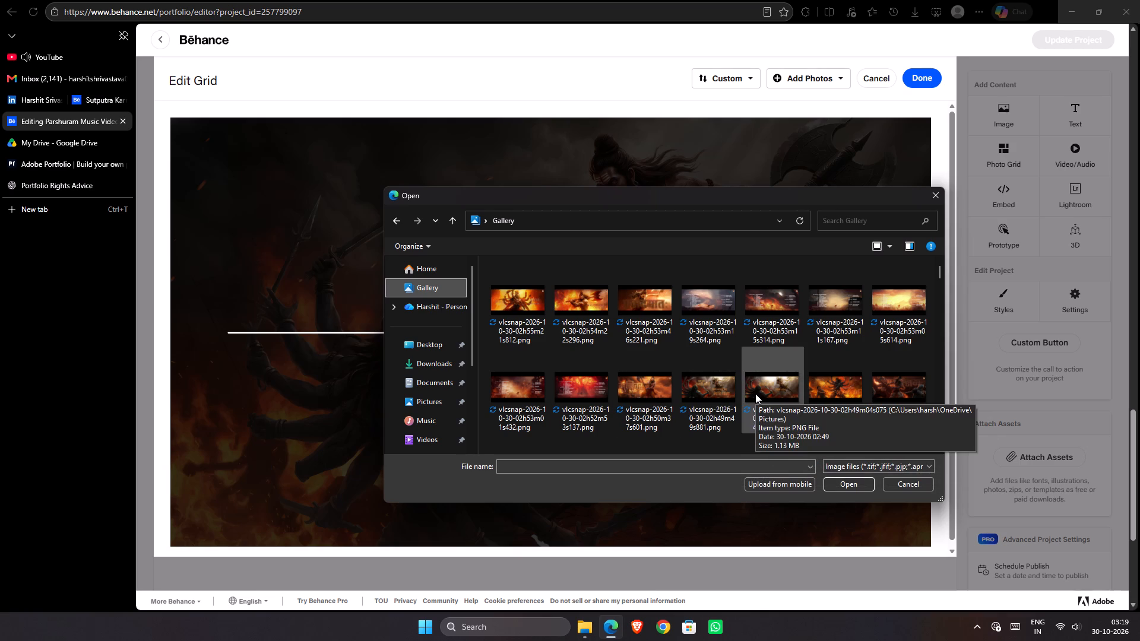
click(778, 395)
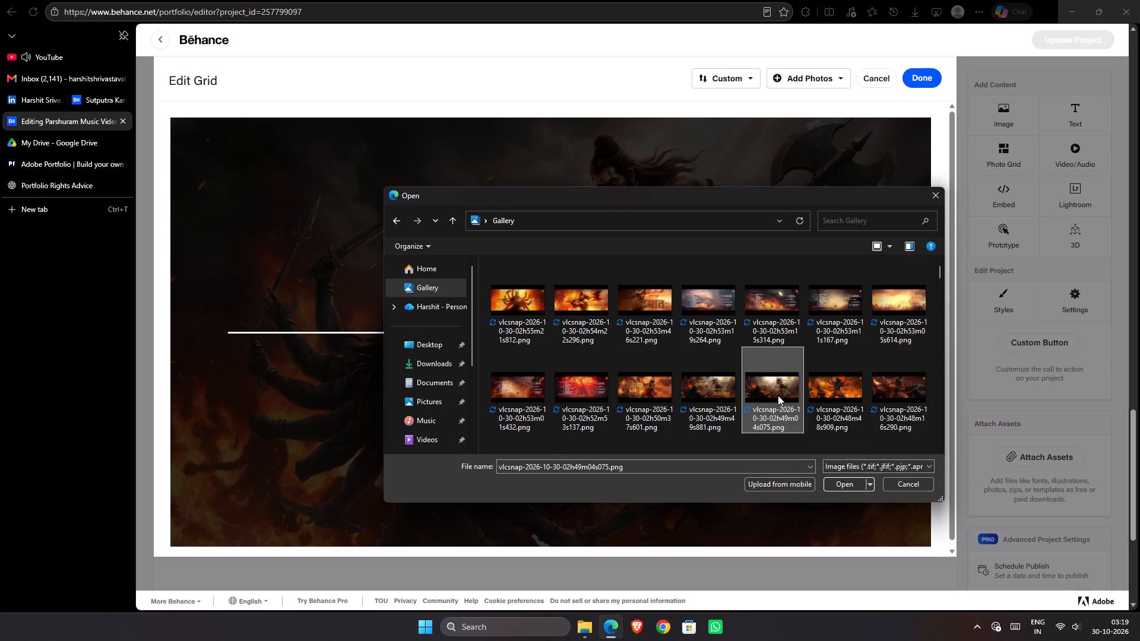
click(727, 391)
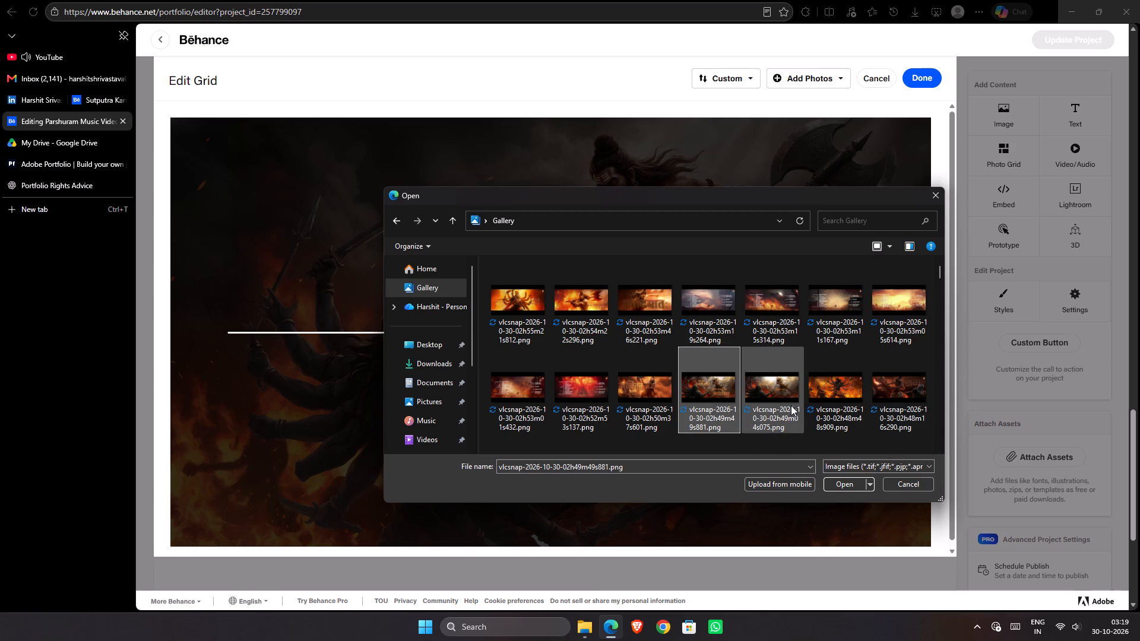
click(848, 481)
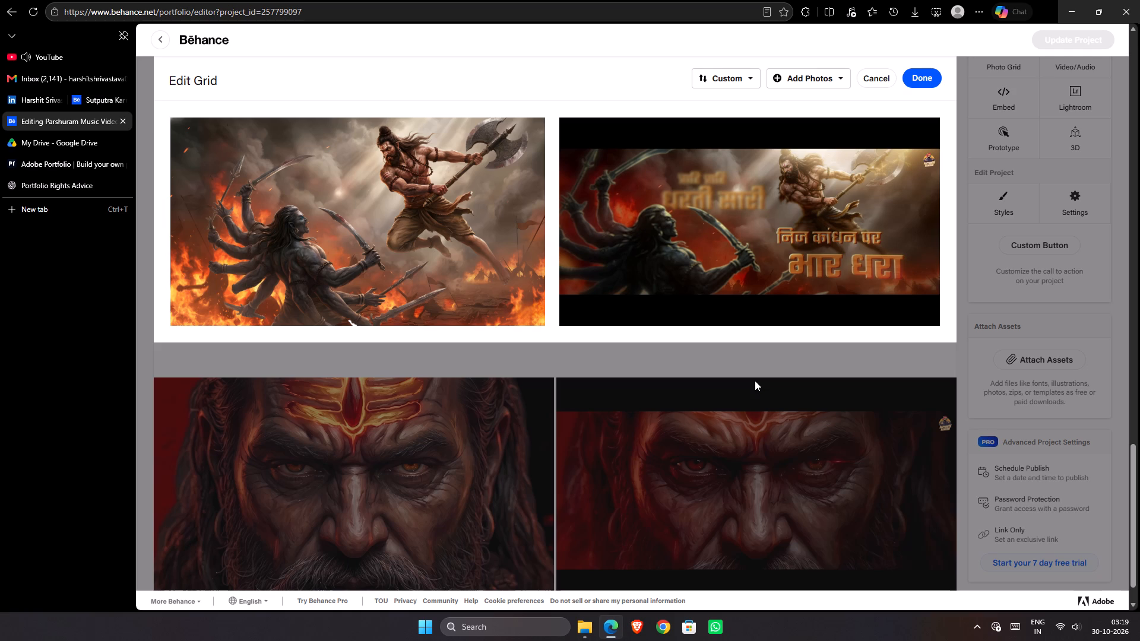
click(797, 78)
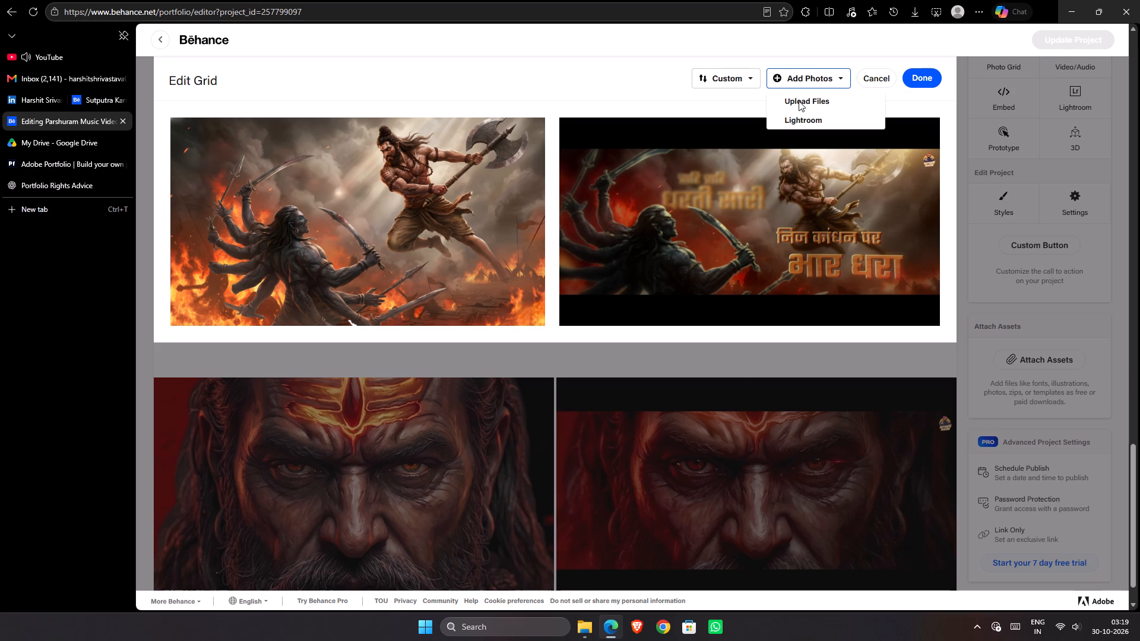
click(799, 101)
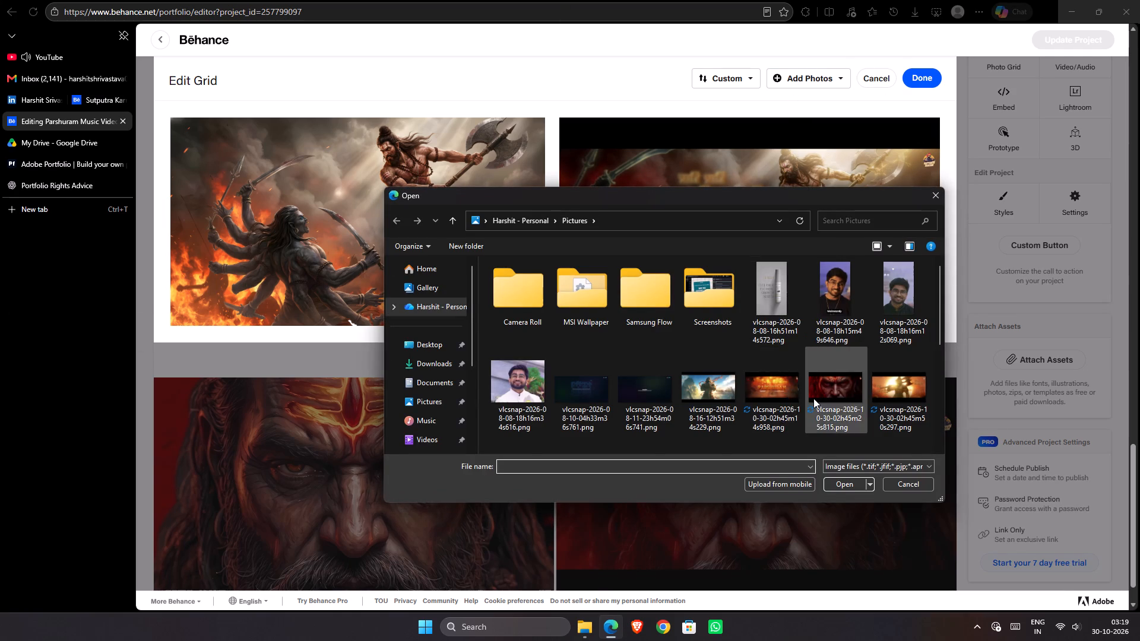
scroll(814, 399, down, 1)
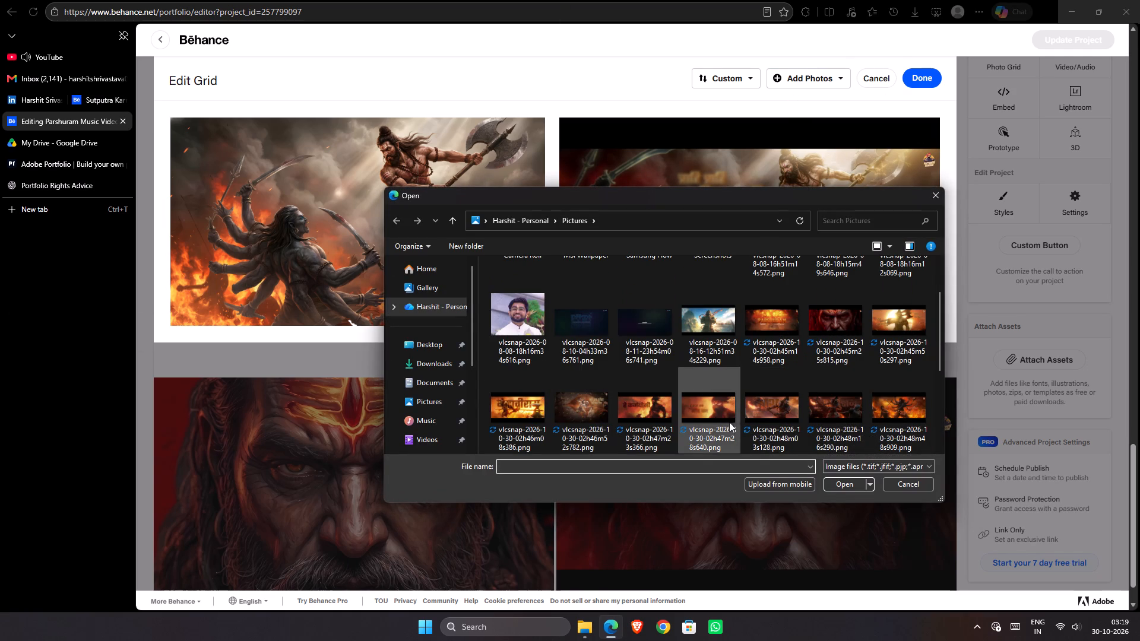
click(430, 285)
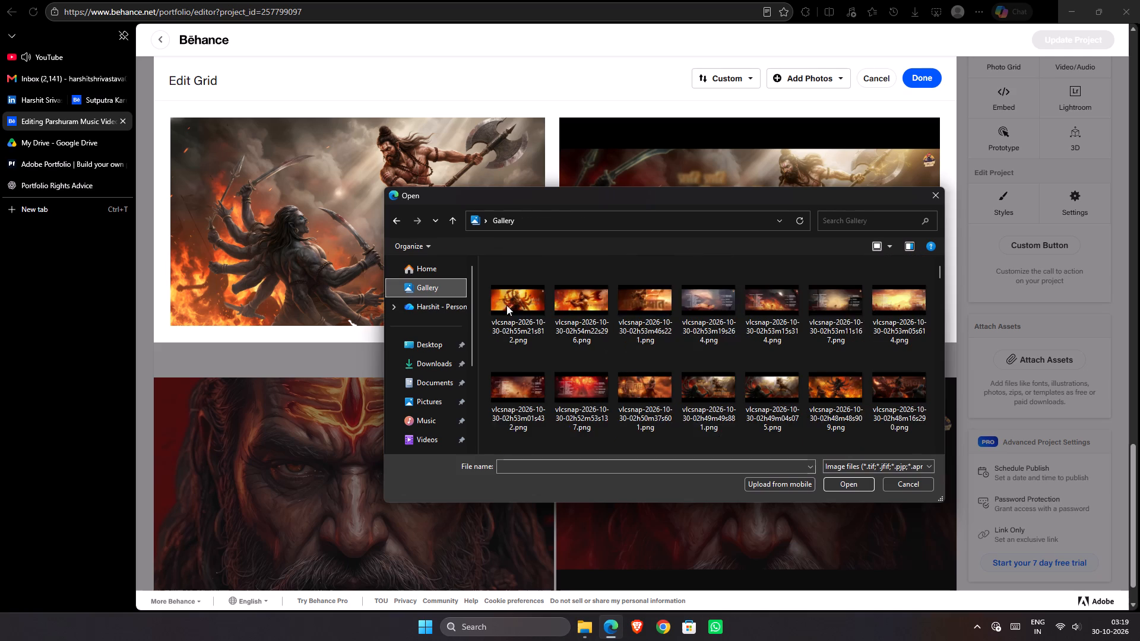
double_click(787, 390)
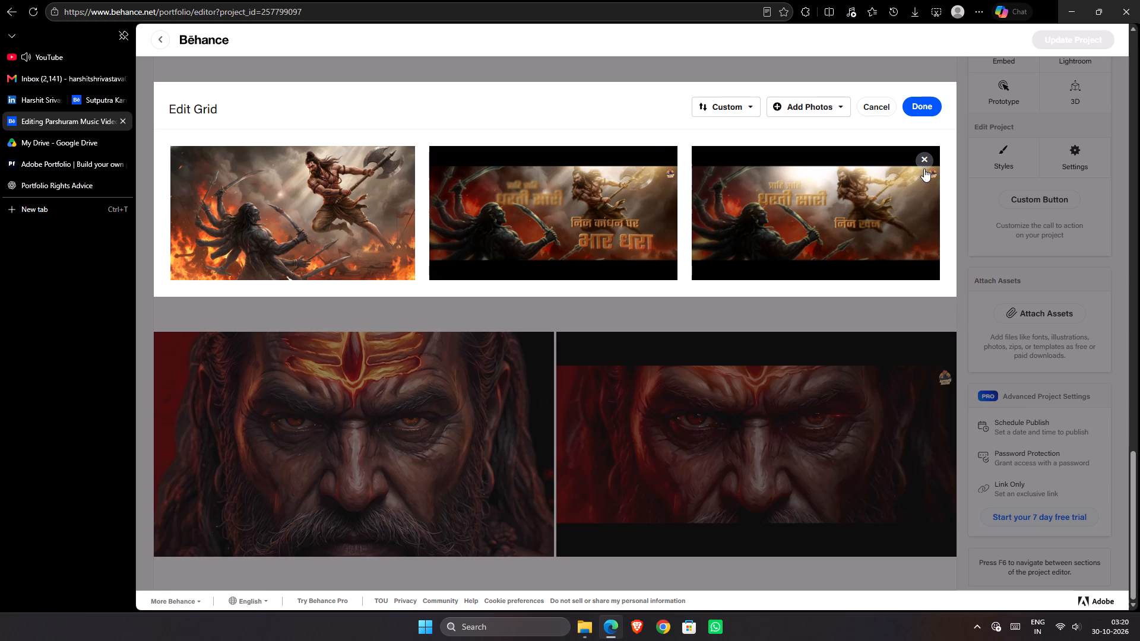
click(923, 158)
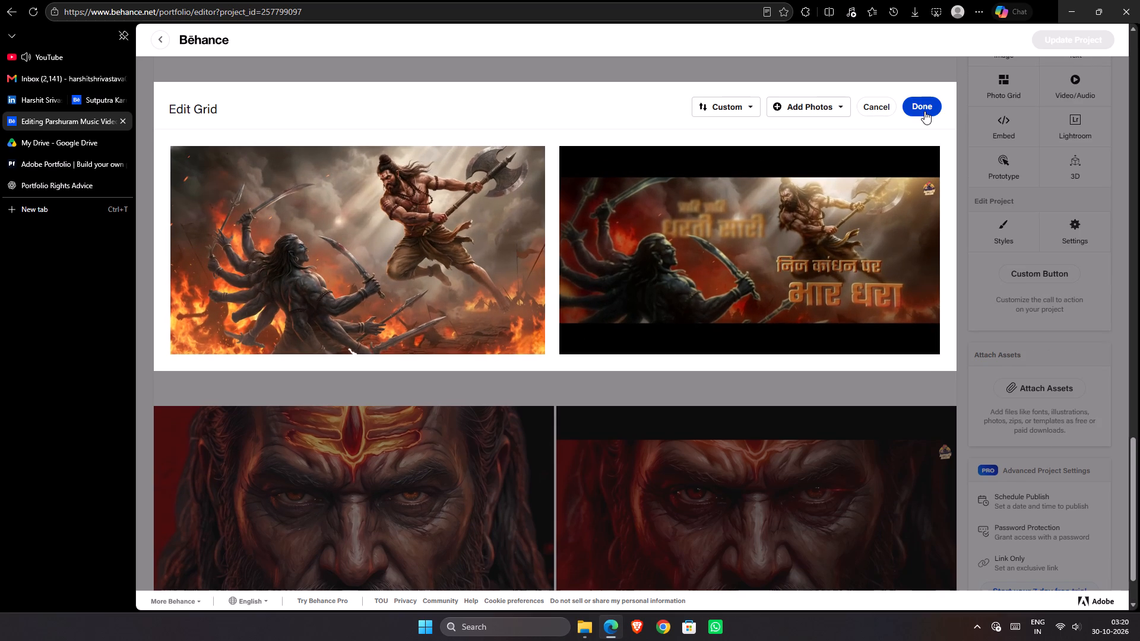
Finish editing the grid with the artwork and its video still.
click(924, 111)
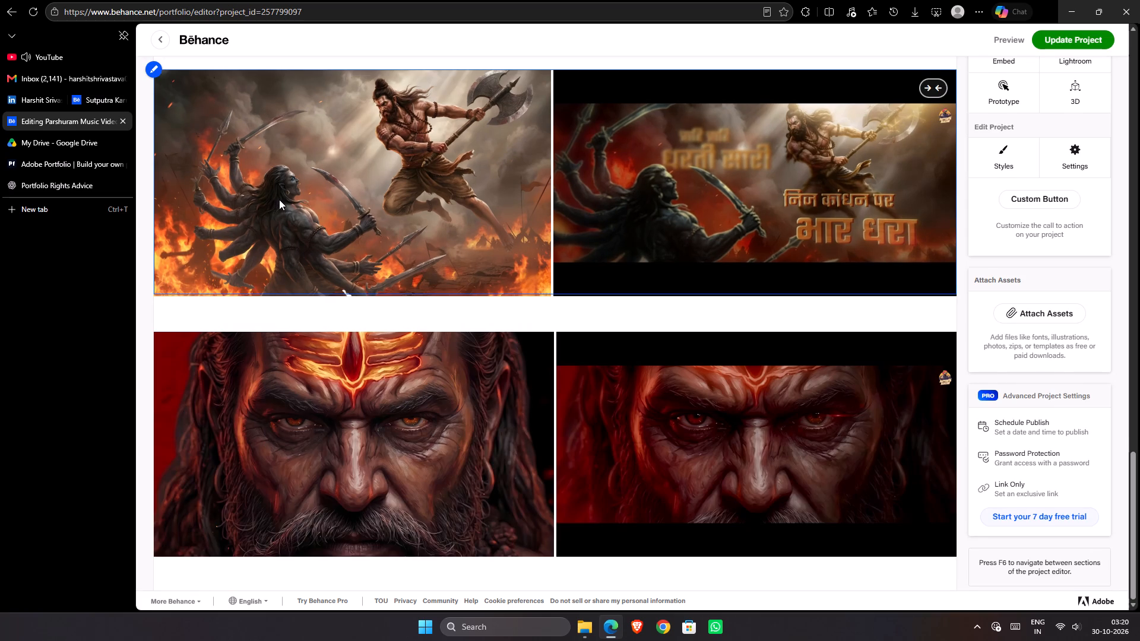
Insert a photo grid between the battle grid and the face close-up grid, adding "Generated Image April 19, 2026 - 1_54AM.png" from Downloads.
scroll(280, 199, up, 1)
scroll(371, 243, down, 1)
click(548, 318)
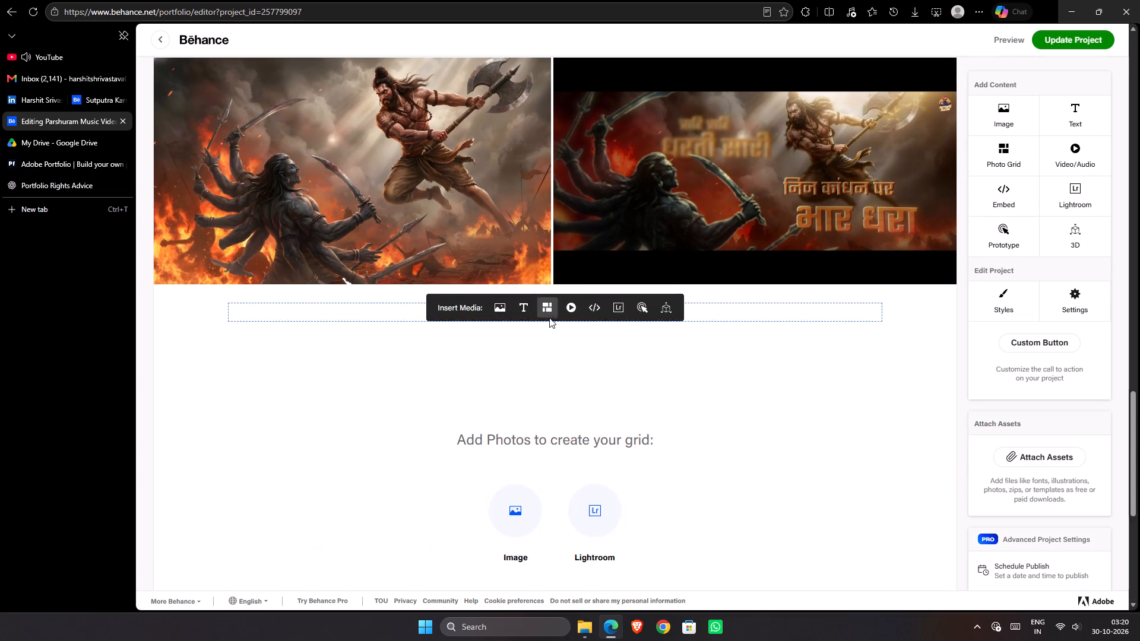
click(521, 250)
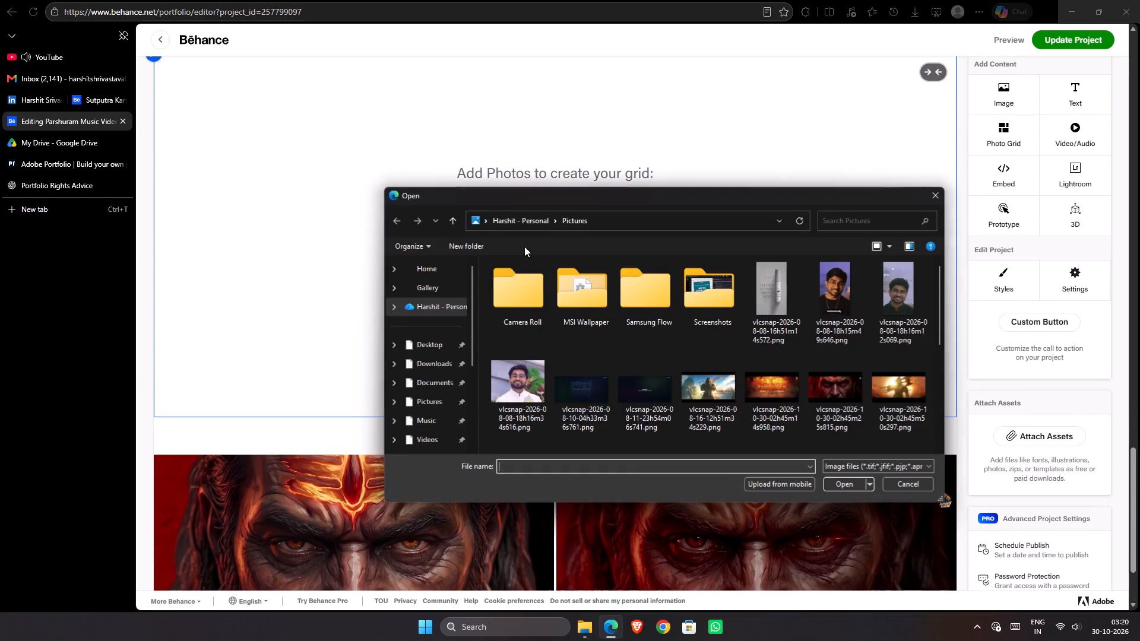
click(441, 357)
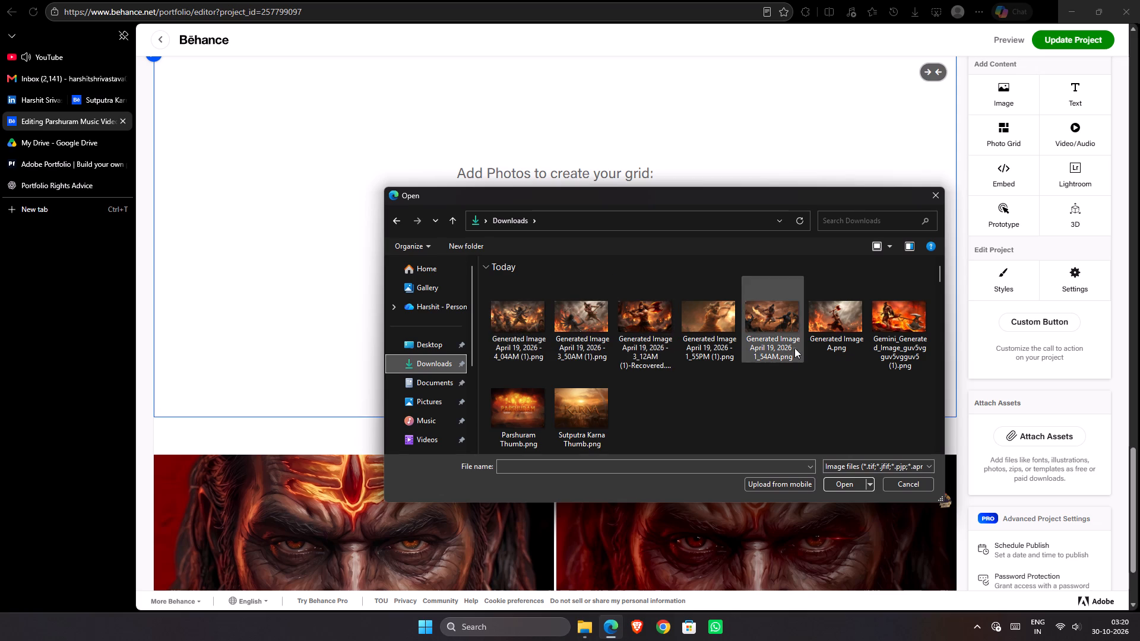
double_click(778, 332)
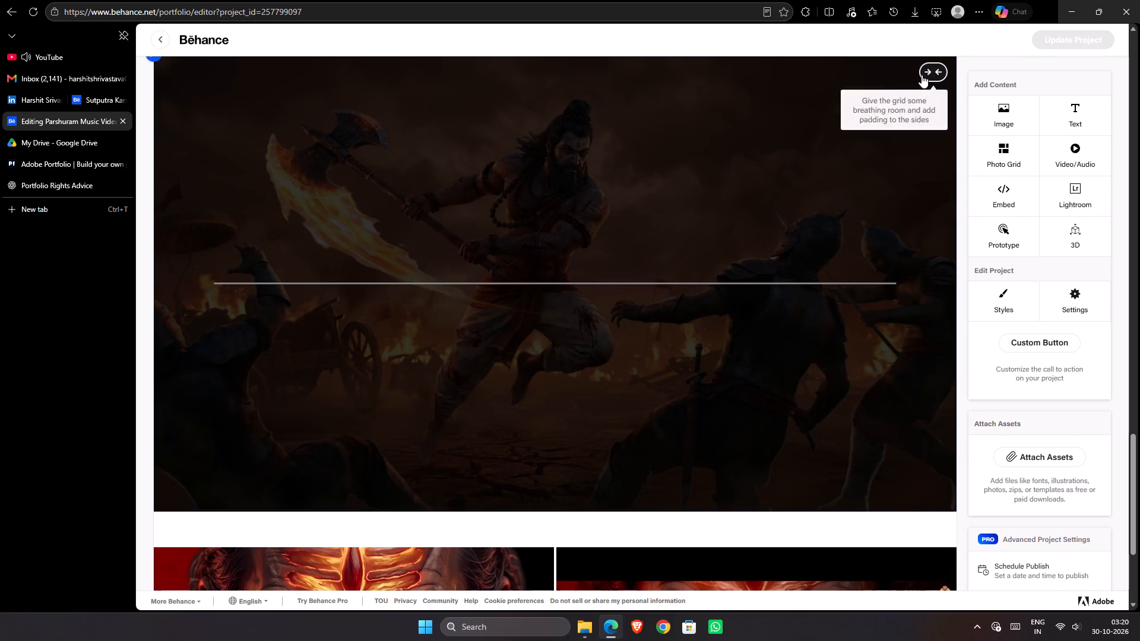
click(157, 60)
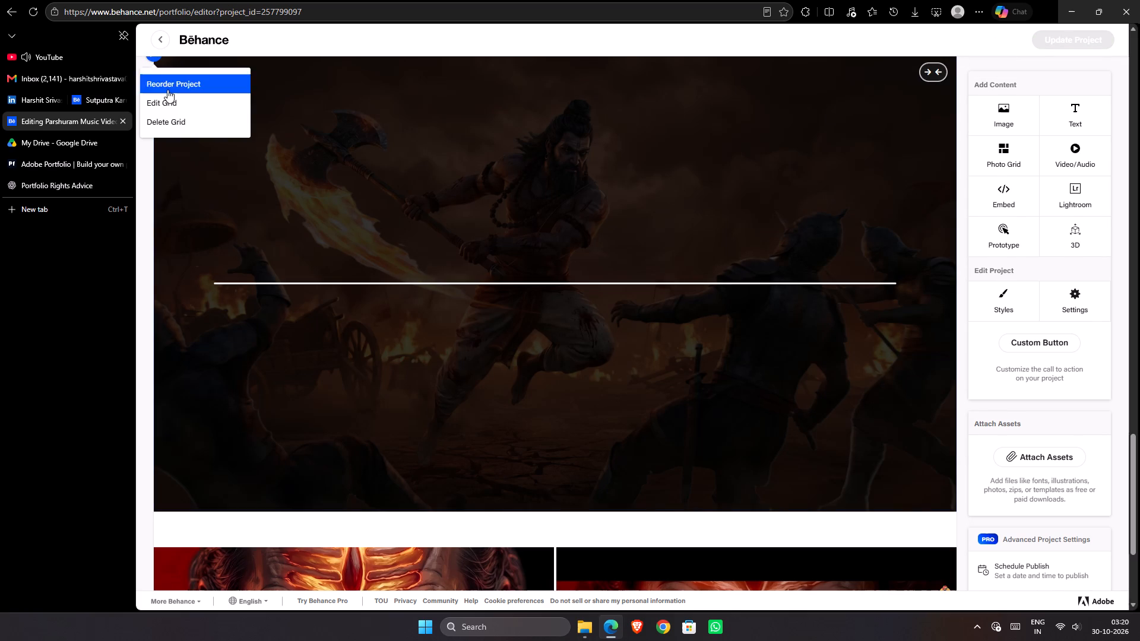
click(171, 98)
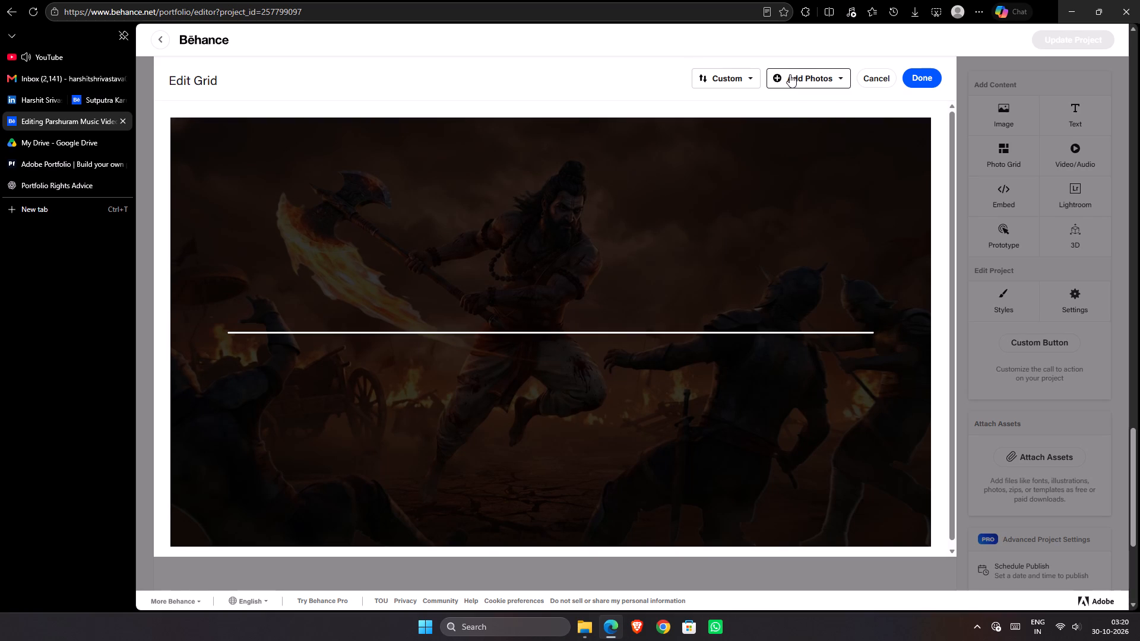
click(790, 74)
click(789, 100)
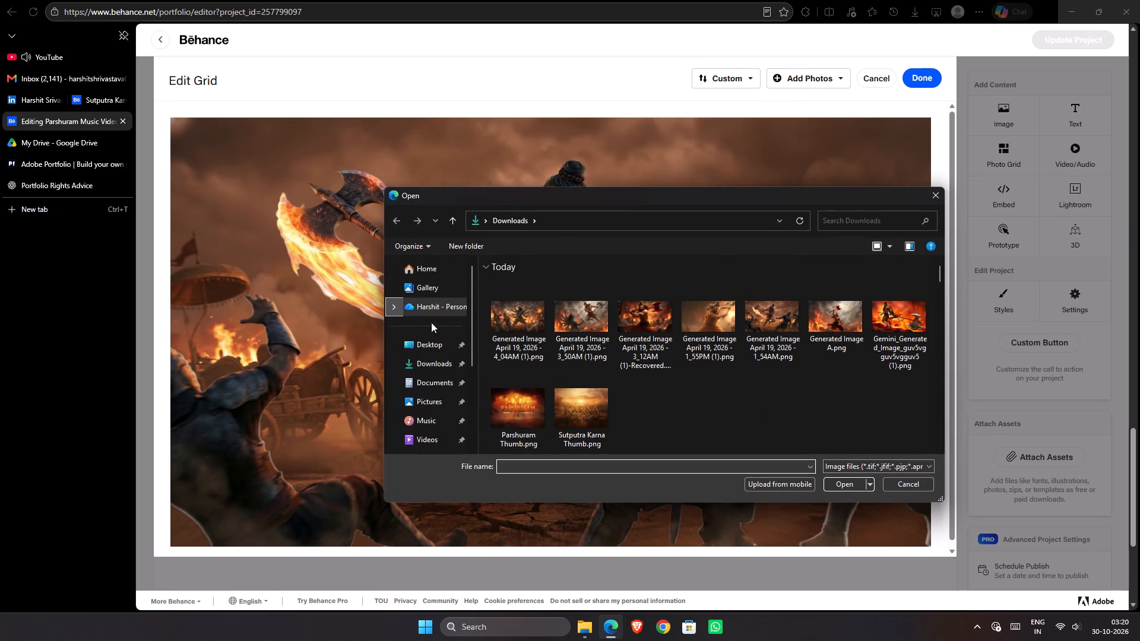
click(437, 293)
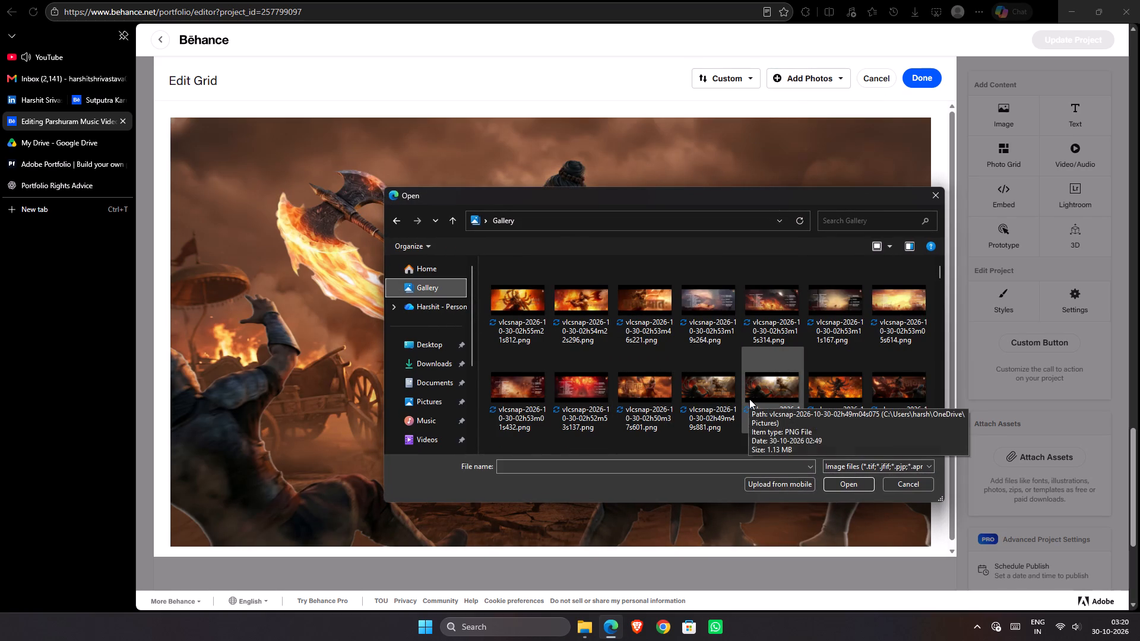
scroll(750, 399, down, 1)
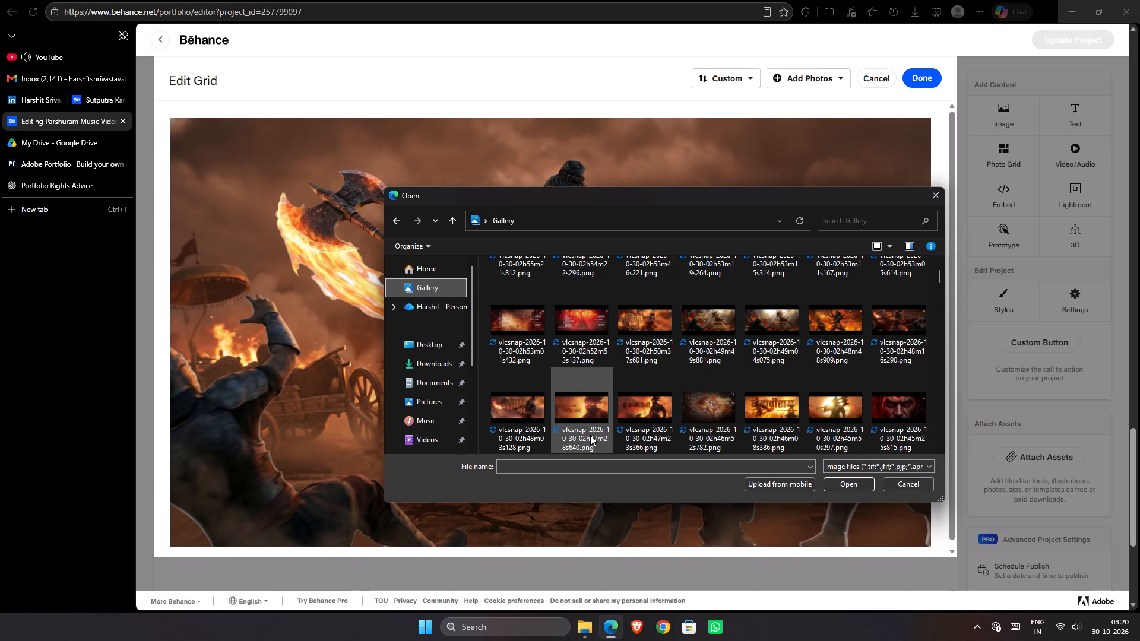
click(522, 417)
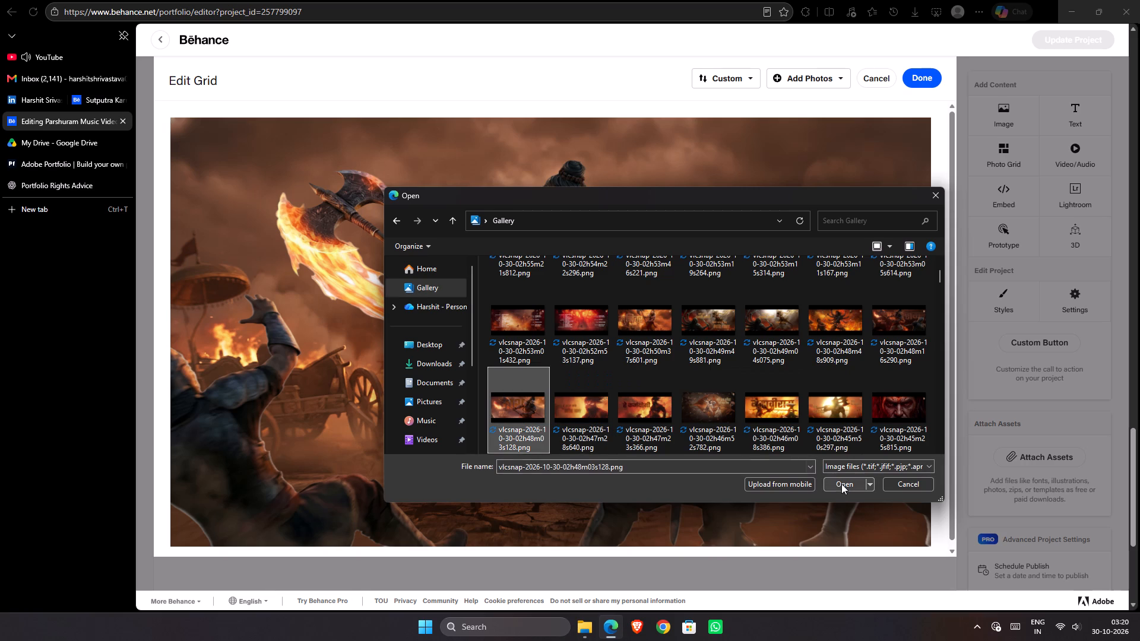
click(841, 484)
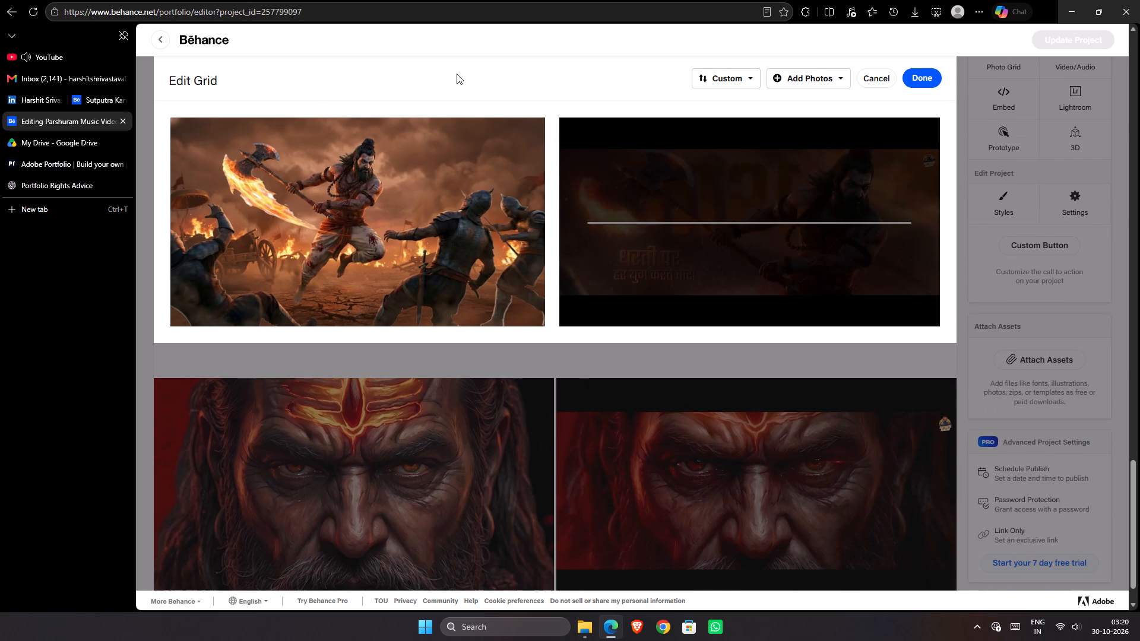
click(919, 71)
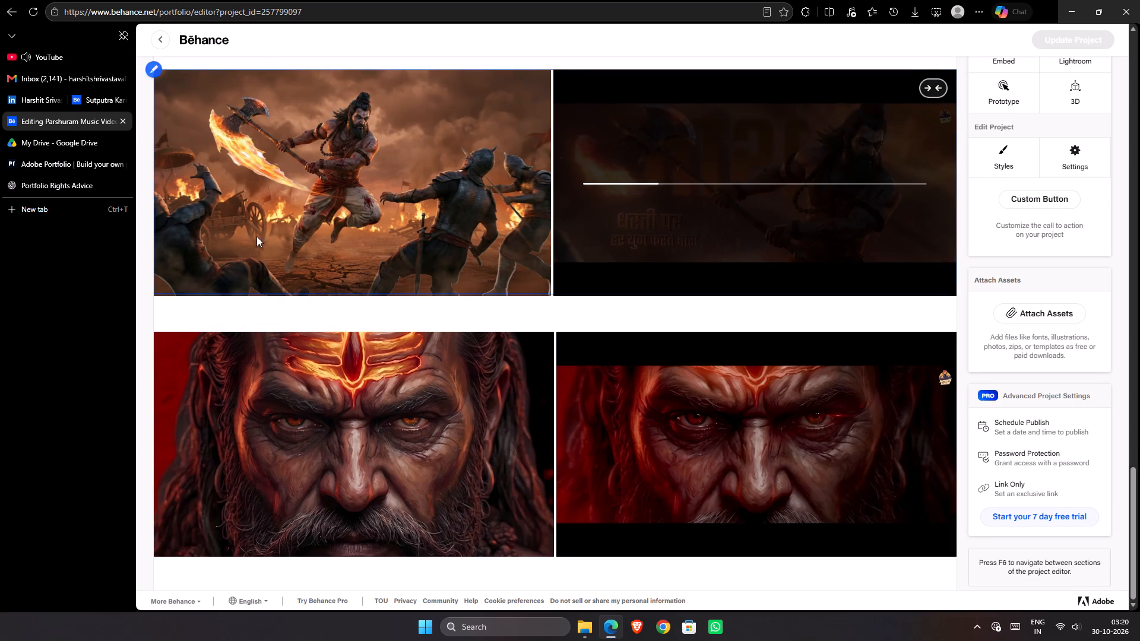
Insert a photo grid between the flaming-axe grid and the face close-up grid, adding "Generated Image A.png" from Downloads.
click(541, 316)
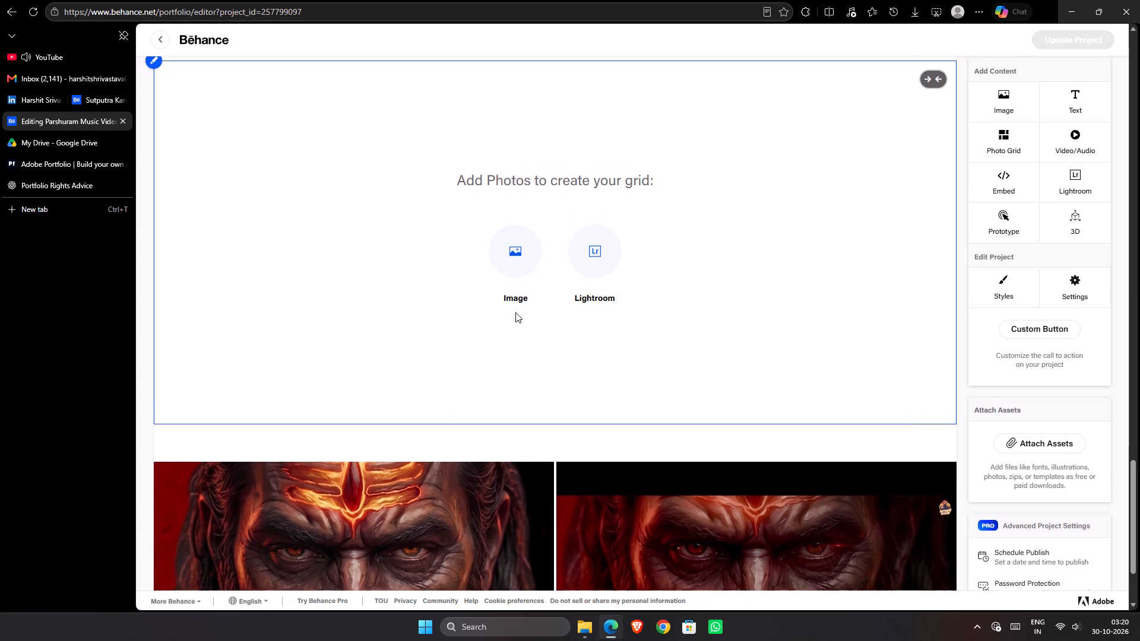
click(512, 250)
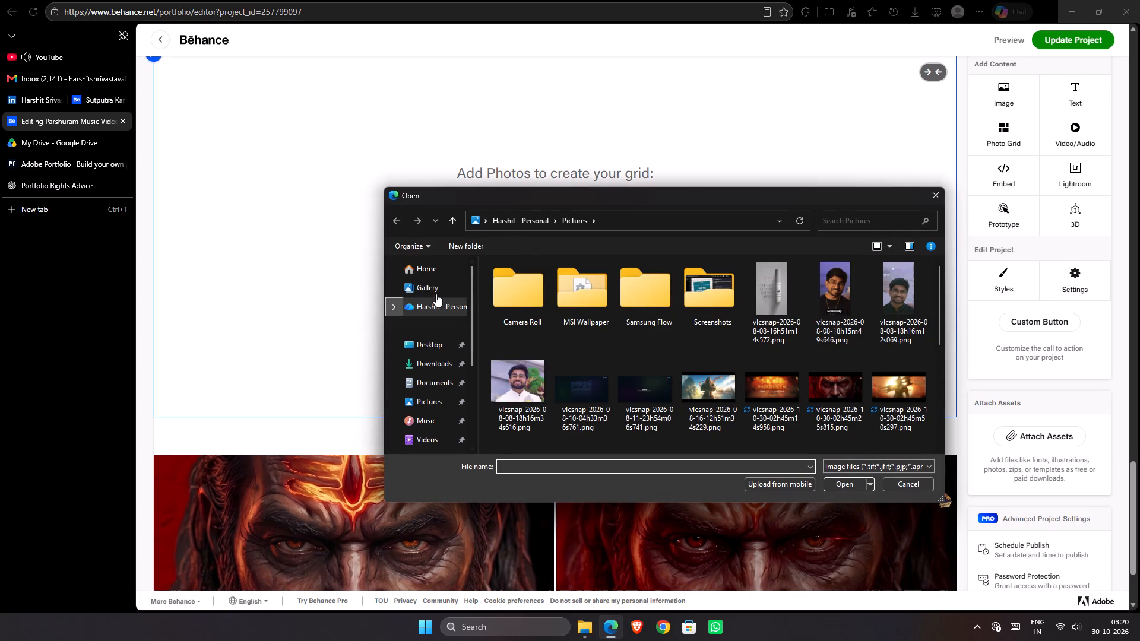
click(425, 367)
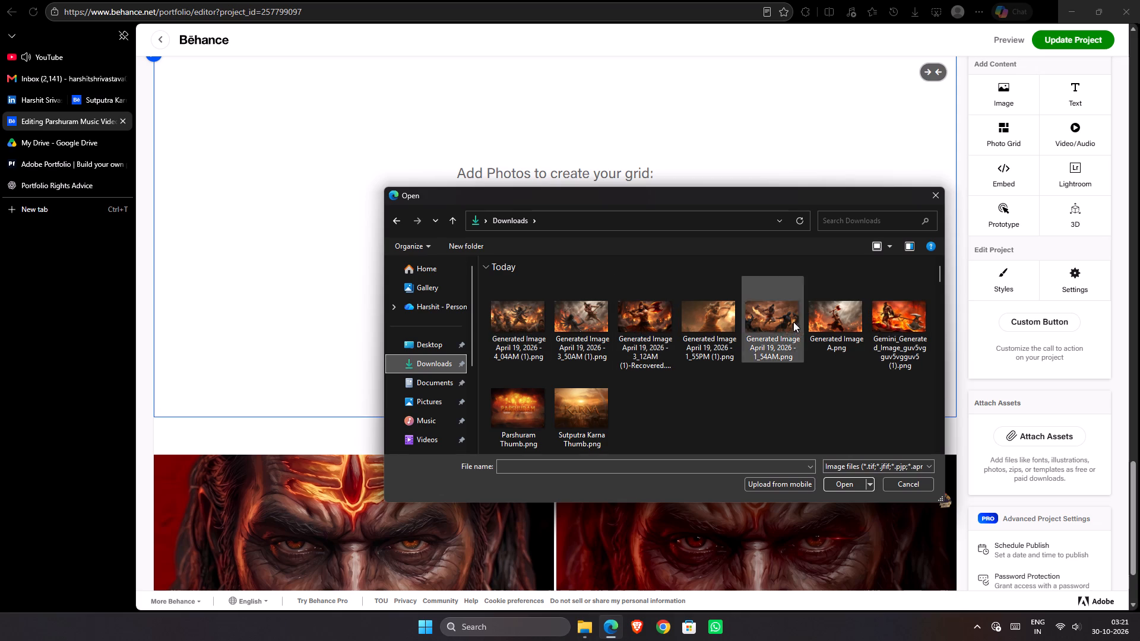
click(842, 341)
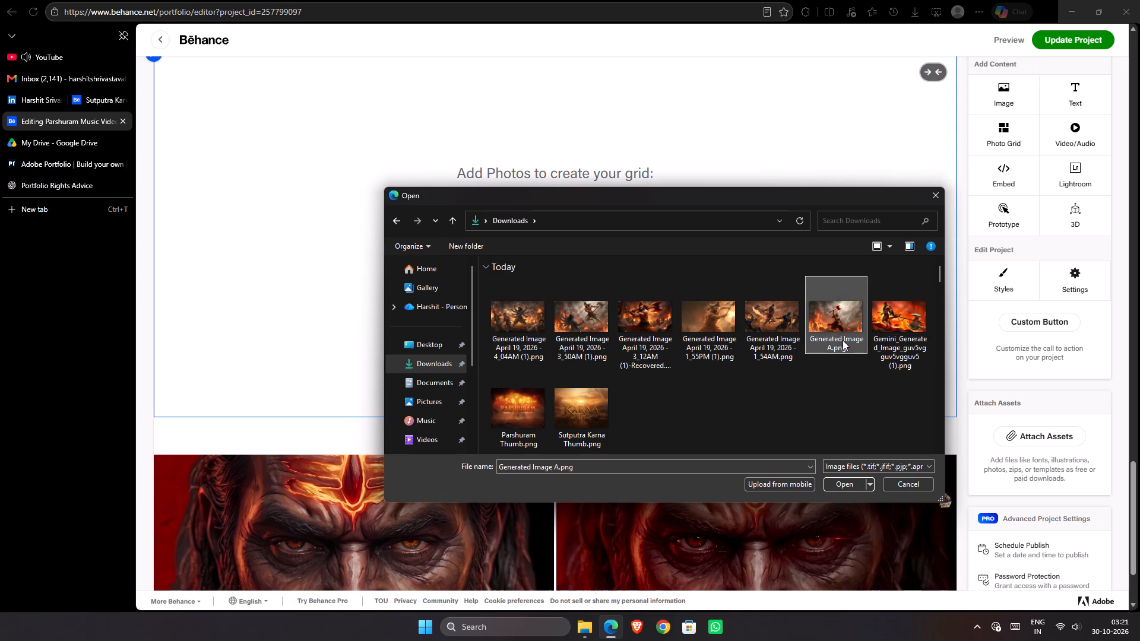
click(610, 336)
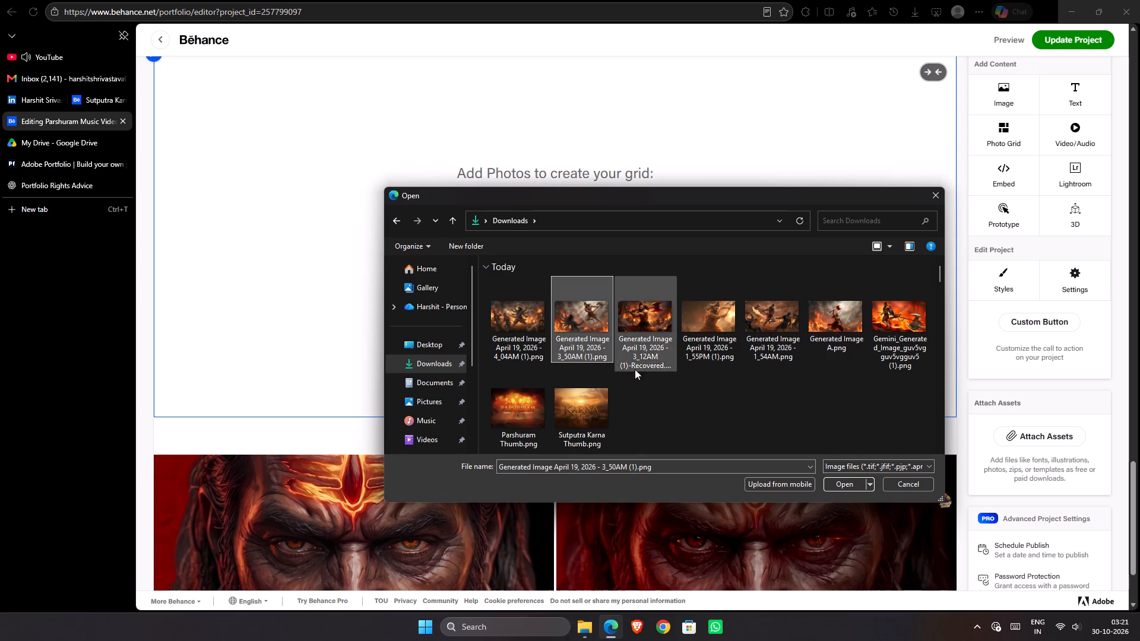
click(653, 323)
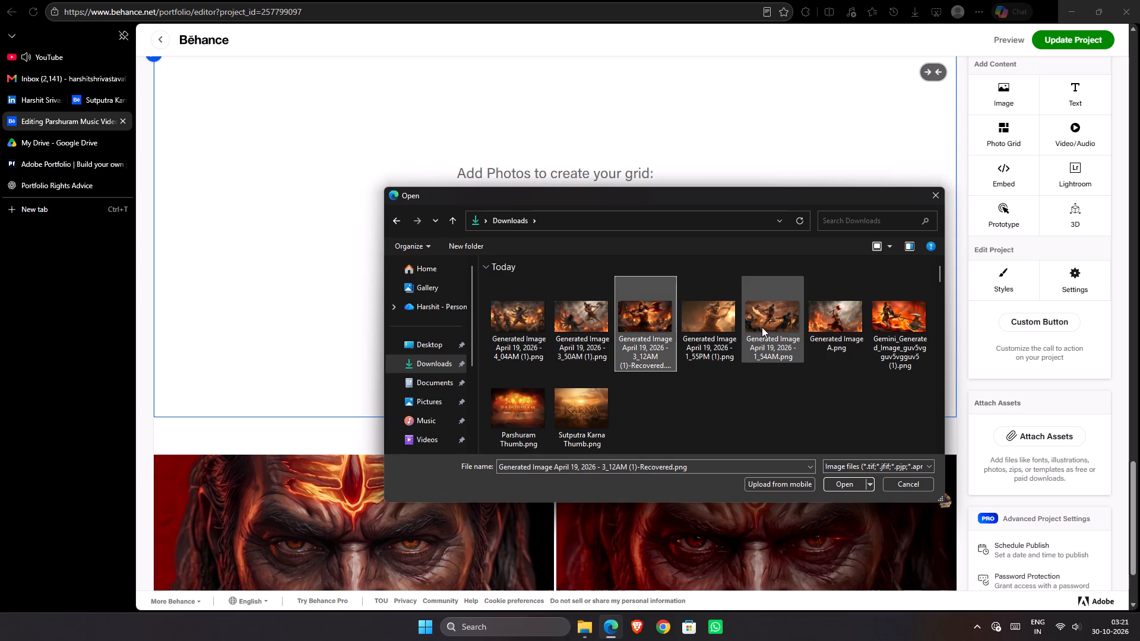
click(828, 325)
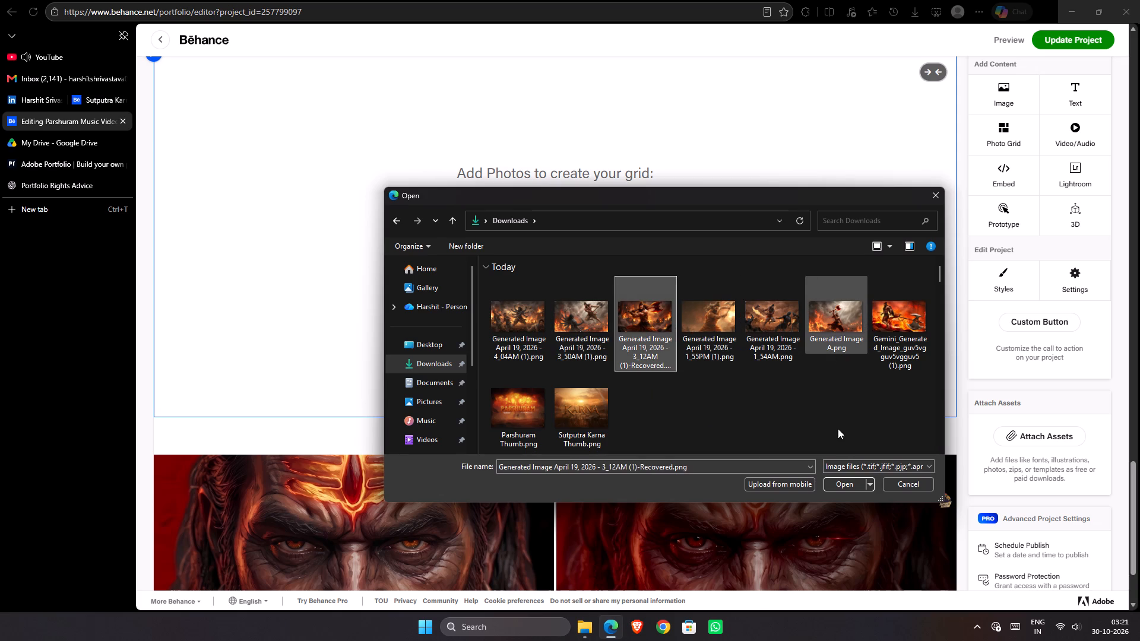
click(850, 481)
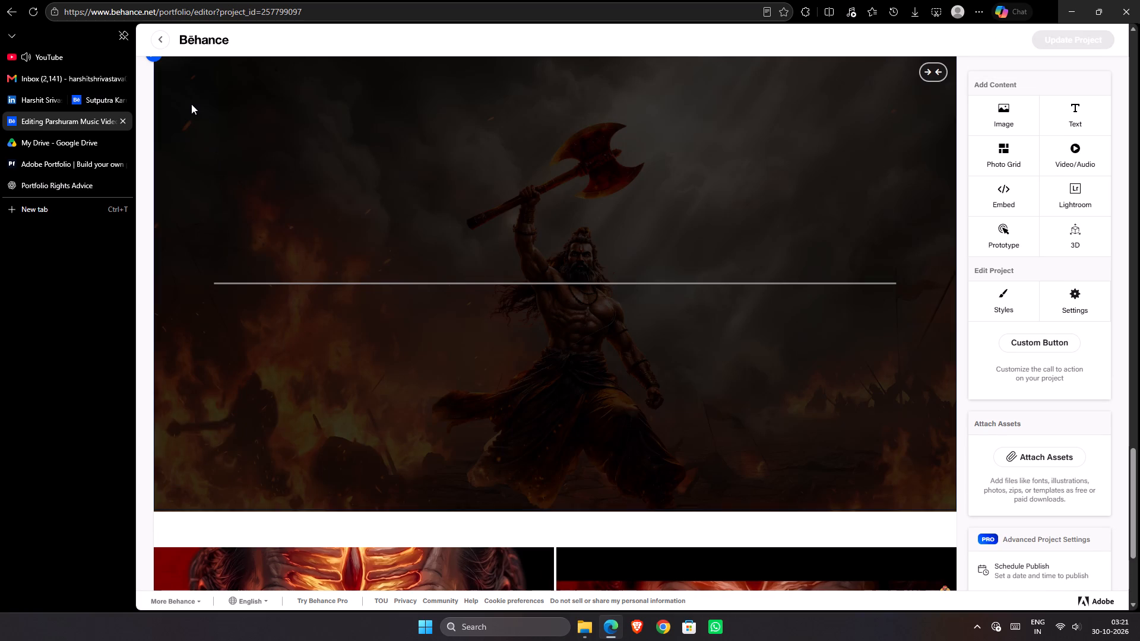
Review the video frames and the before-and-after grids to check which still matches each artwork.
scroll(191, 104, up, 4)
scroll(365, 238, up, 2)
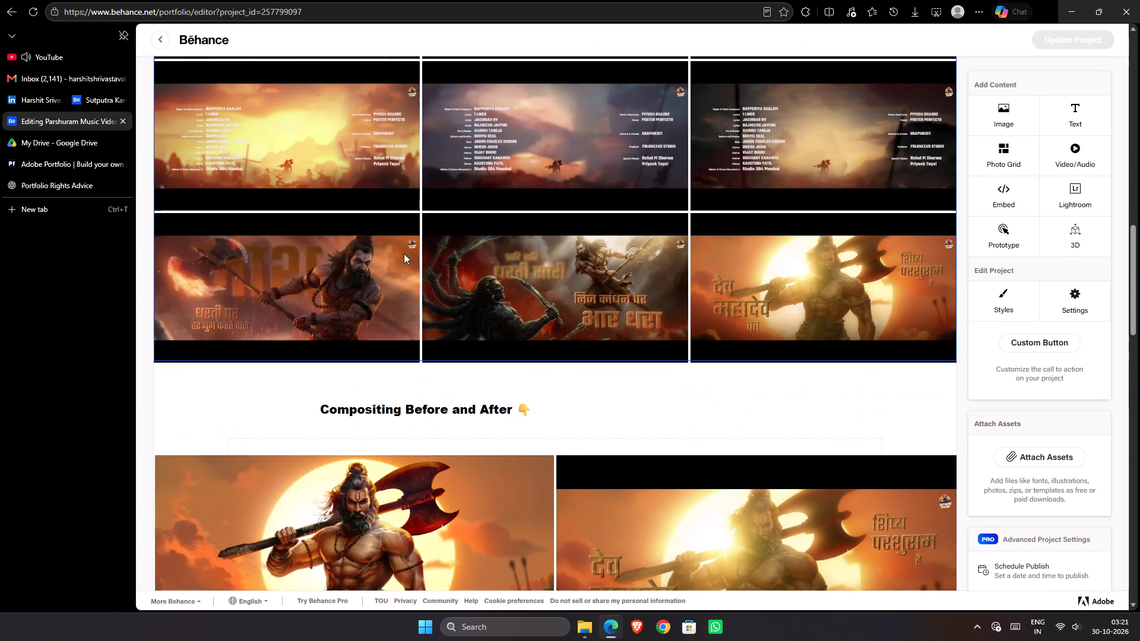
scroll(404, 254, up, 3)
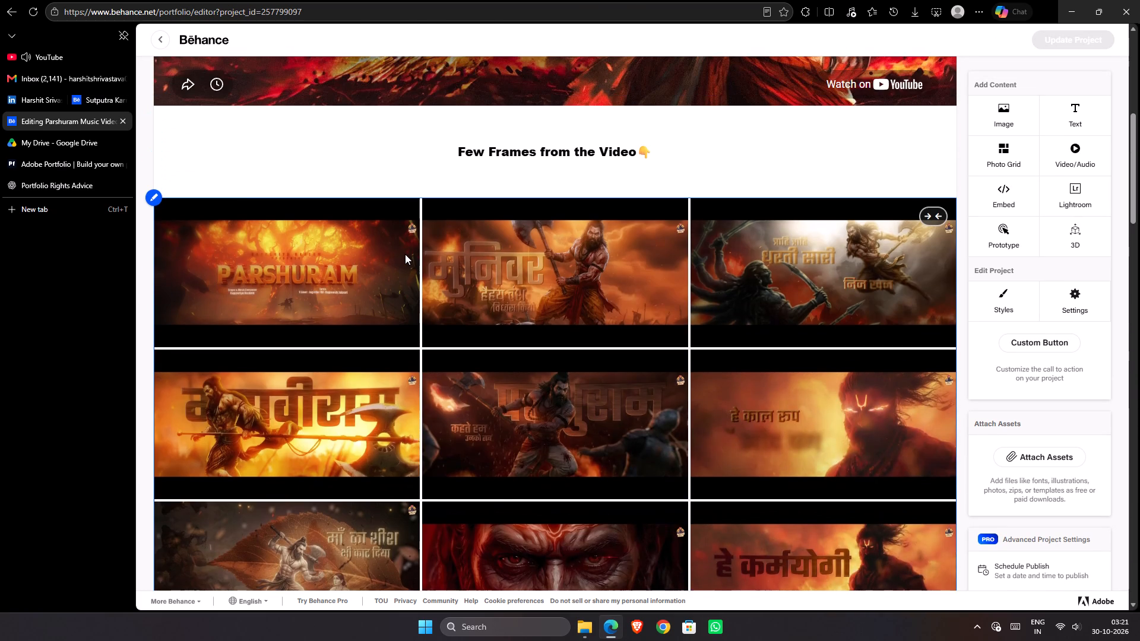
scroll(405, 254, down, 7)
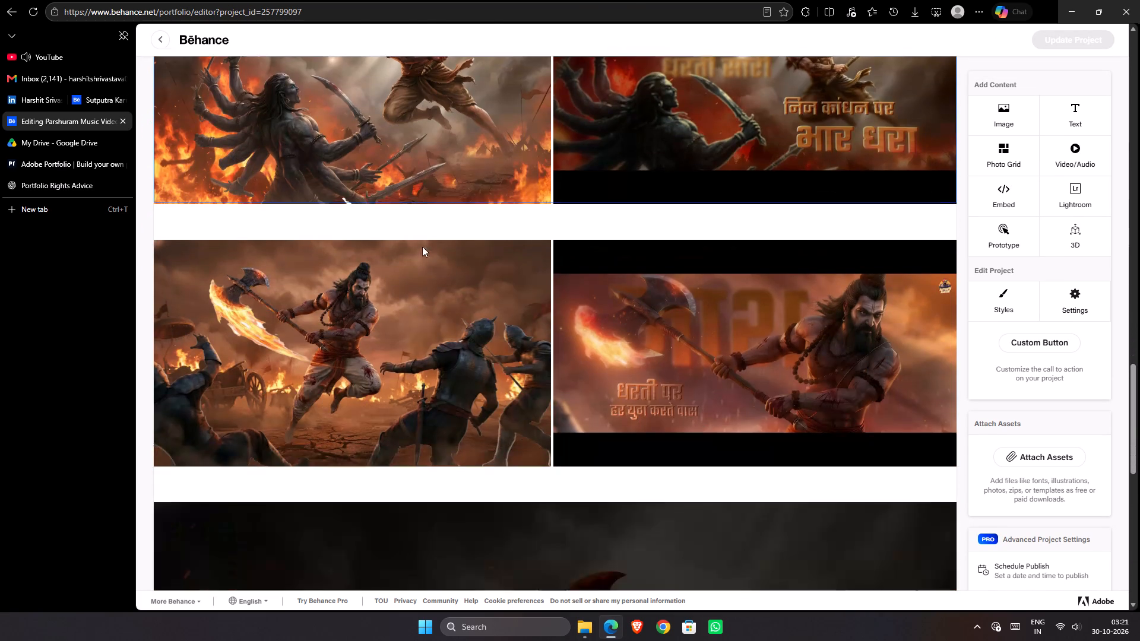
scroll(423, 246, down, 2)
scroll(423, 249, up, 2)
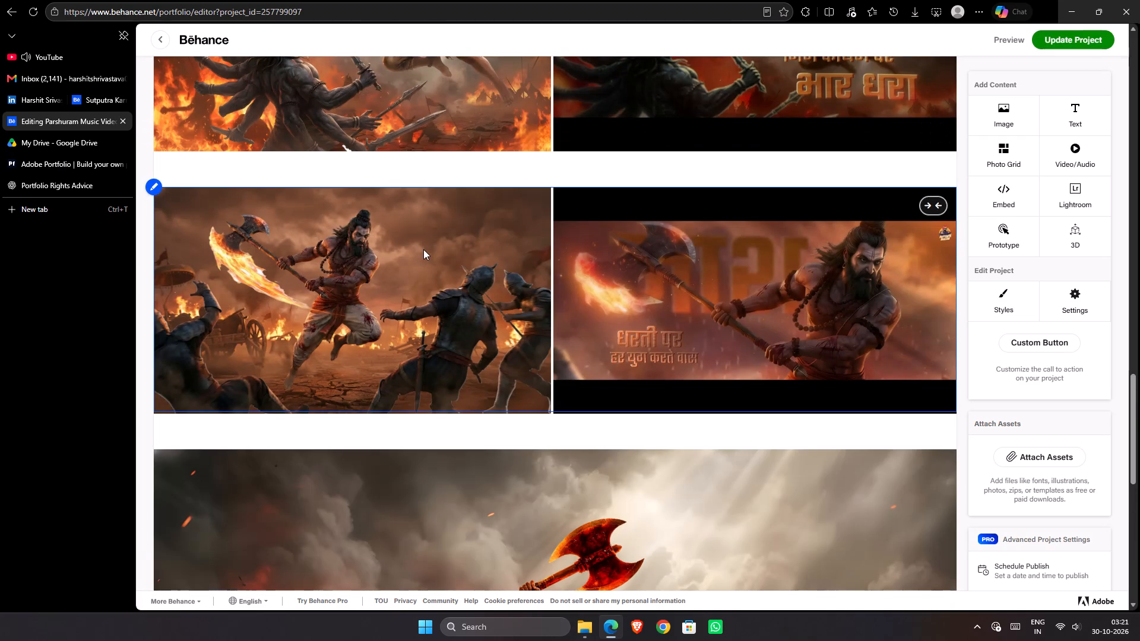
click(819, 291)
click(157, 188)
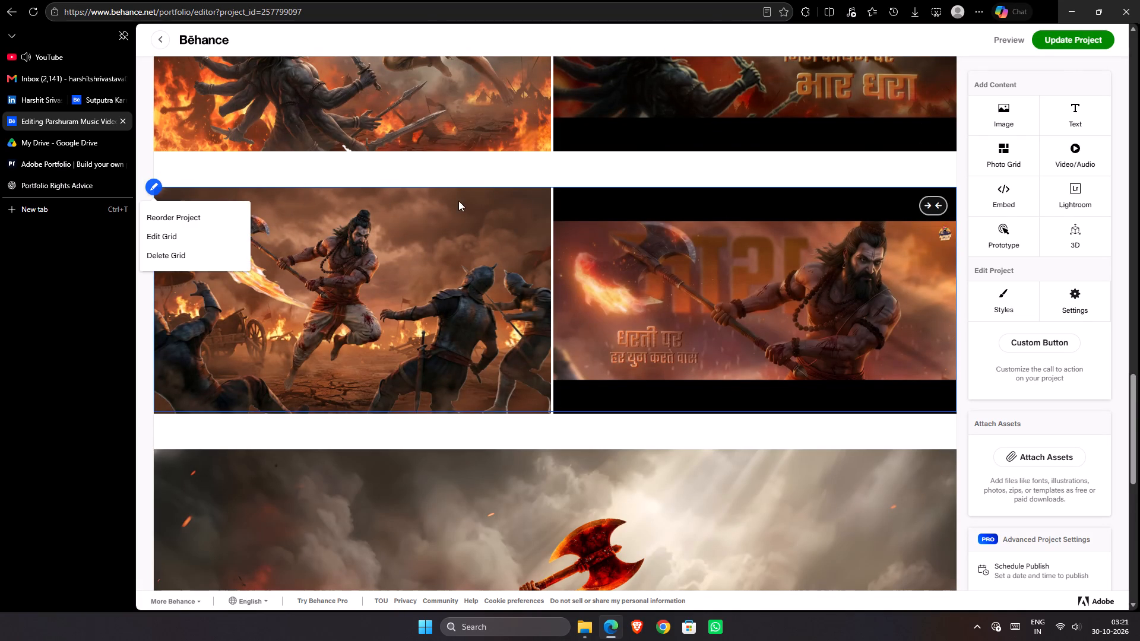
click(154, 231)
click(794, 212)
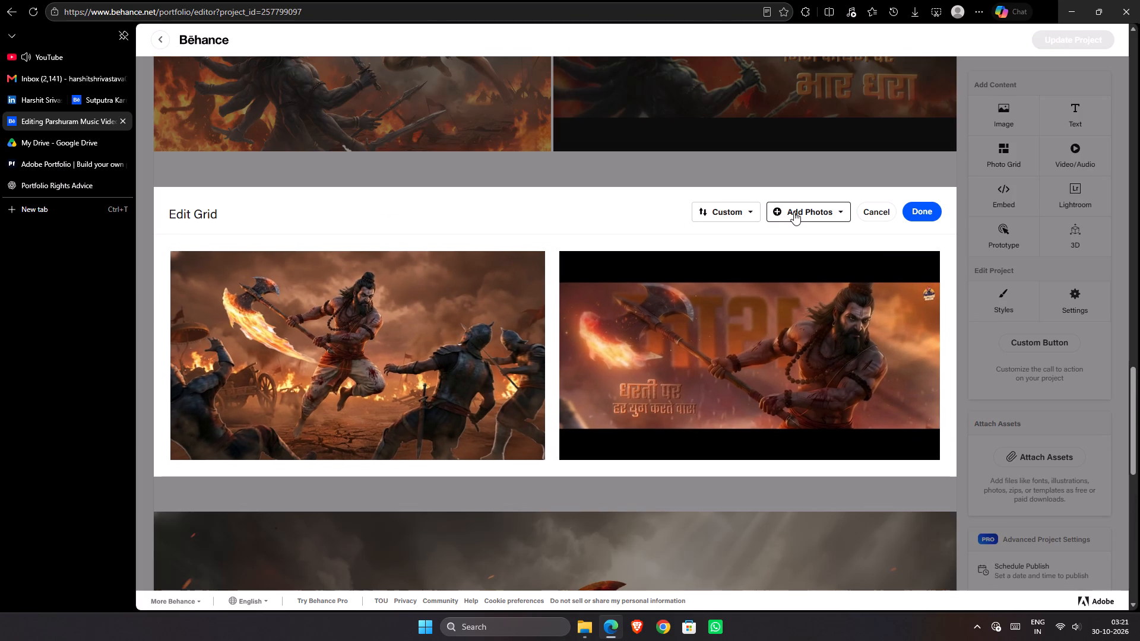
click(796, 231)
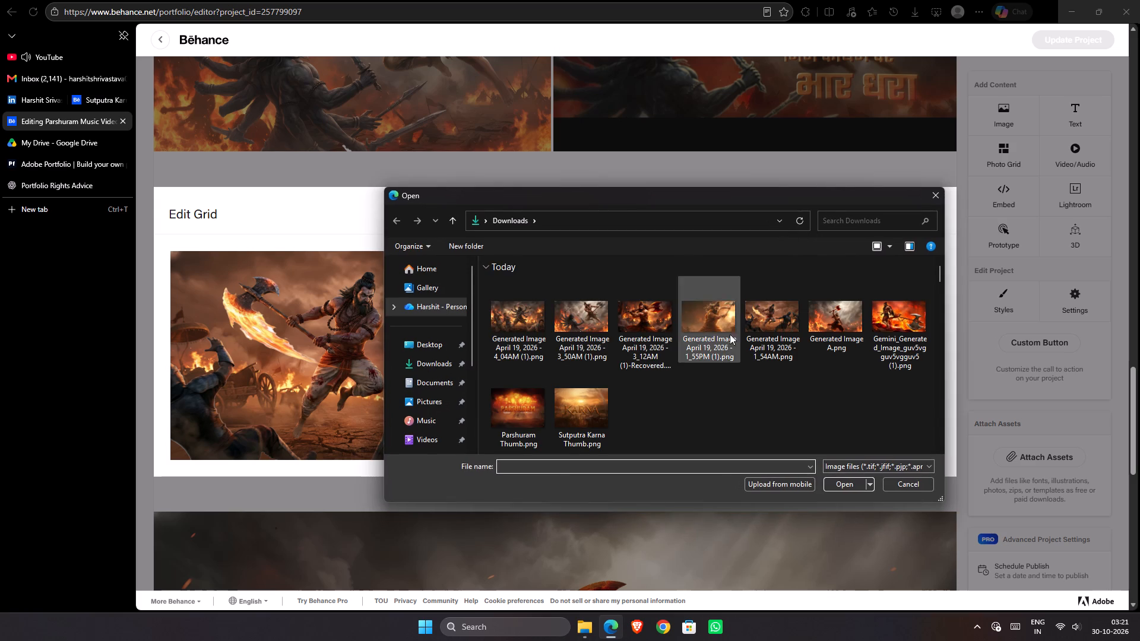
scroll(724, 379, down, 1)
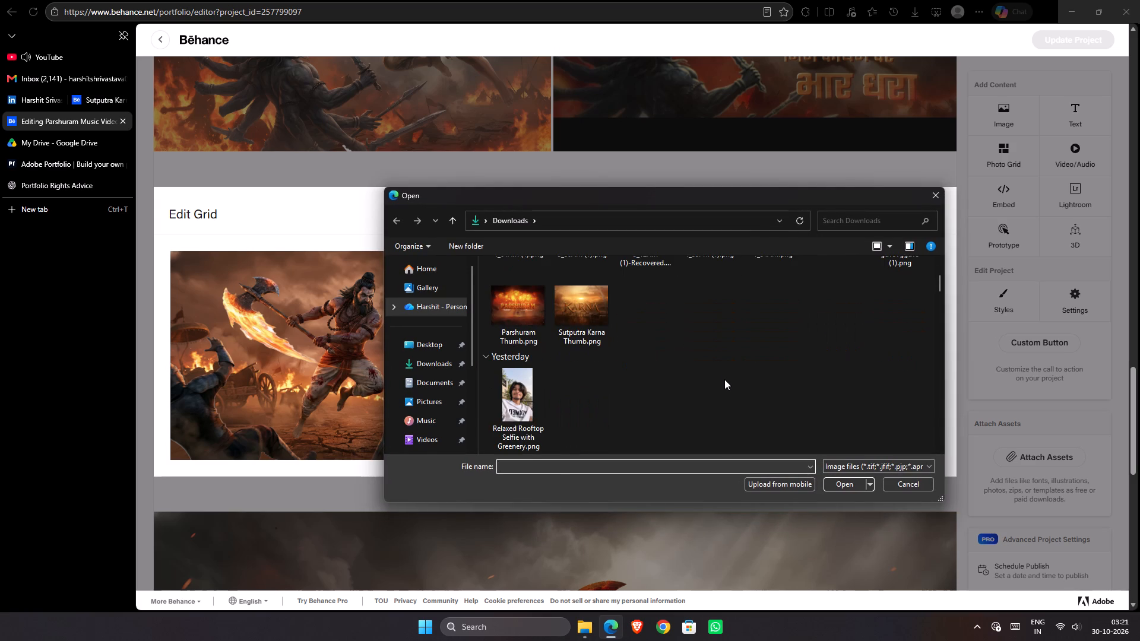
scroll(724, 379, down, 1)
scroll(724, 379, up, 3)
click(444, 291)
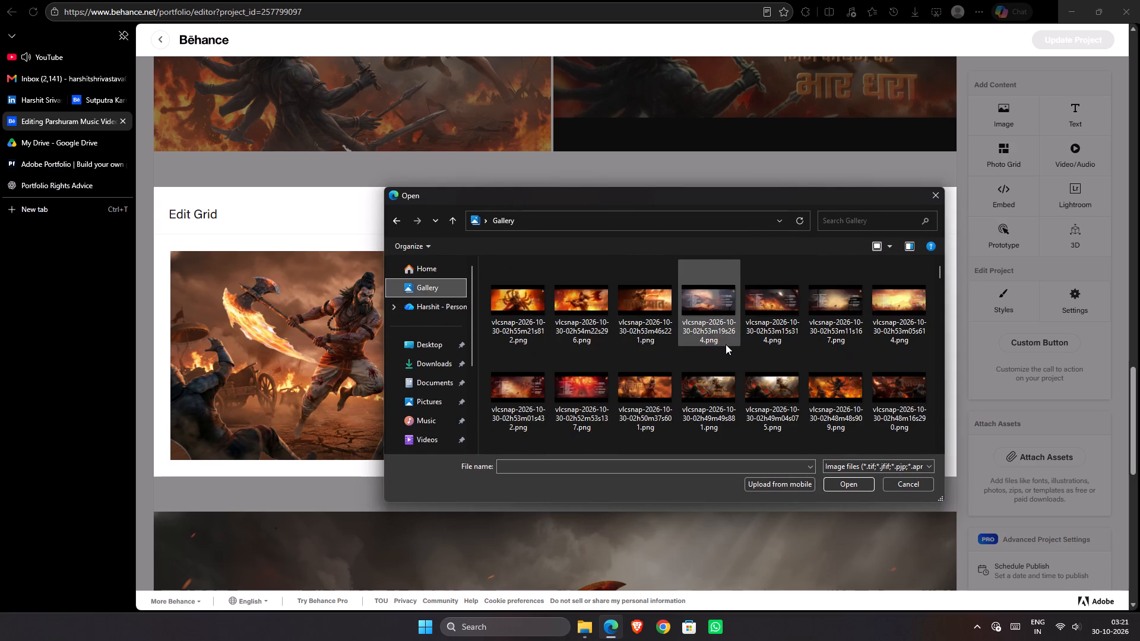
double_click(869, 384)
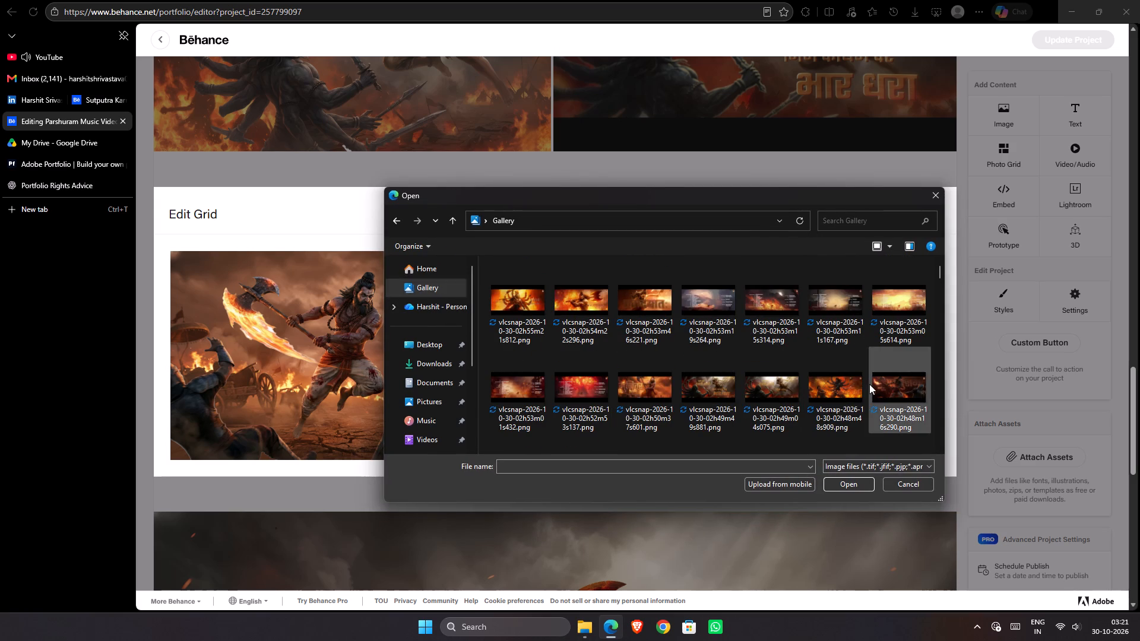
click(663, 273)
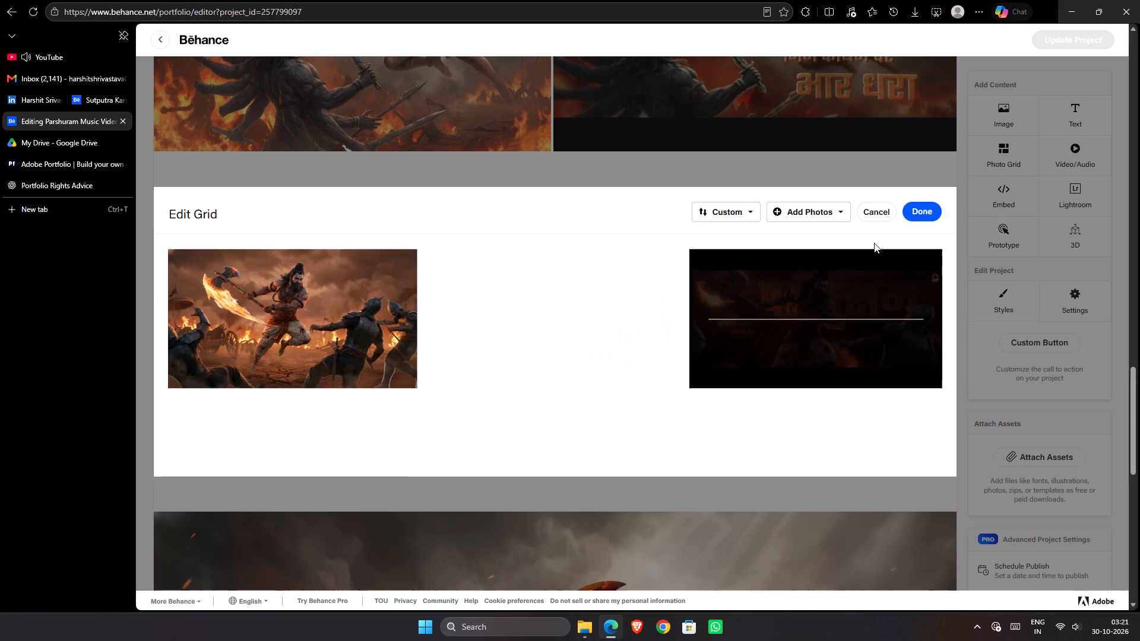
click(911, 211)
scroll(696, 353, down, 1)
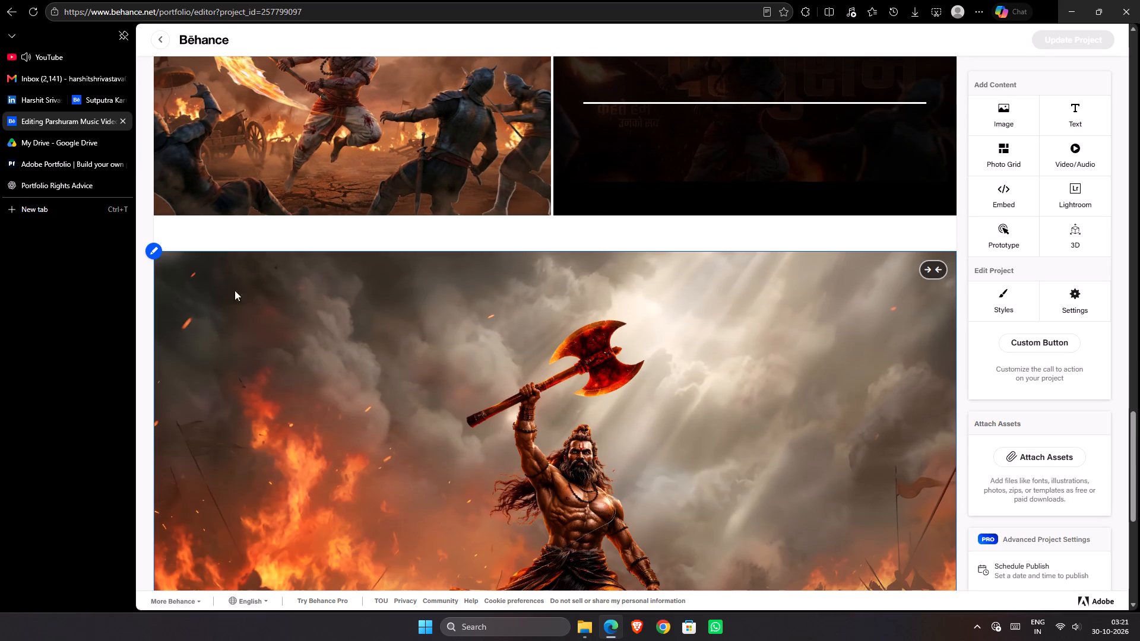
click(156, 250)
click(173, 296)
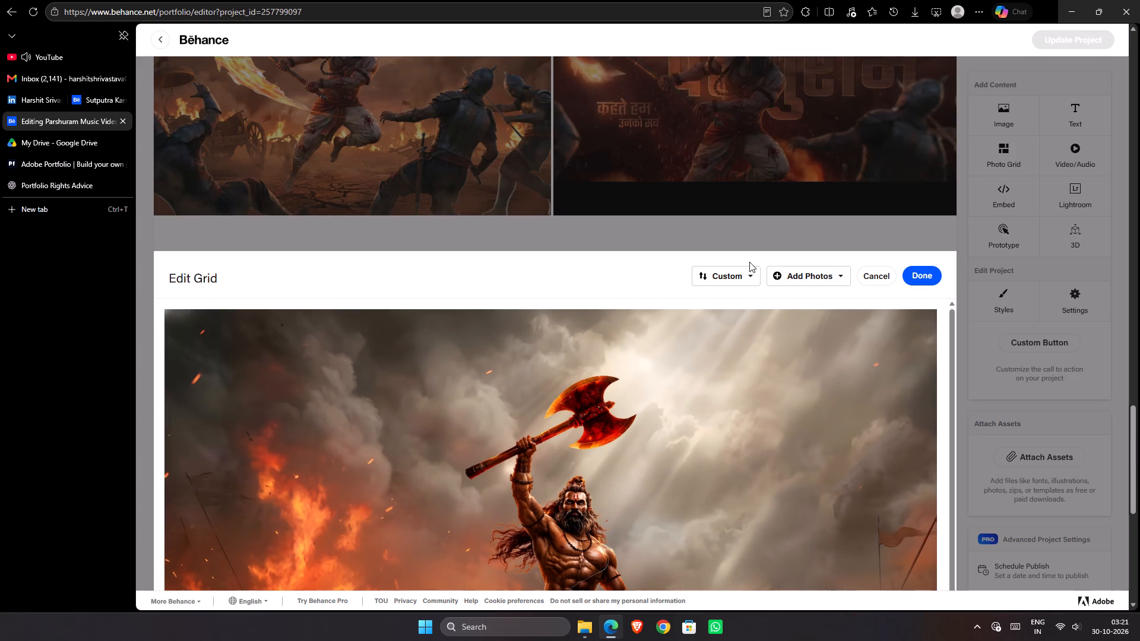
click(790, 275)
click(799, 303)
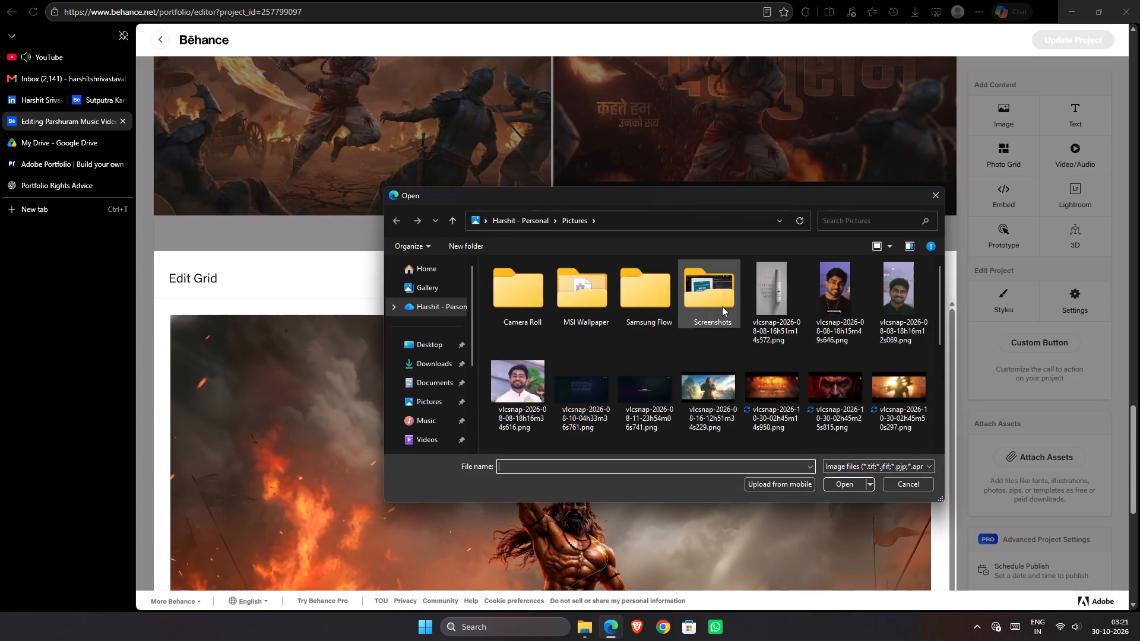
click(414, 282)
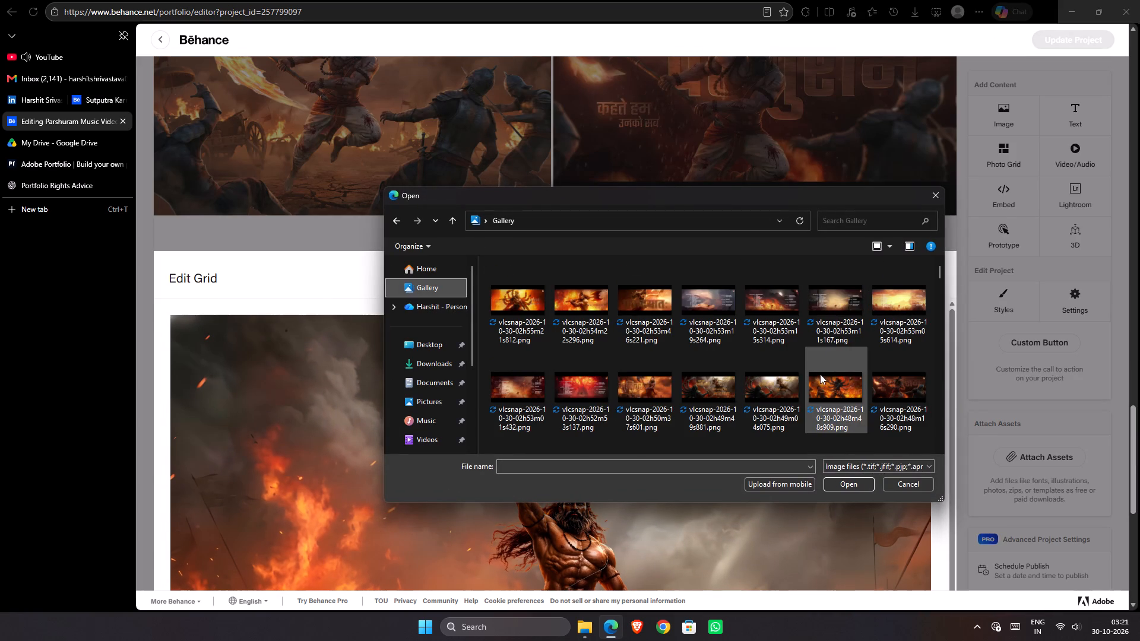
double_click(523, 320)
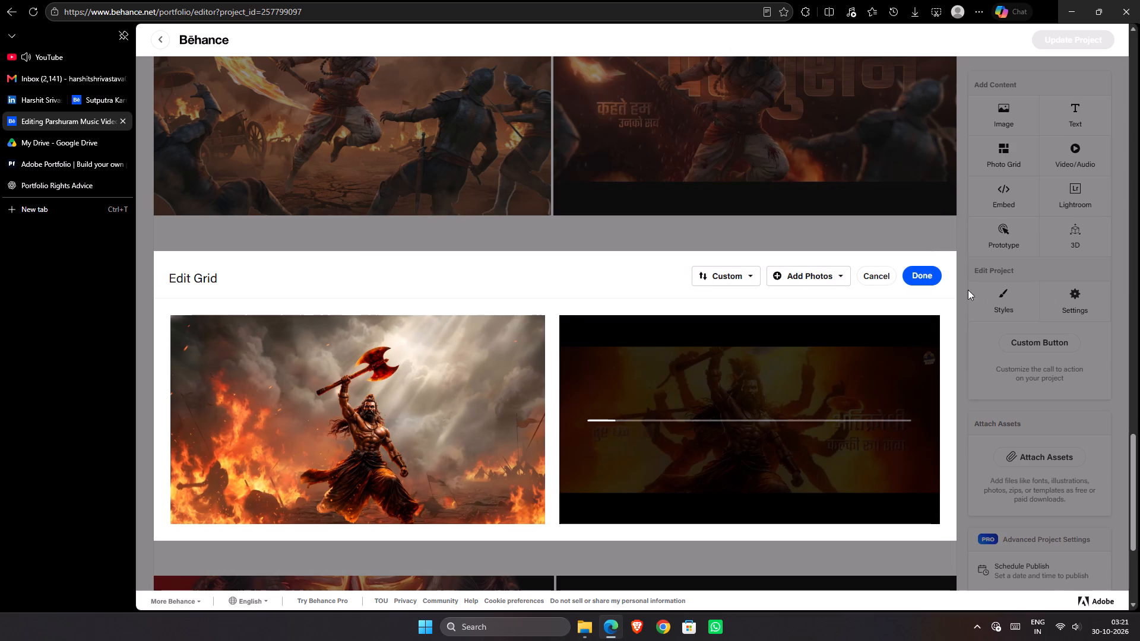
click(937, 277)
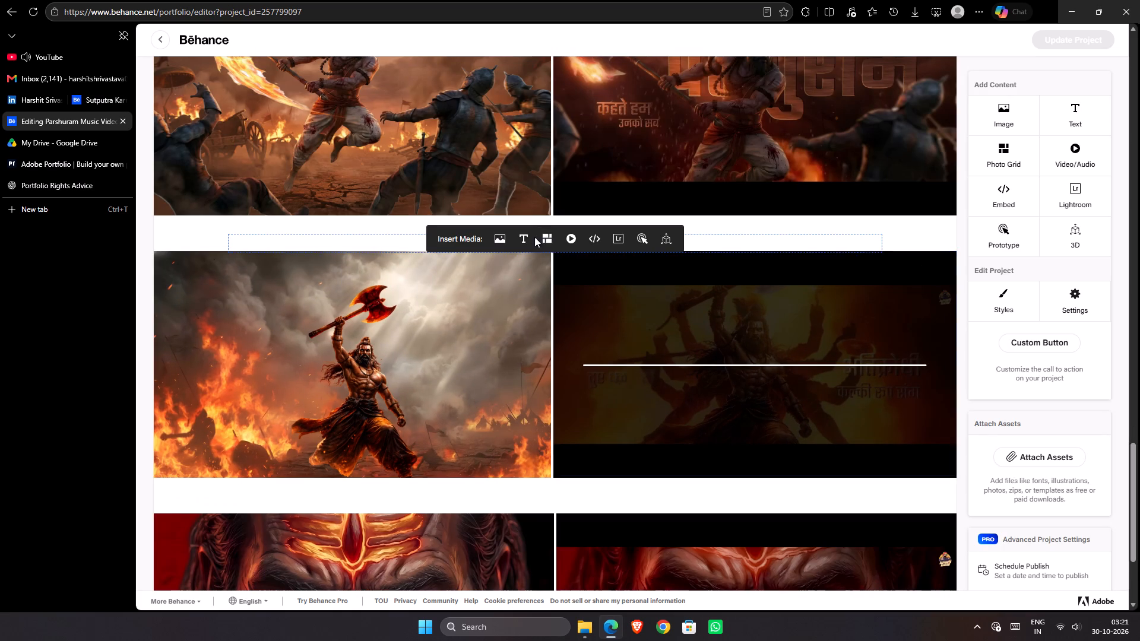
Insert a photo grid between the flaming-axe grid and the raised-axe grid, adding "Gemini_Generated_Image_guv5vgguv5vgguv5 (1).png" from Downloads.
click(541, 235)
click(518, 284)
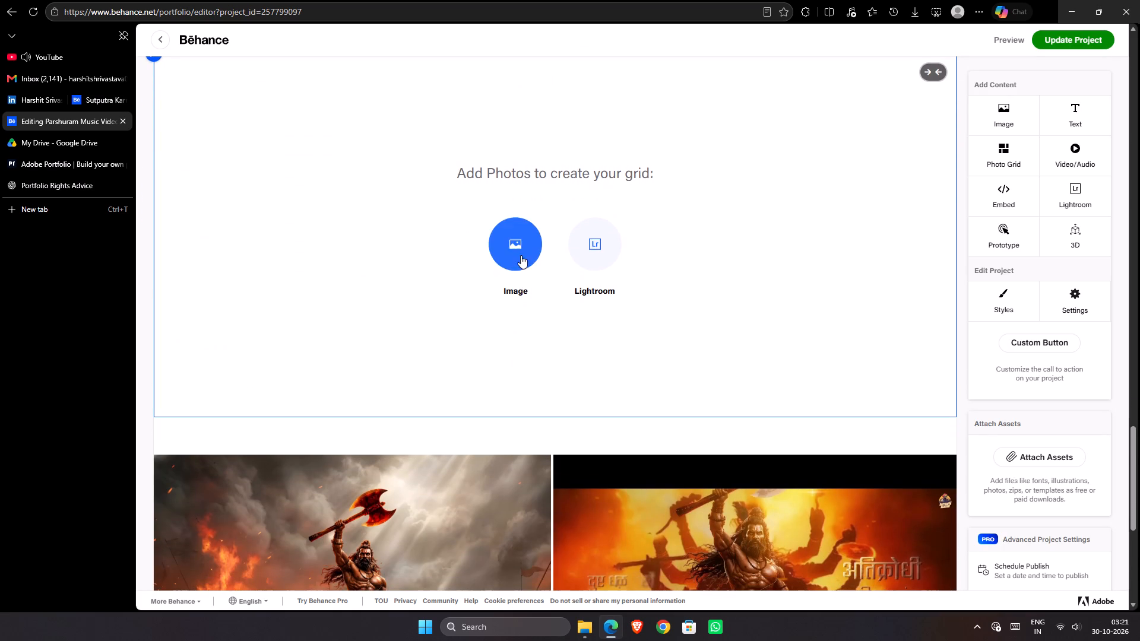
click(521, 255)
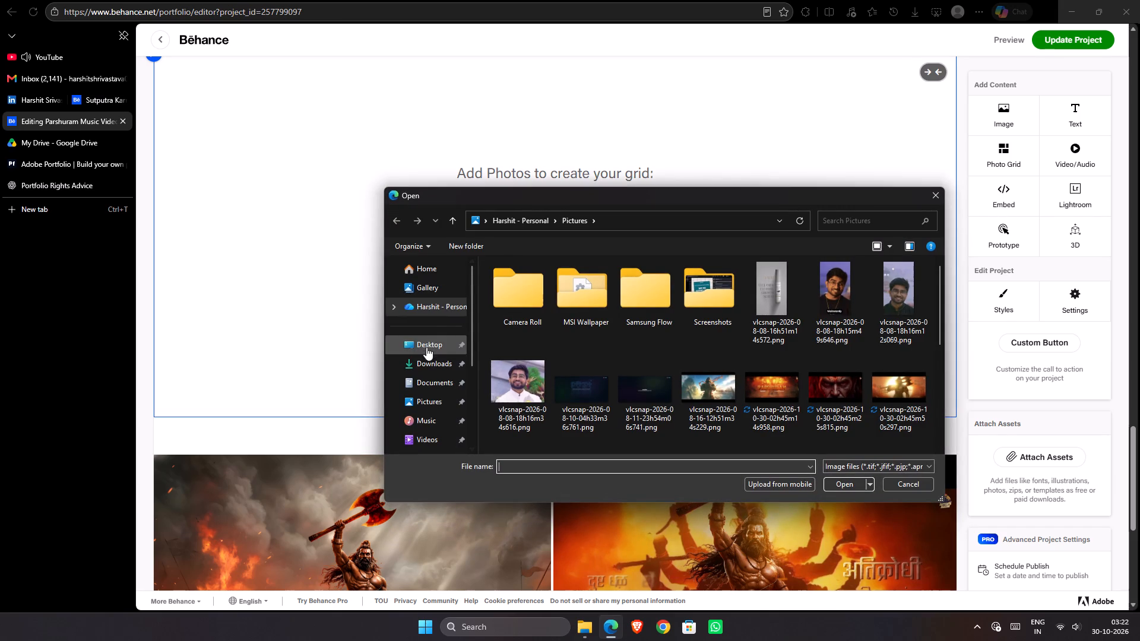
click(426, 356)
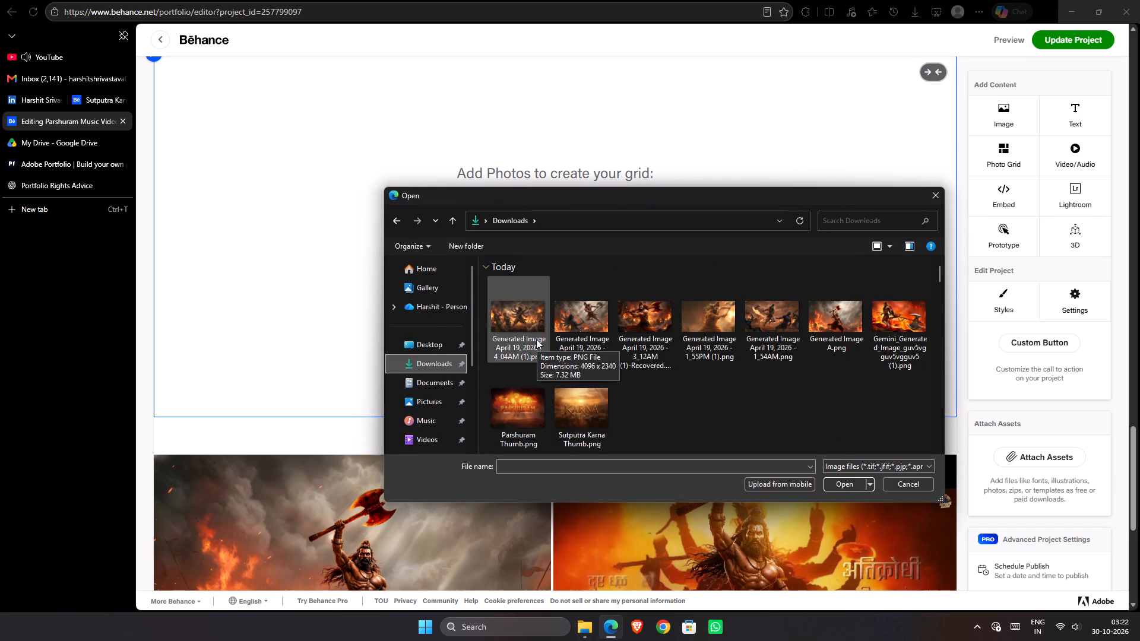
click(897, 339)
click(835, 483)
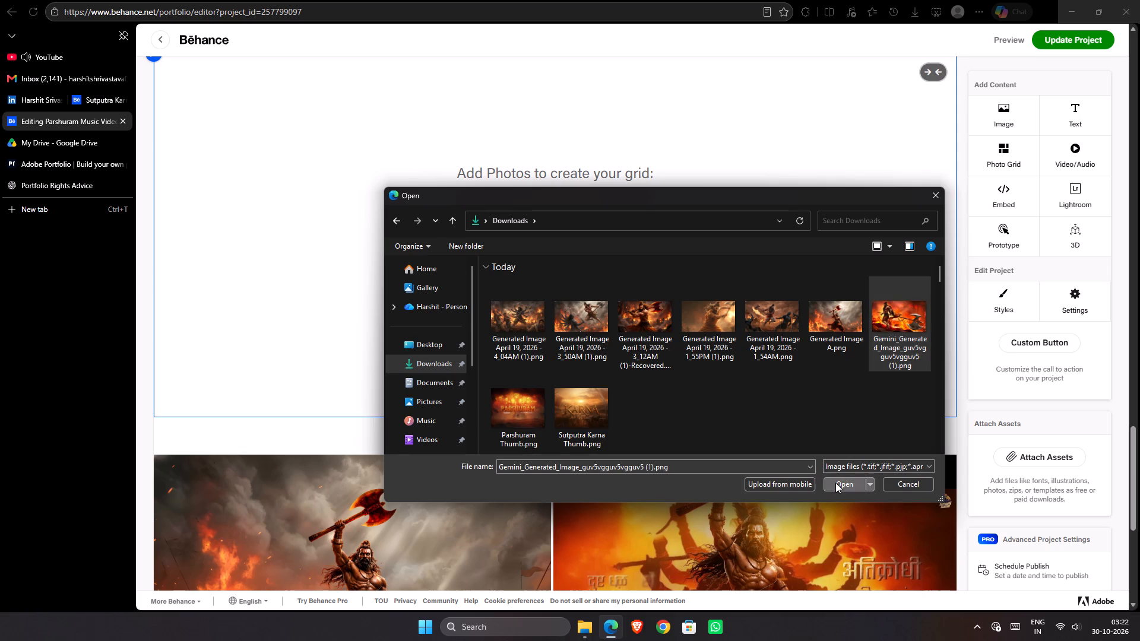
scroll(615, 233, up, 1)
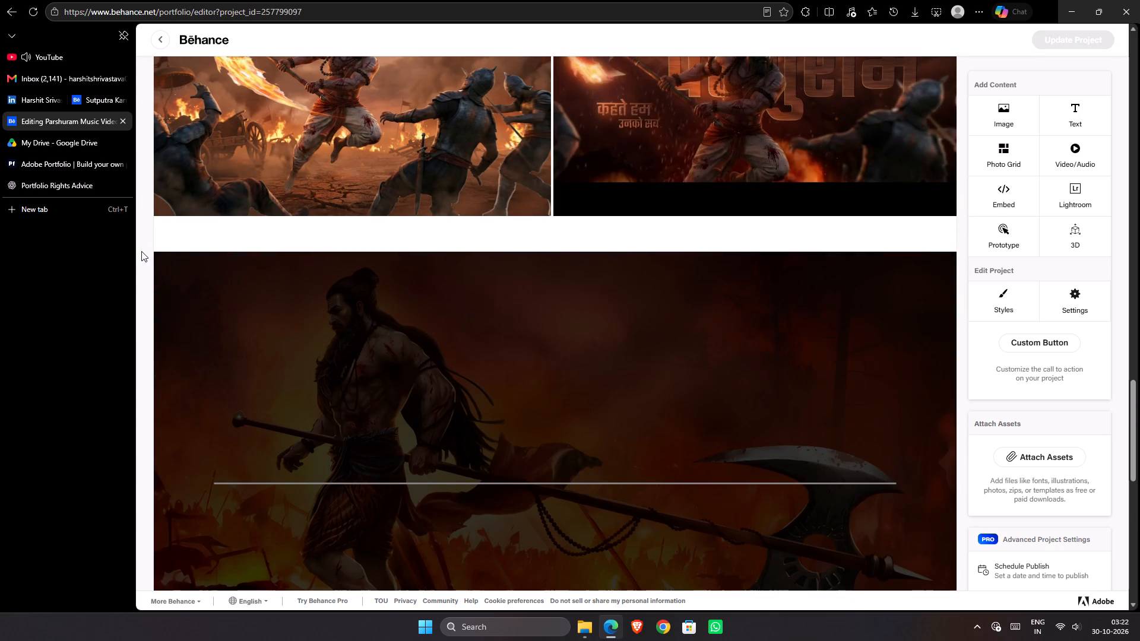
click(141, 251)
click(155, 254)
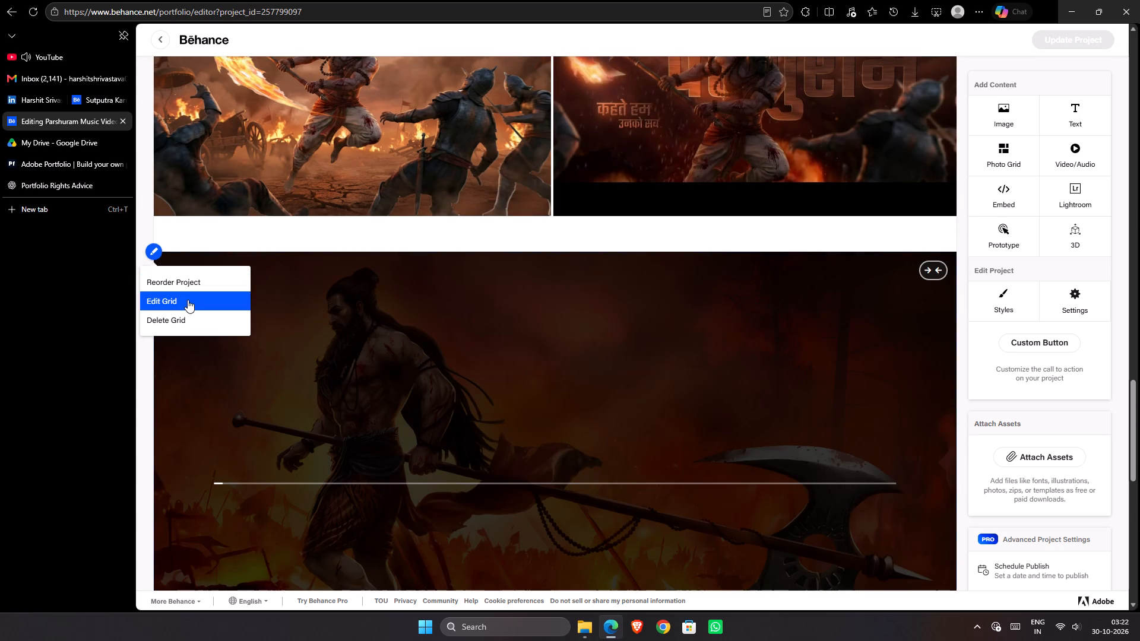
click(188, 300)
click(794, 277)
click(797, 300)
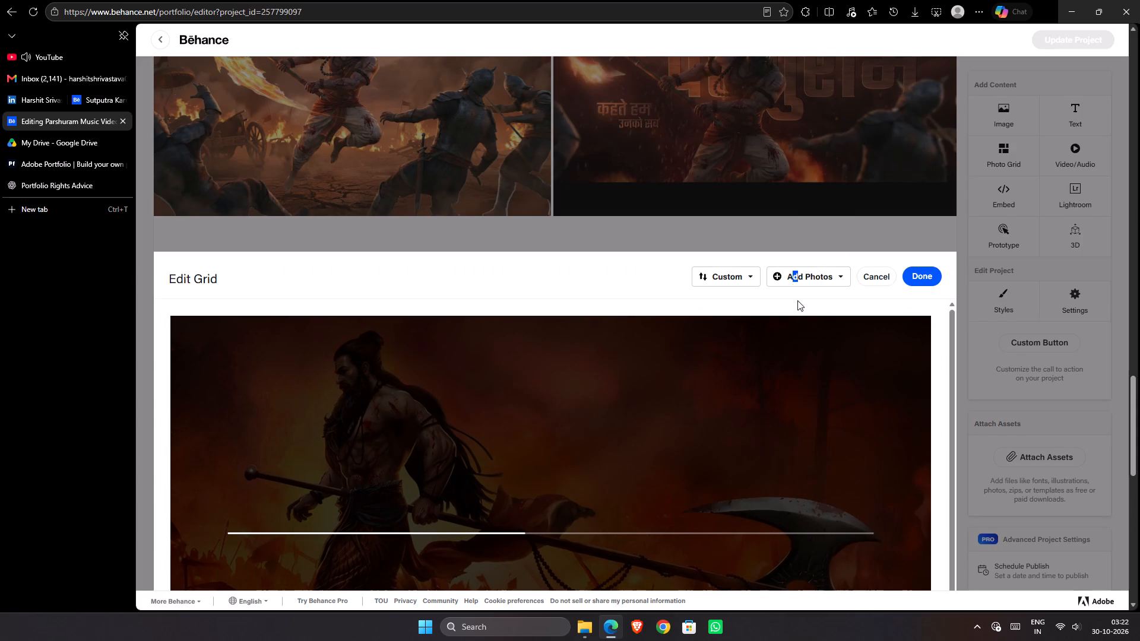
click(435, 288)
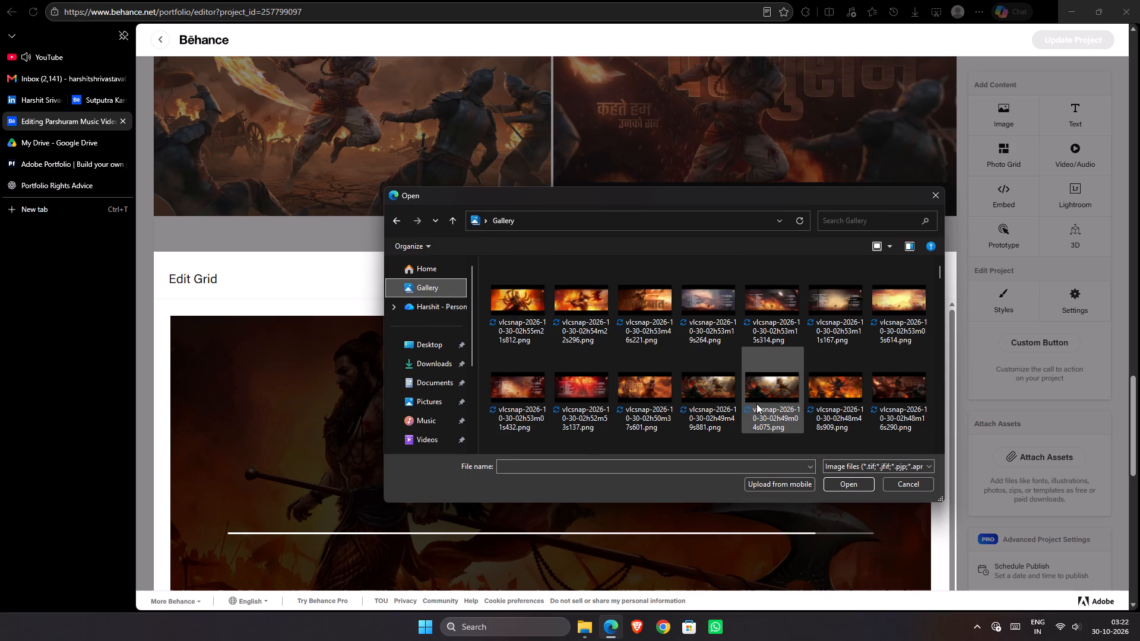
scroll(677, 403, down, 1)
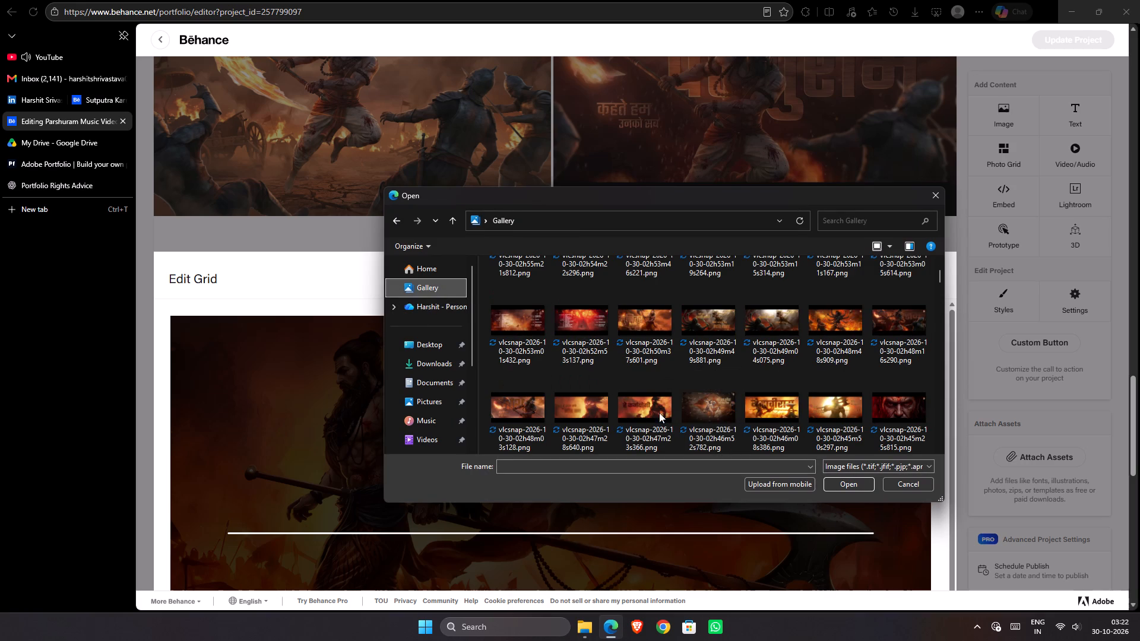
click(767, 408)
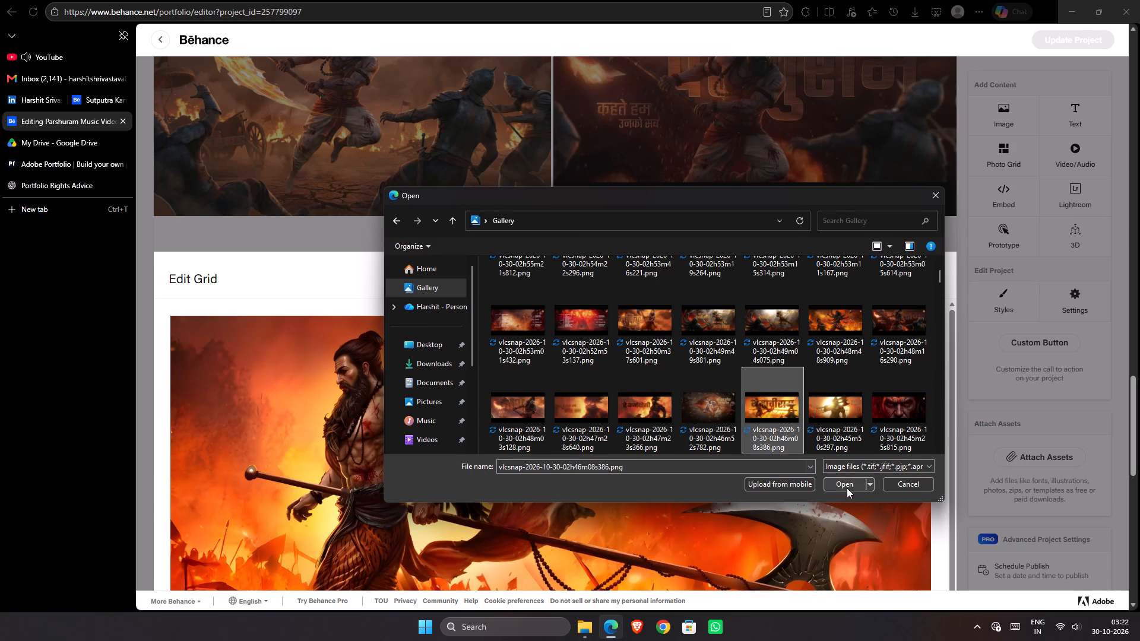
click(848, 484)
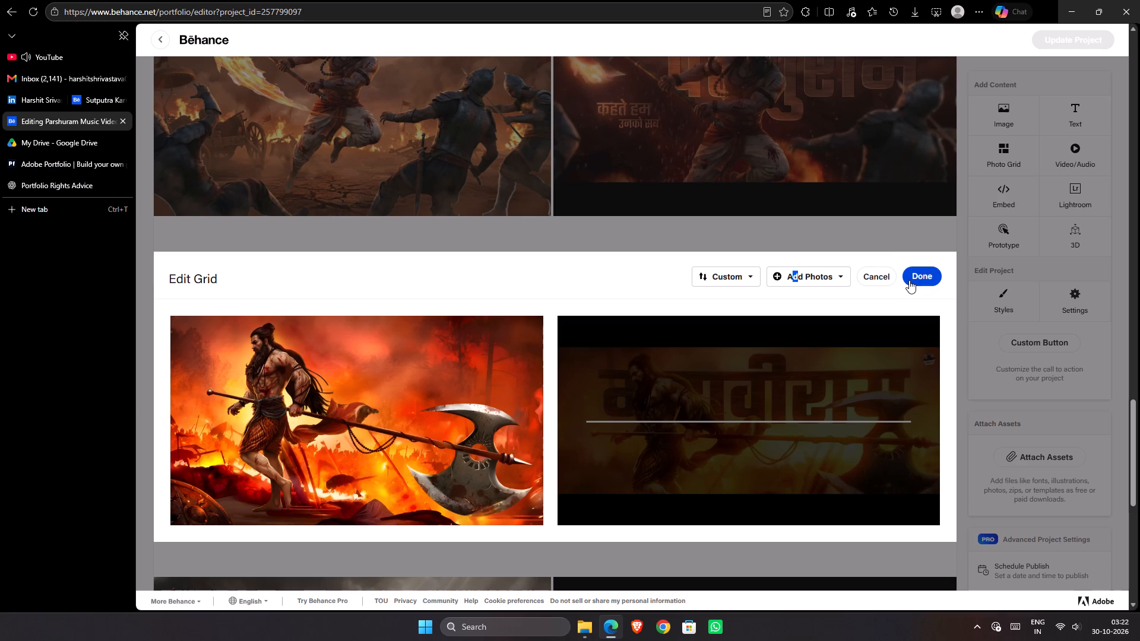
click(910, 278)
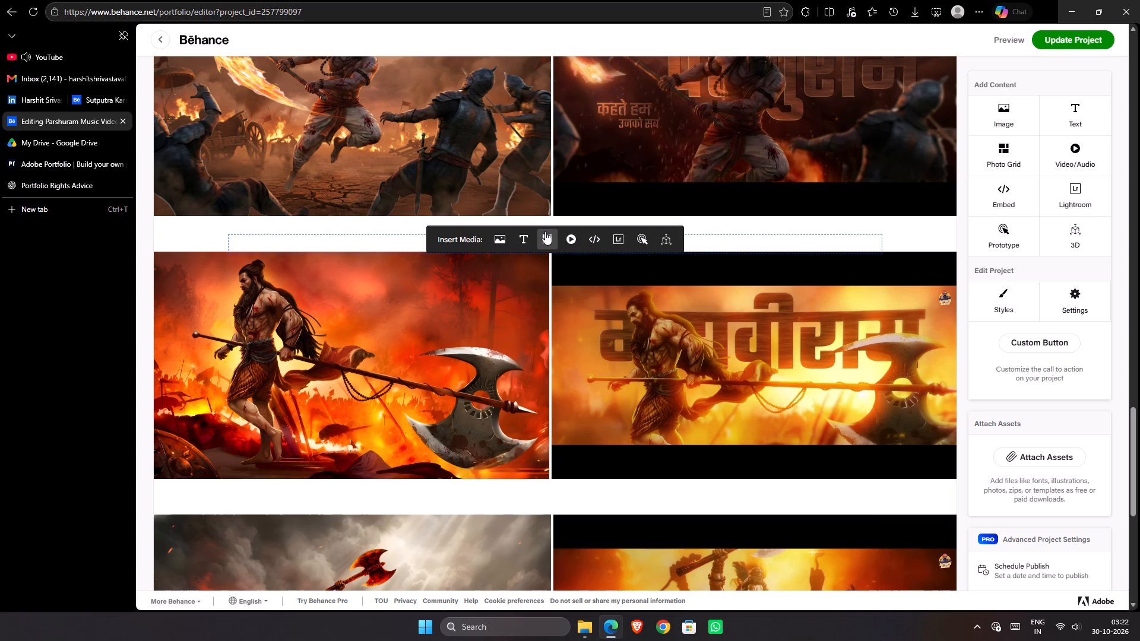
Insert a photo grid between the flaming-axe grid and the walking-warrior grid, adding "Generated Image April 19, 2026 - 3_12AM (1)-Recovered.png" from Downloads.
click(545, 231)
click(525, 246)
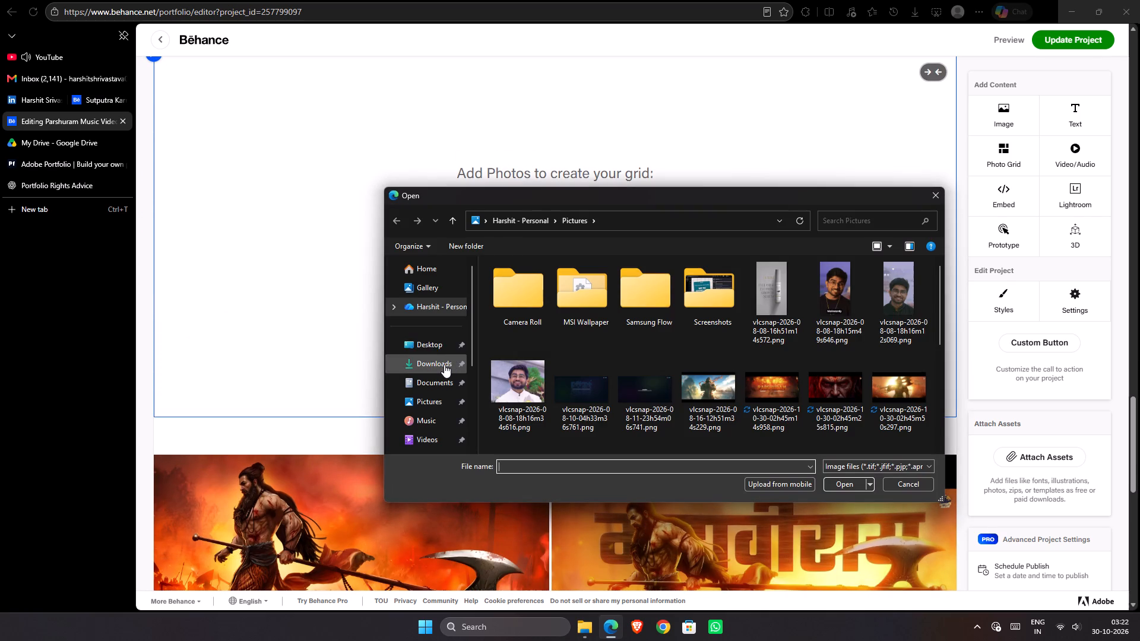
click(445, 358)
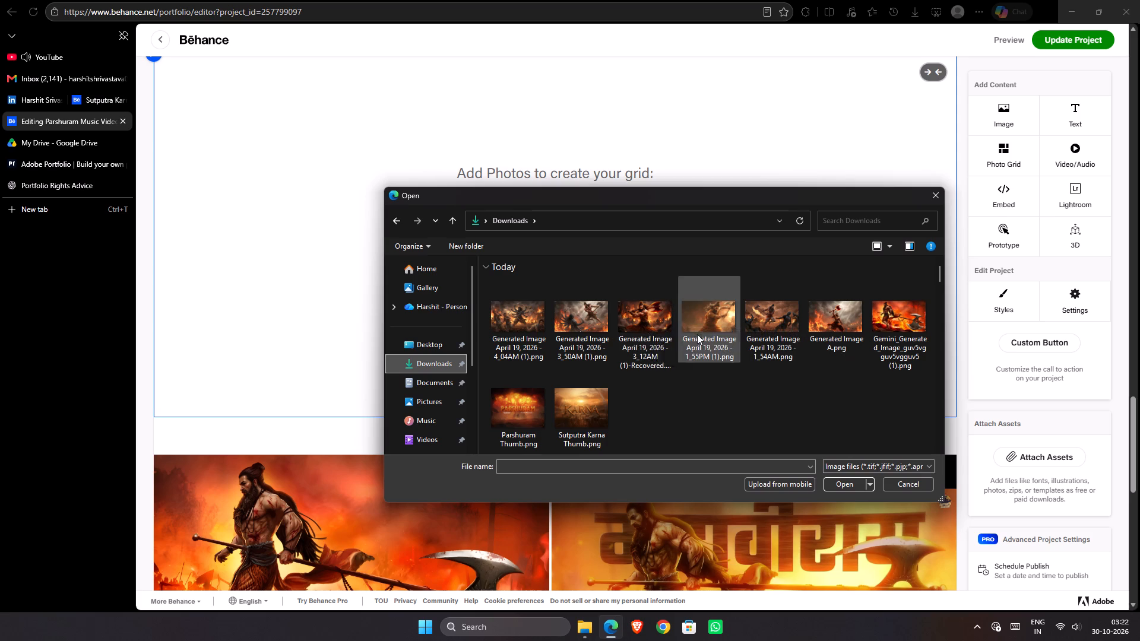
click(641, 335)
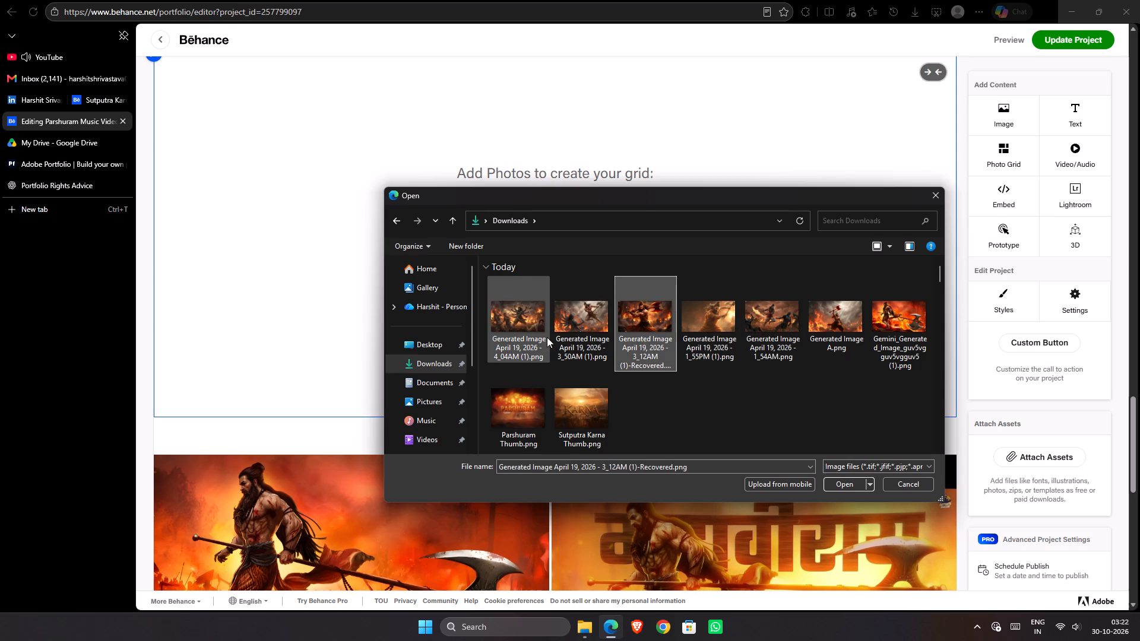
click(851, 484)
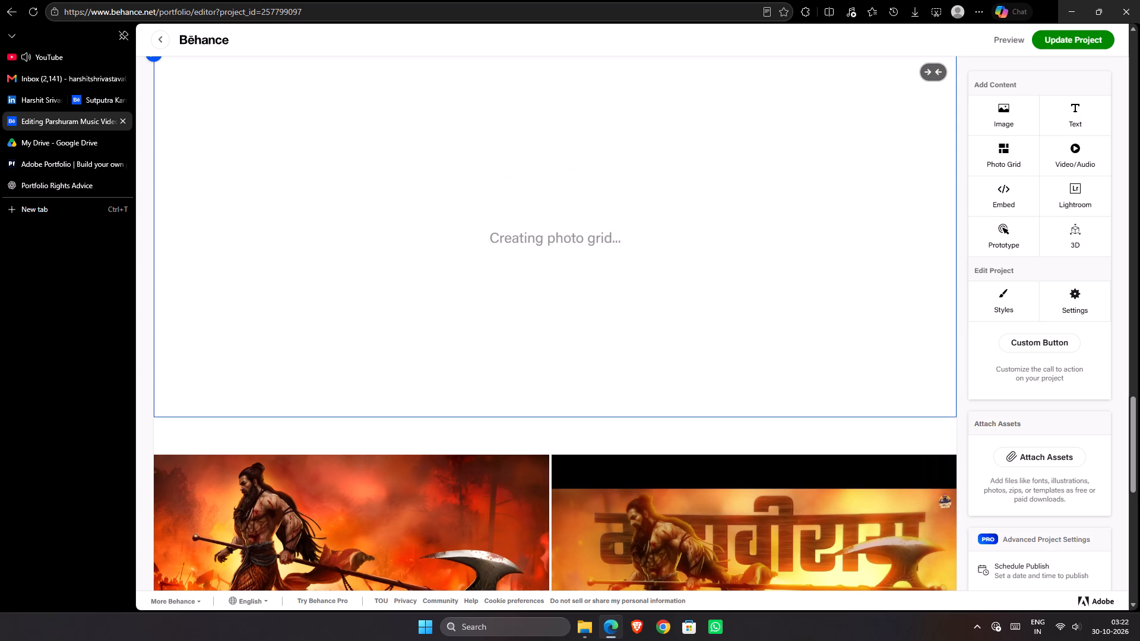
click(153, 59)
click(171, 100)
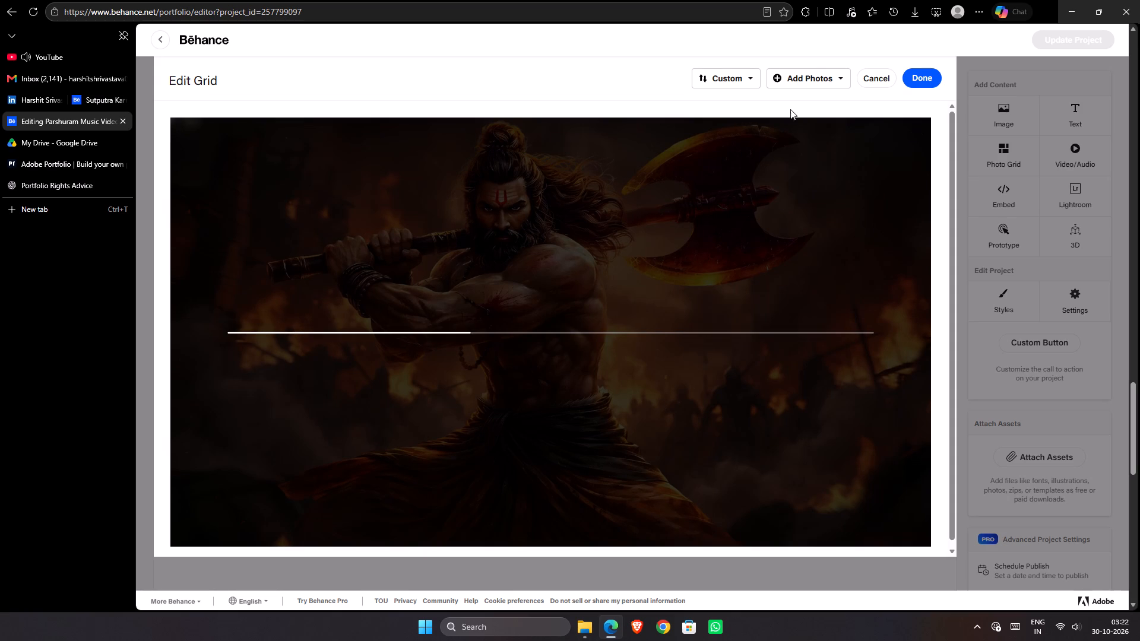
click(816, 81)
click(812, 99)
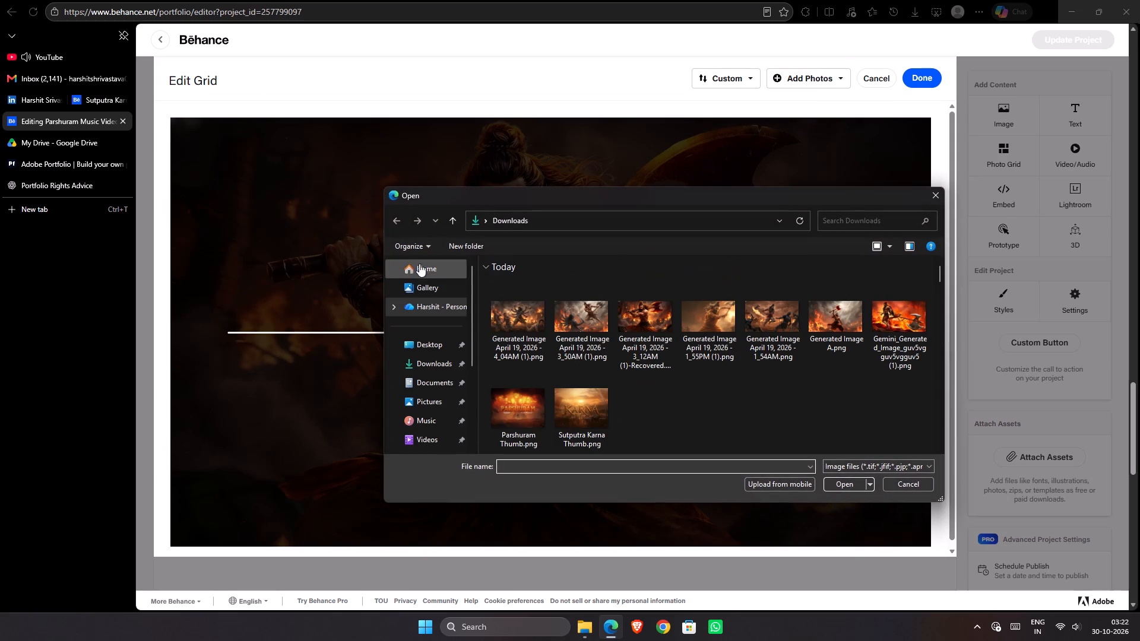
click(422, 281)
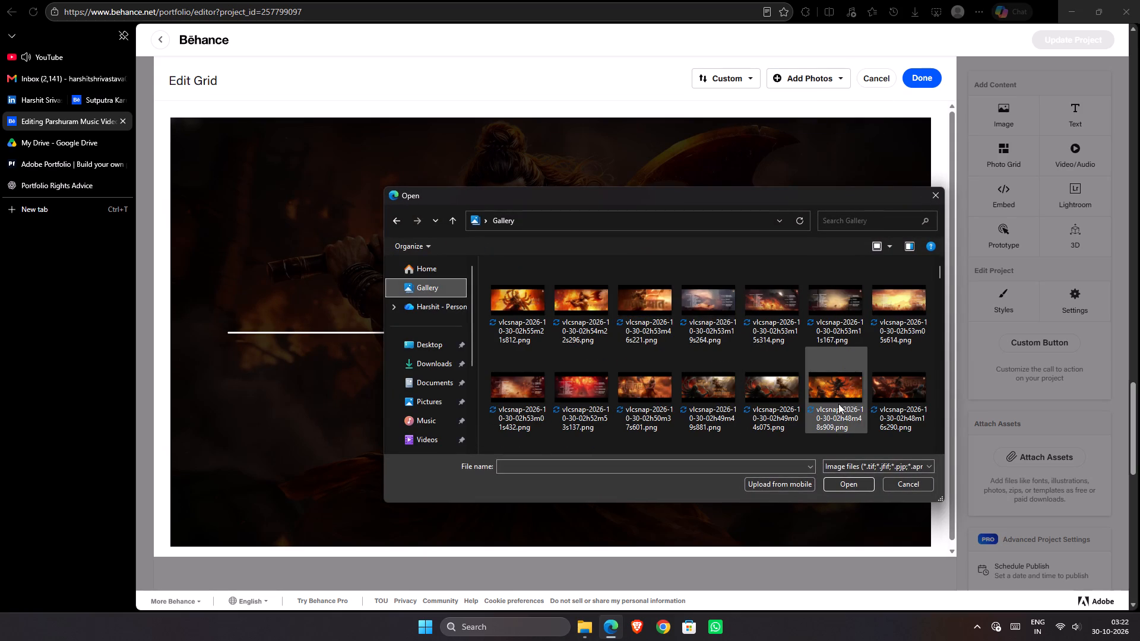
double_click(594, 309)
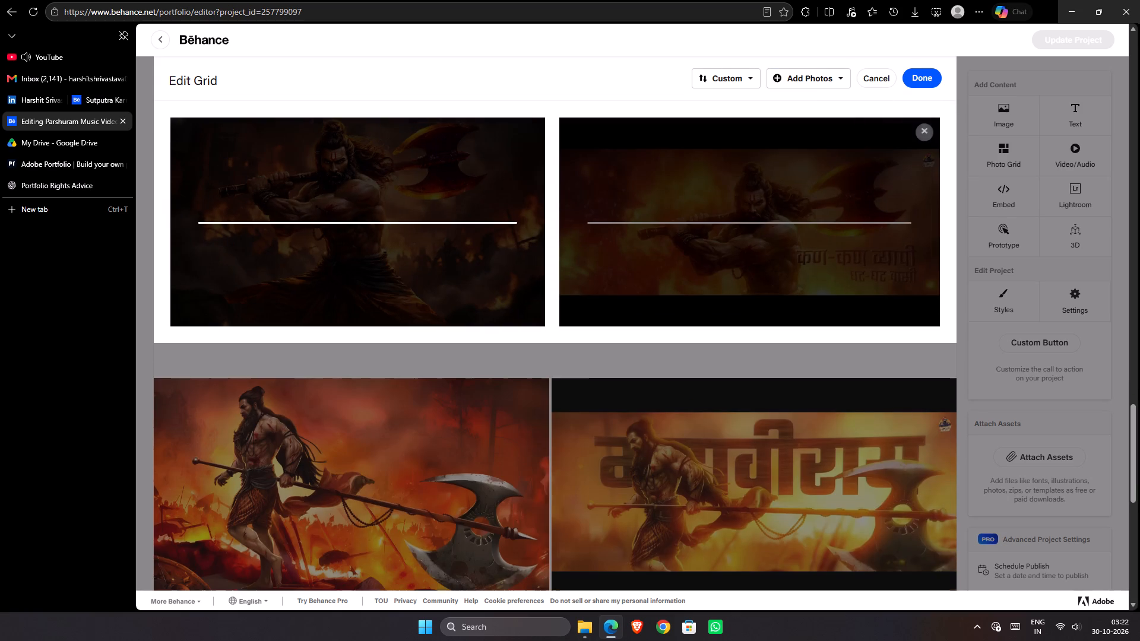
click(925, 74)
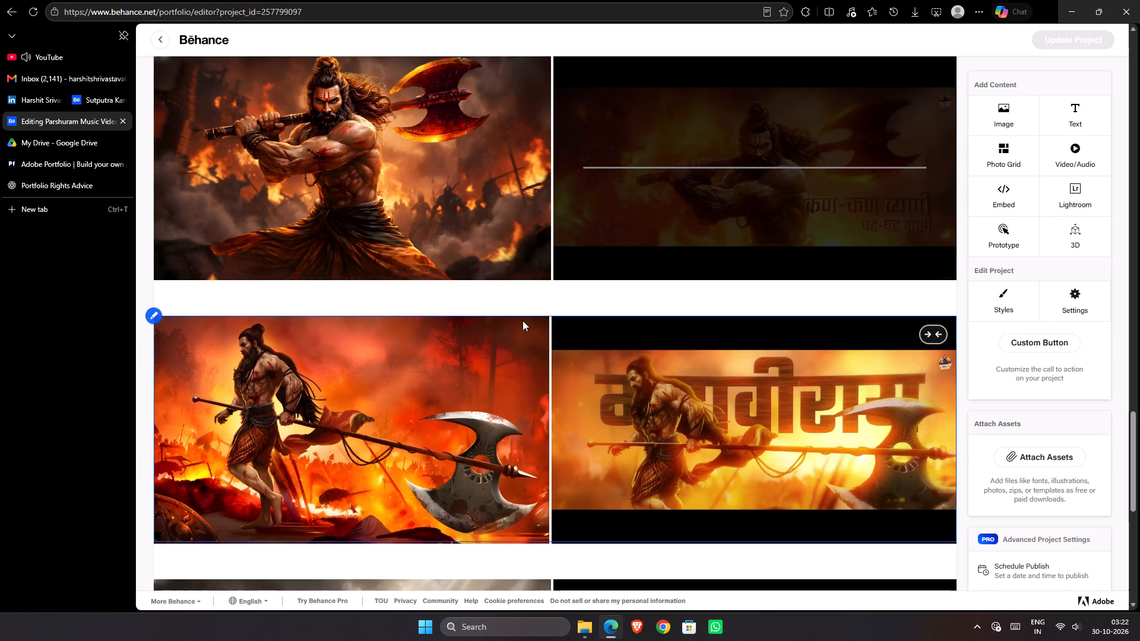
Insert a photo grid between the axe-over-shoulder grid and the walking-warrior grid, adding "Generated Image April 19, 2026 - 4_04AM (1).png" from Downloads.
click(543, 300)
click(506, 307)
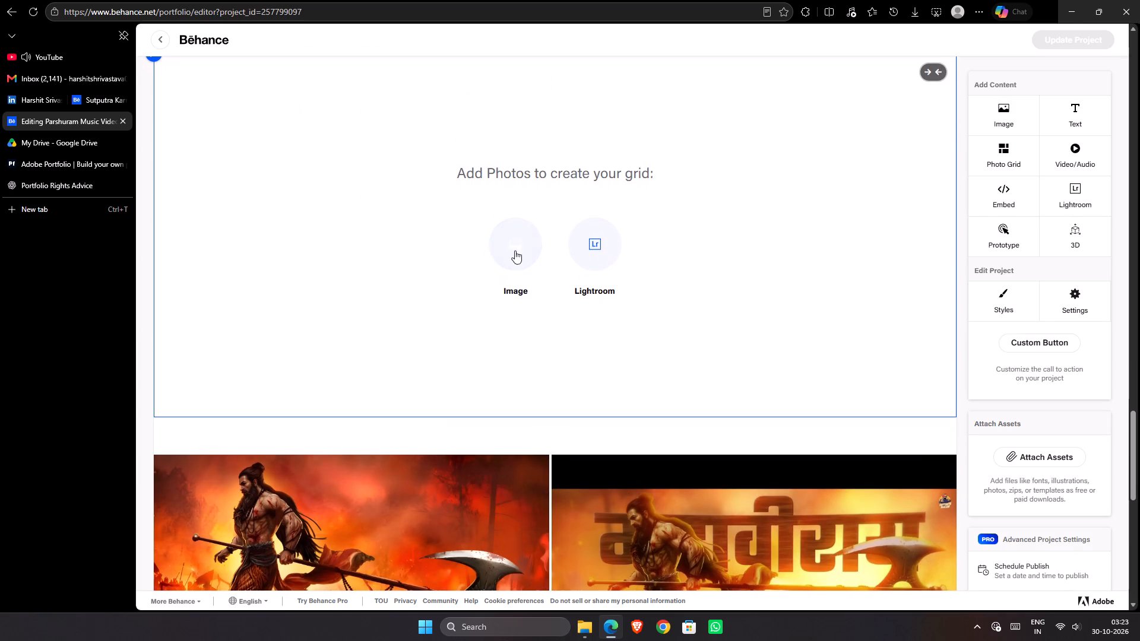
click(515, 245)
click(432, 360)
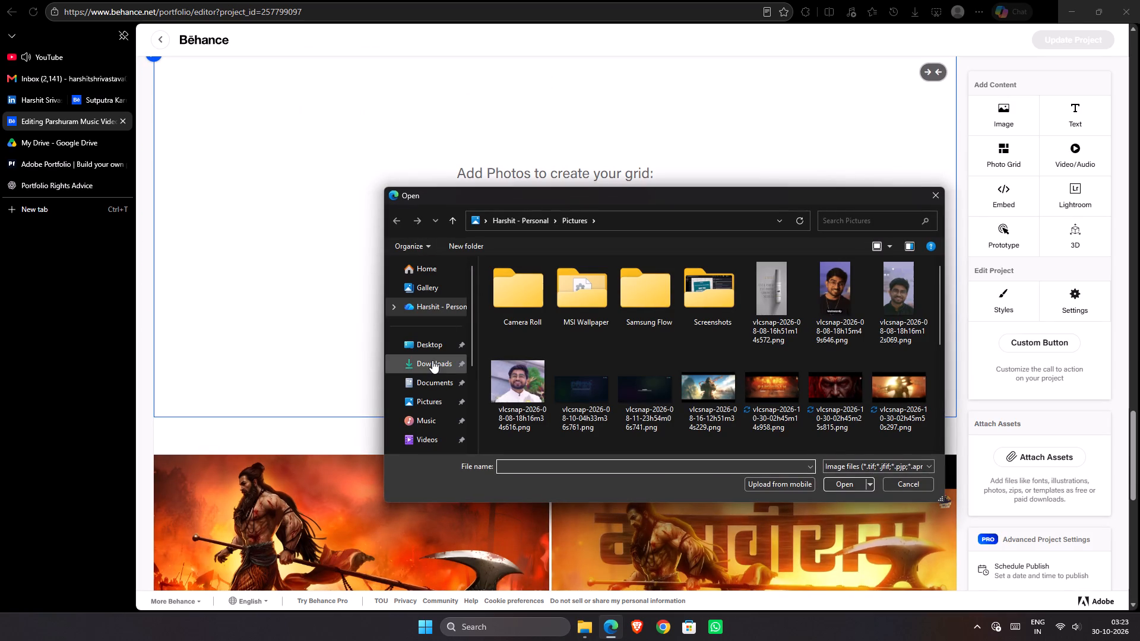
double_click(533, 341)
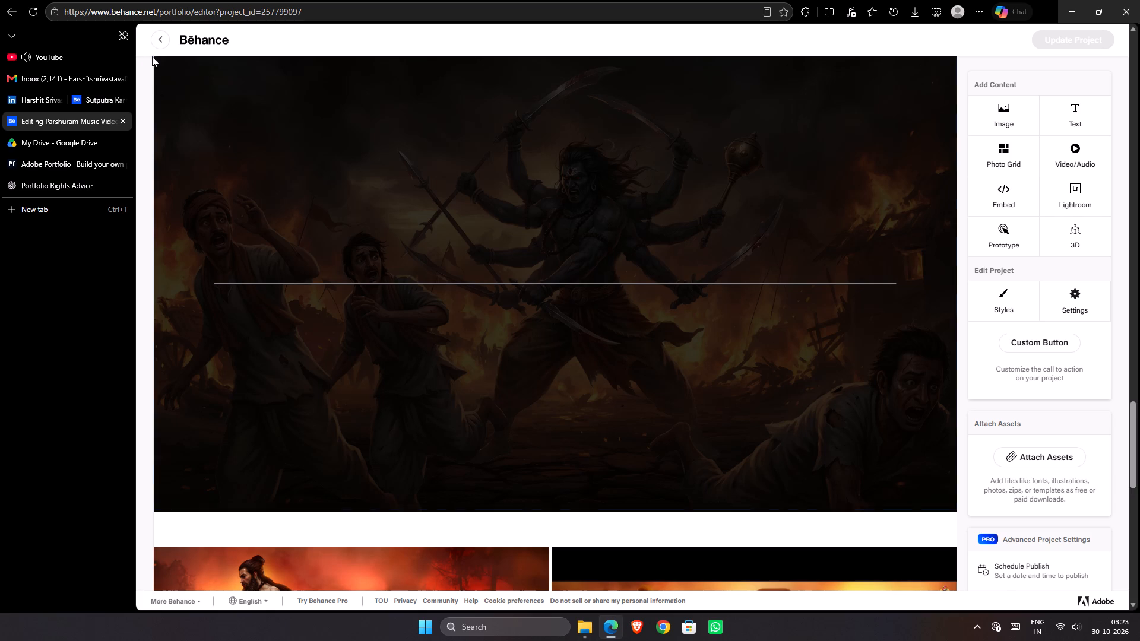
click(158, 59)
click(164, 99)
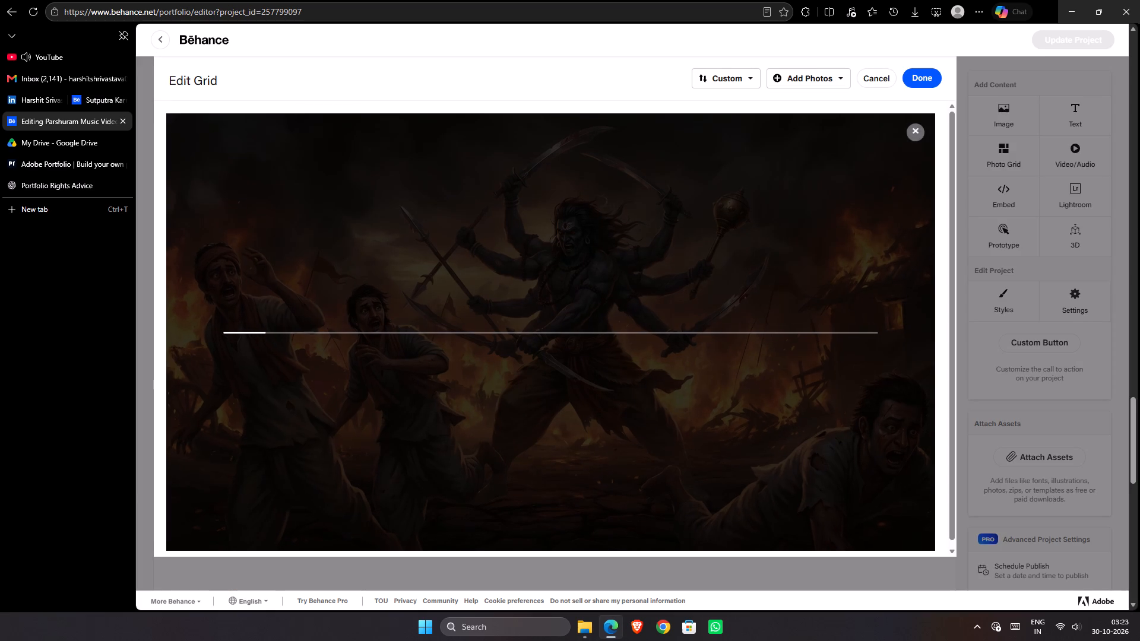
click(822, 78)
click(809, 98)
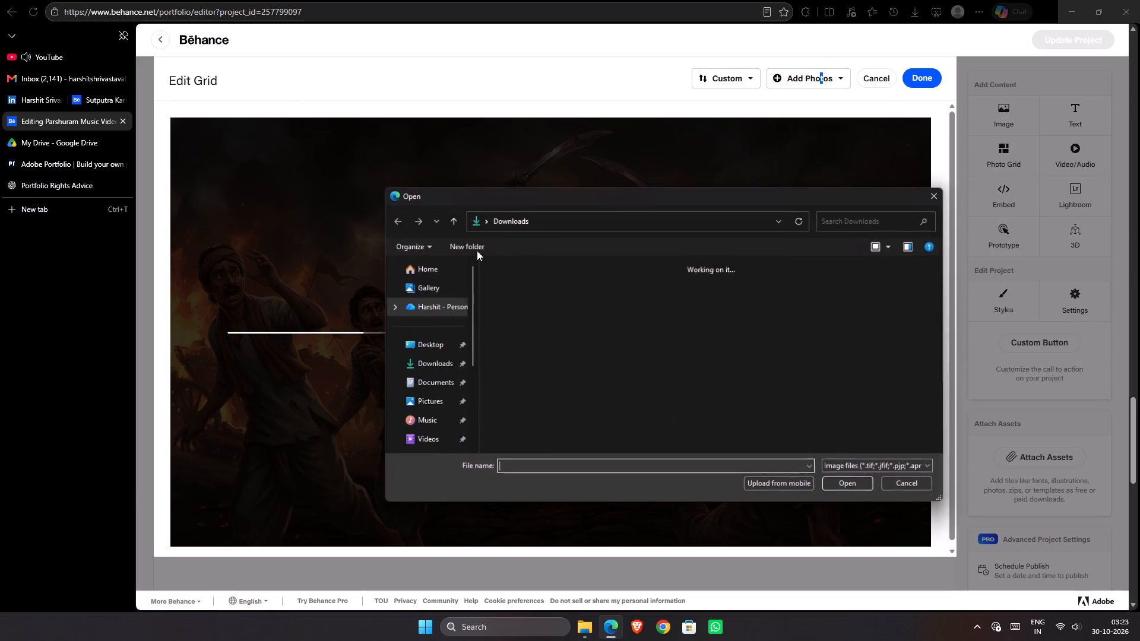
click(438, 291)
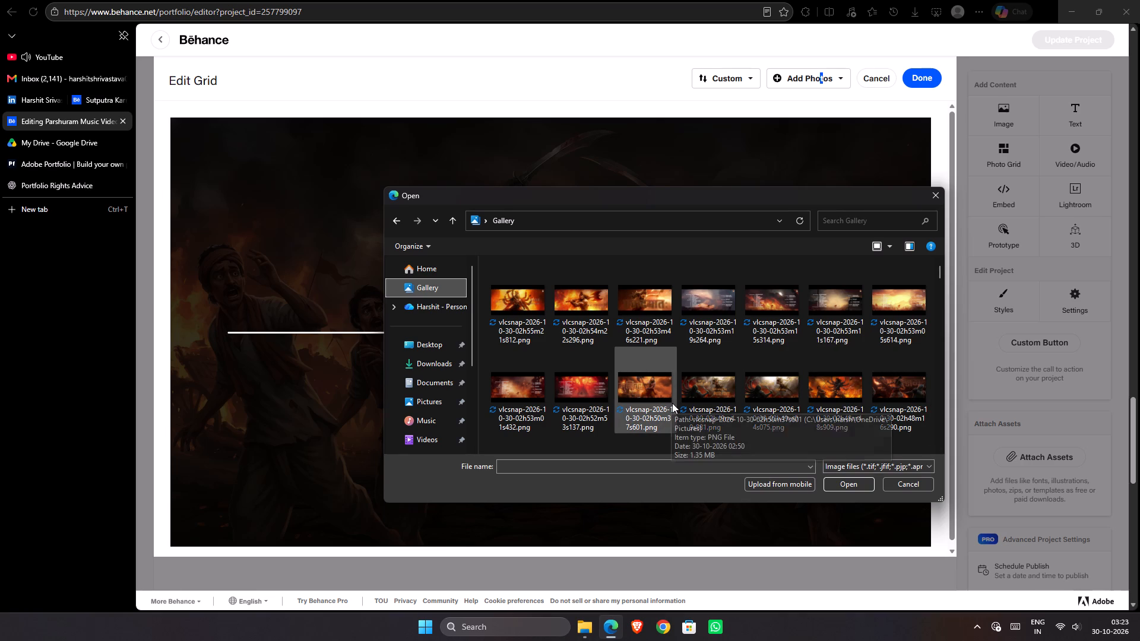
scroll(673, 410, down, 1)
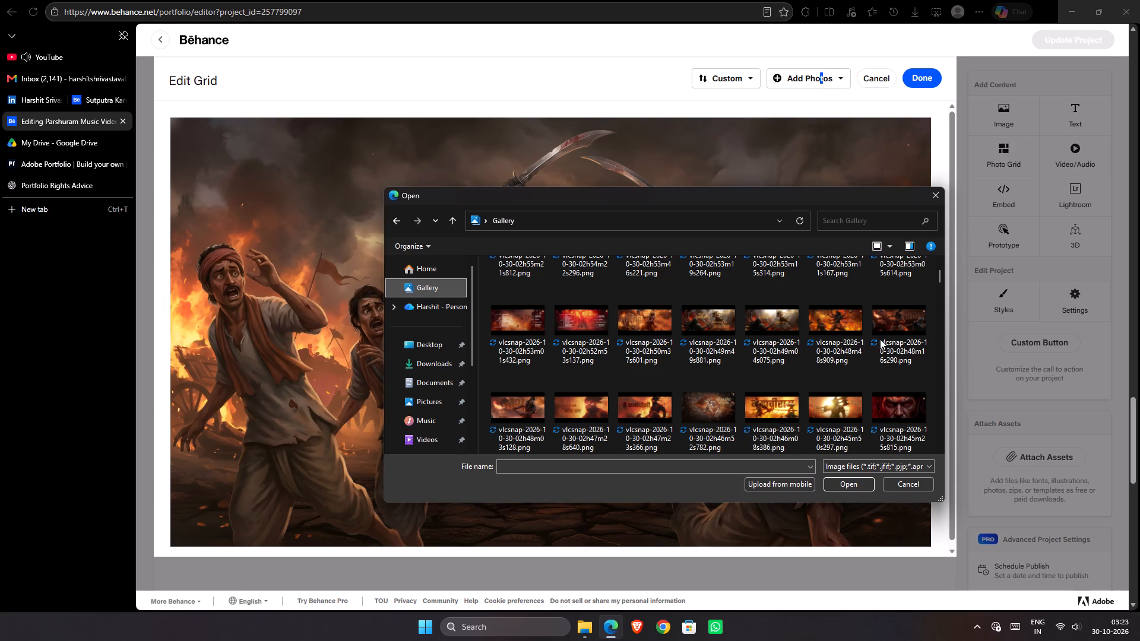
double_click(844, 339)
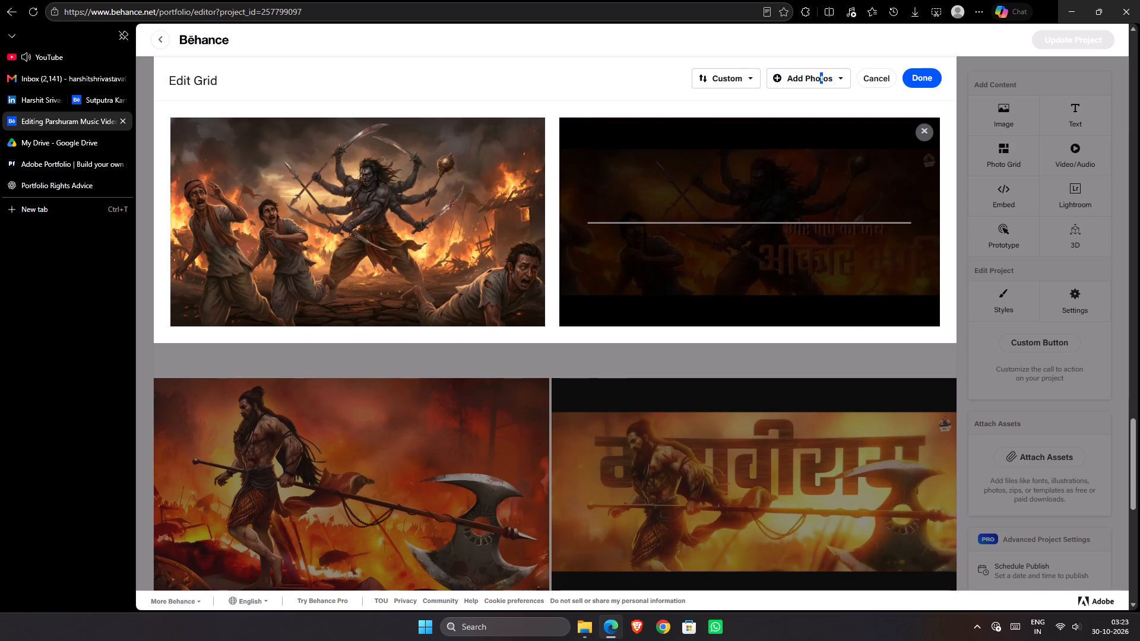
click(925, 70)
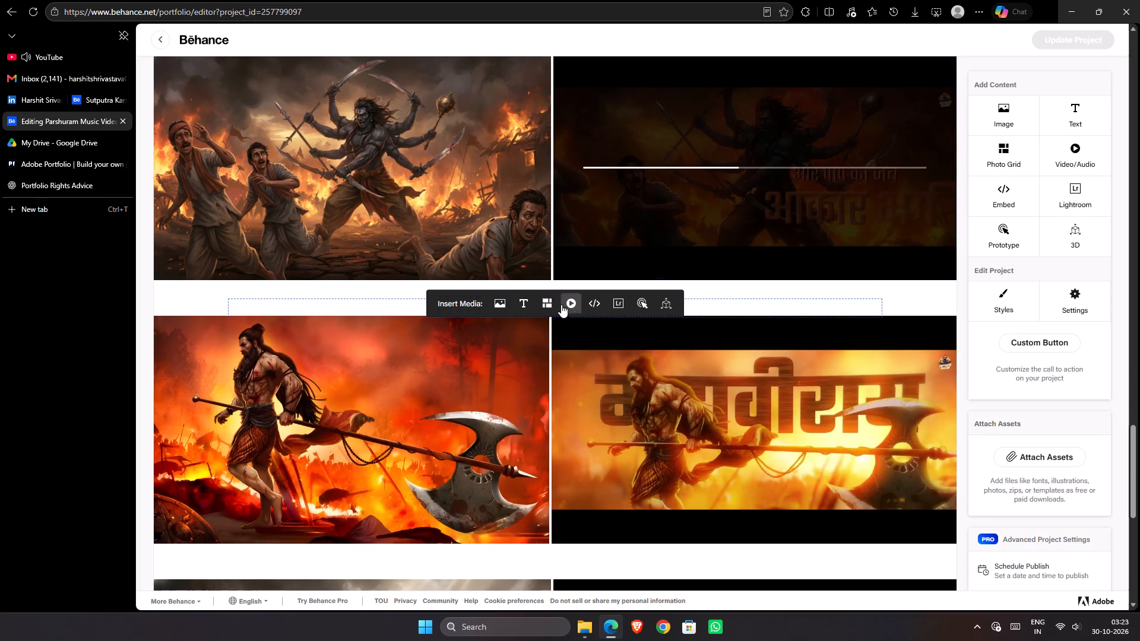
Insert a photo grid between the many-armed warrior grid and the walking-warrior grid, adding "Generated Image April 19, 2026 - 1_55PM (1).png" from Downloads.
scroll(630, 345, up, 1)
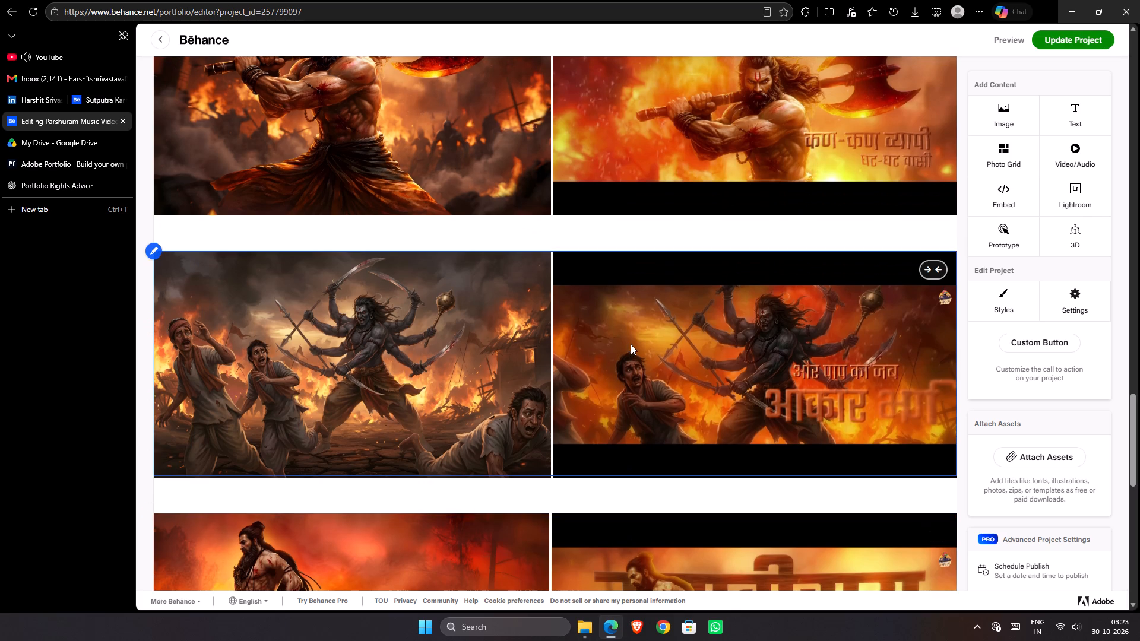
scroll(634, 342, up, 1)
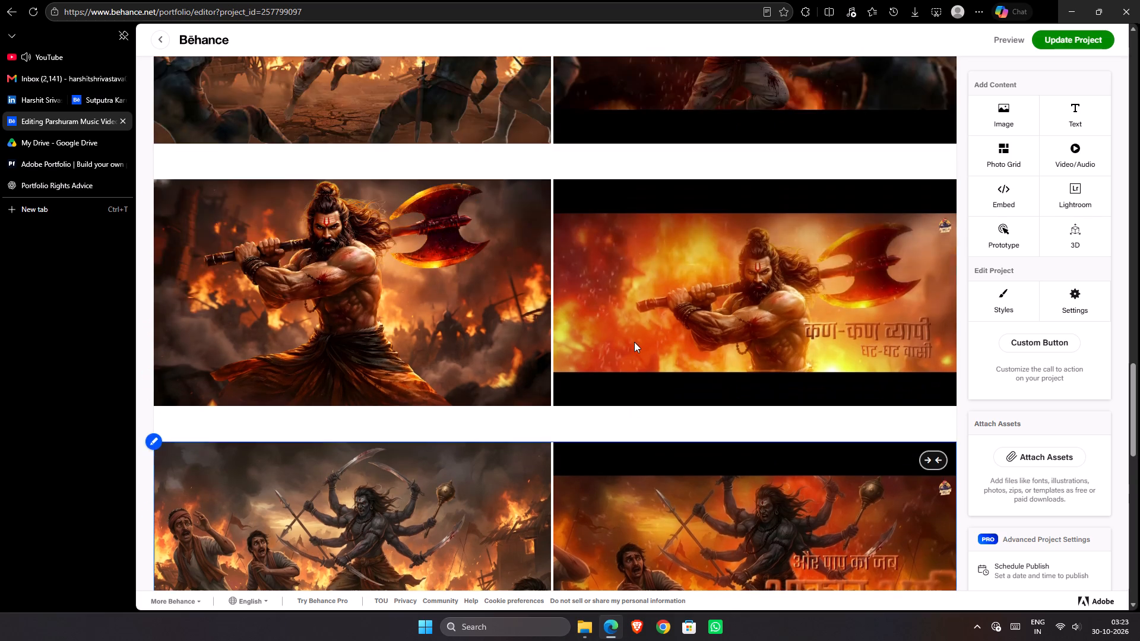
scroll(634, 342, down, 2)
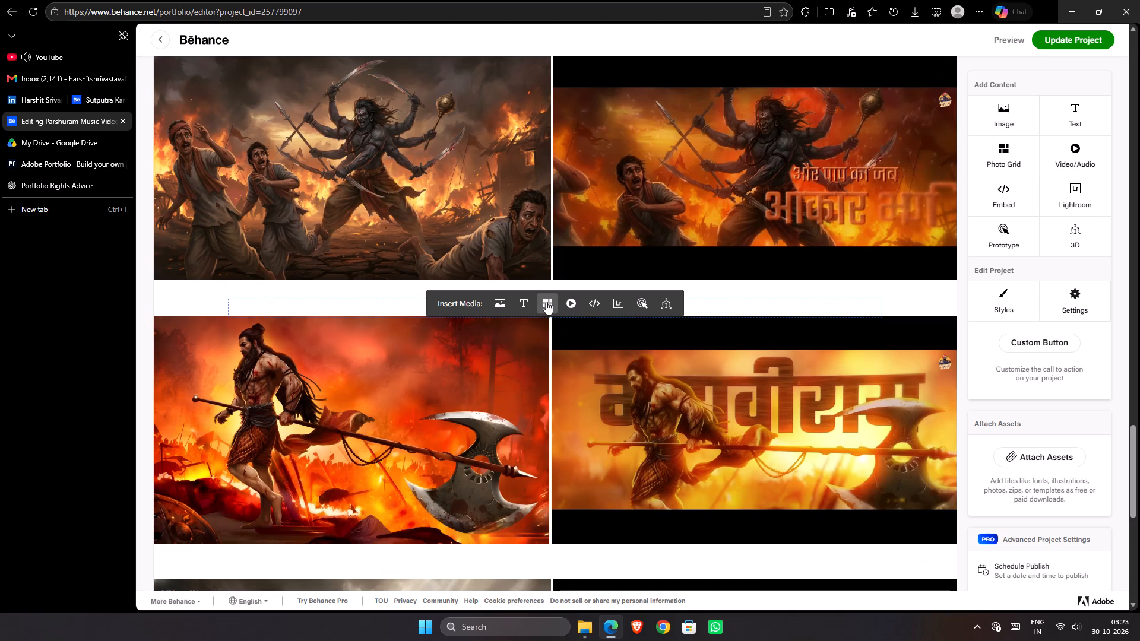
click(547, 302)
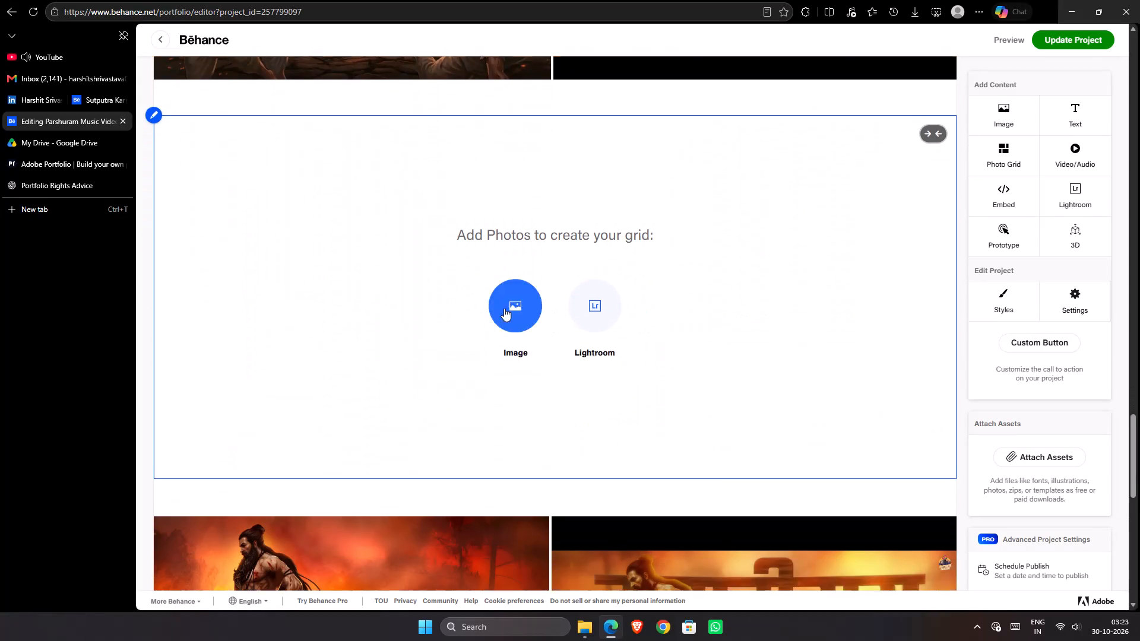
click(516, 245)
scroll(760, 344, down, 1)
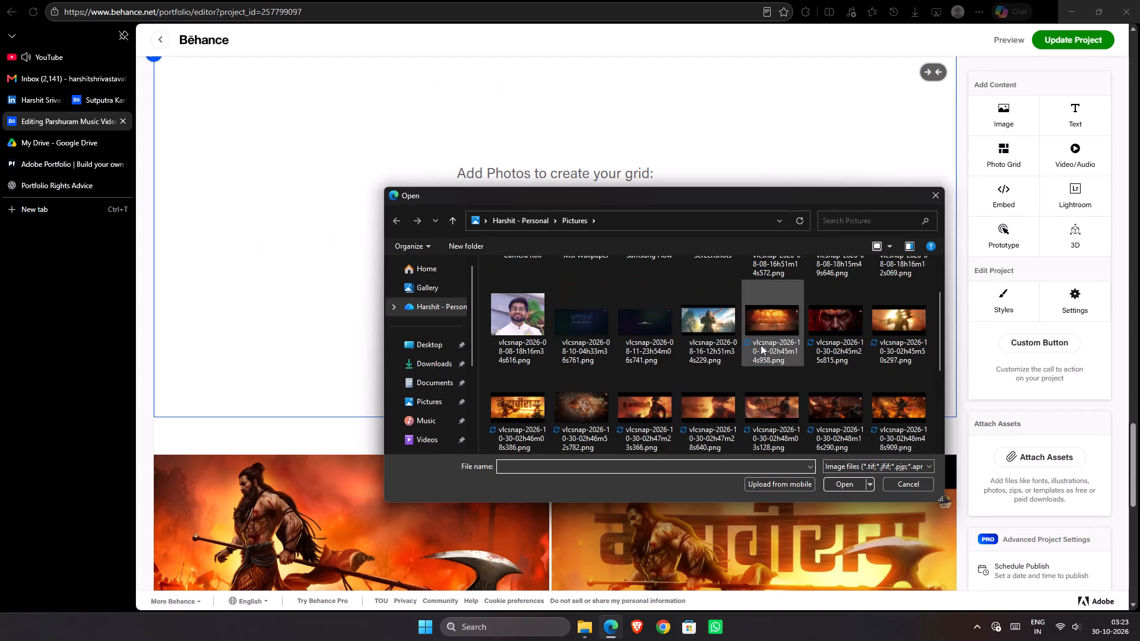
scroll(685, 326, up, 2)
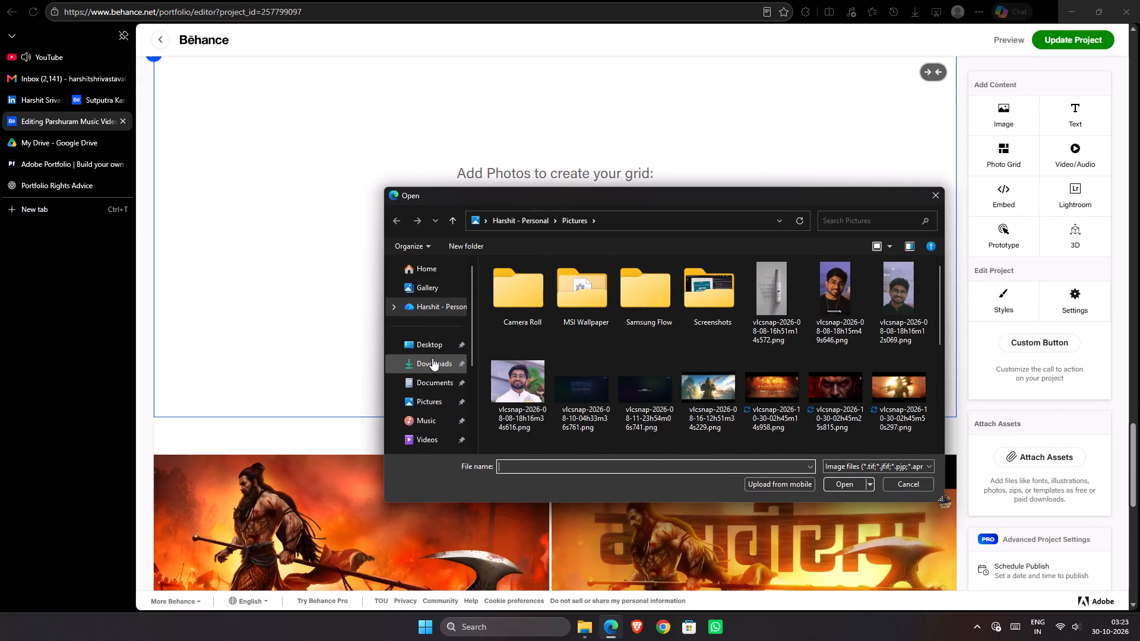
click(432, 358)
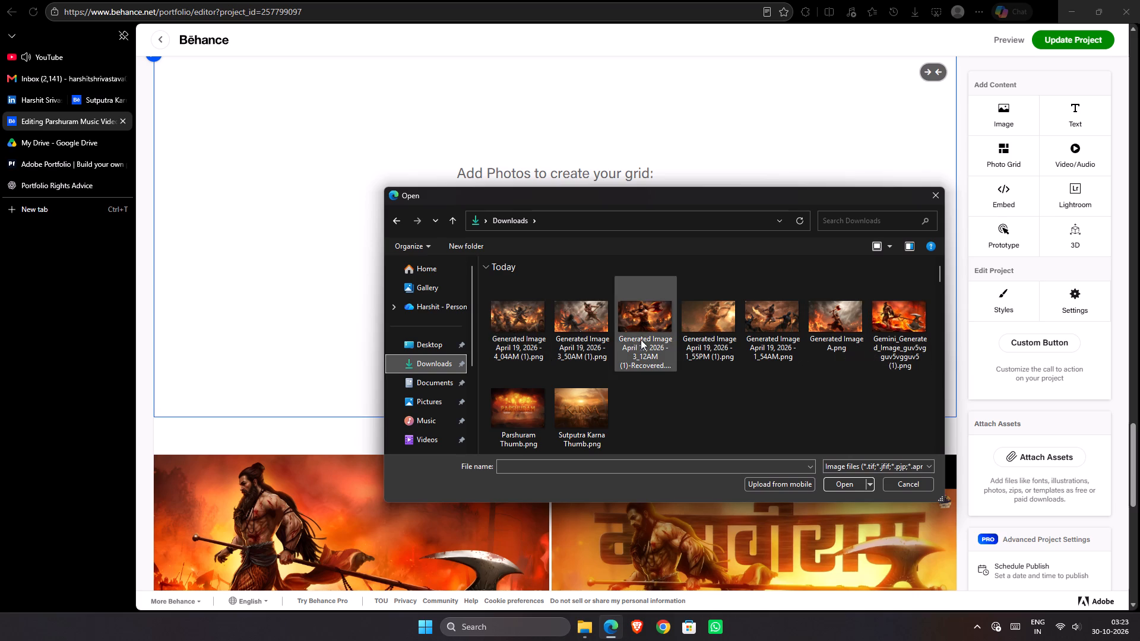
click(717, 334)
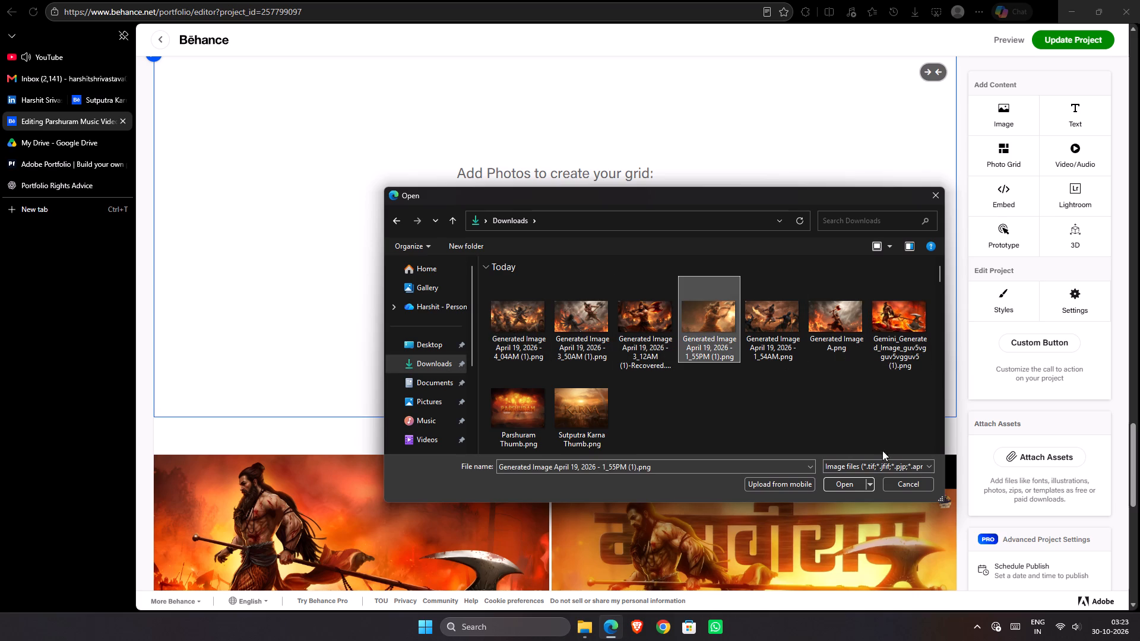
click(842, 483)
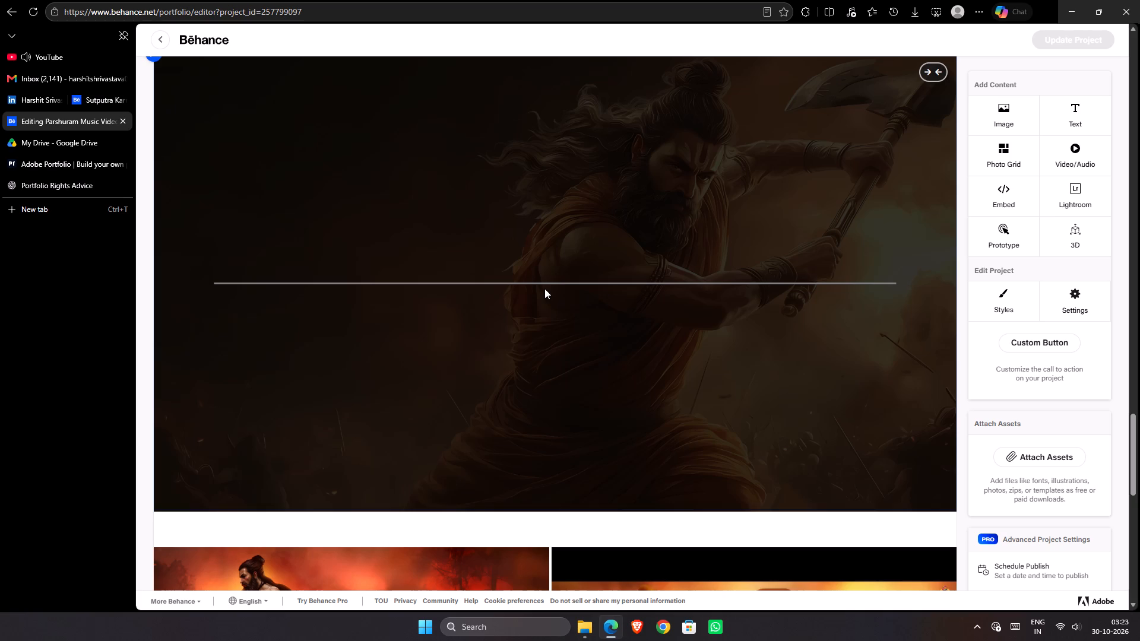
scroll(546, 288, up, 1)
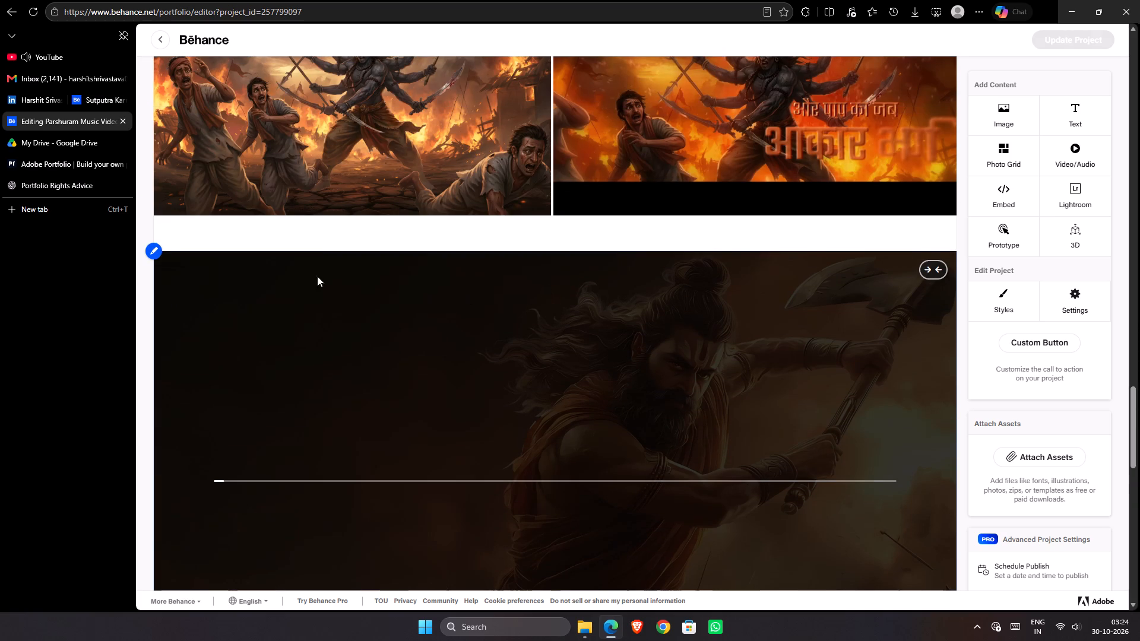
click(156, 253)
click(160, 300)
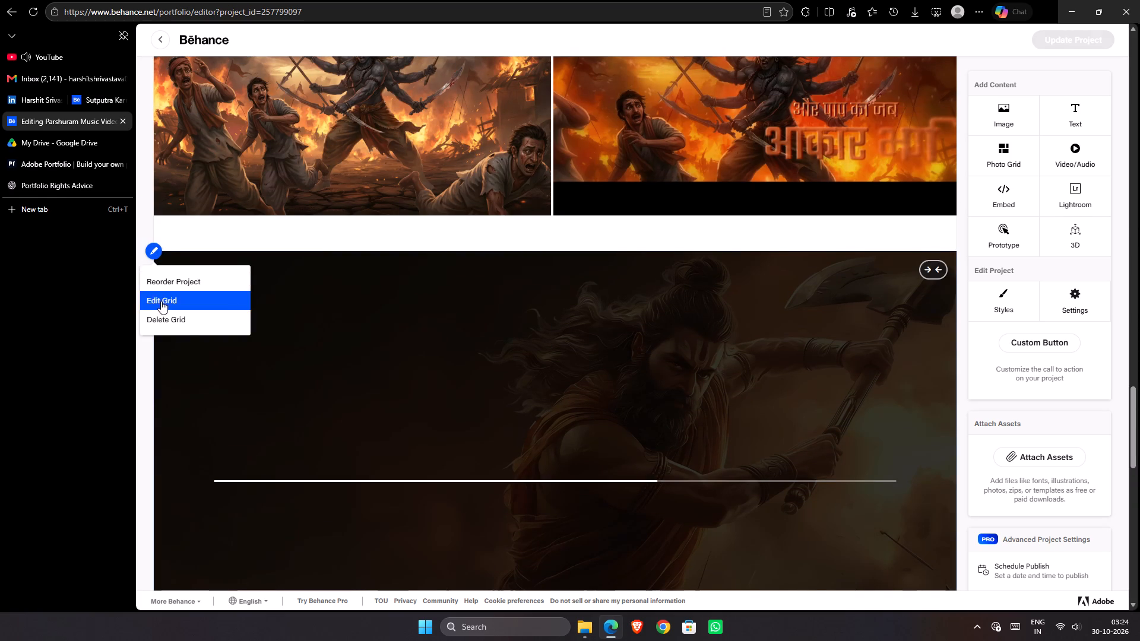
click(805, 272)
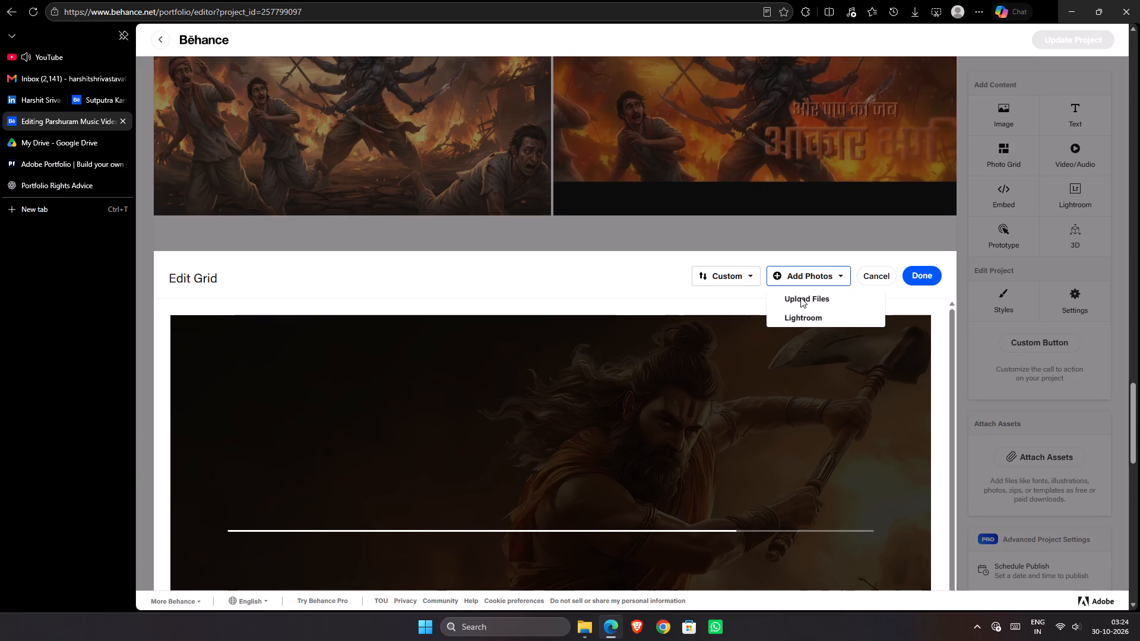
click(800, 297)
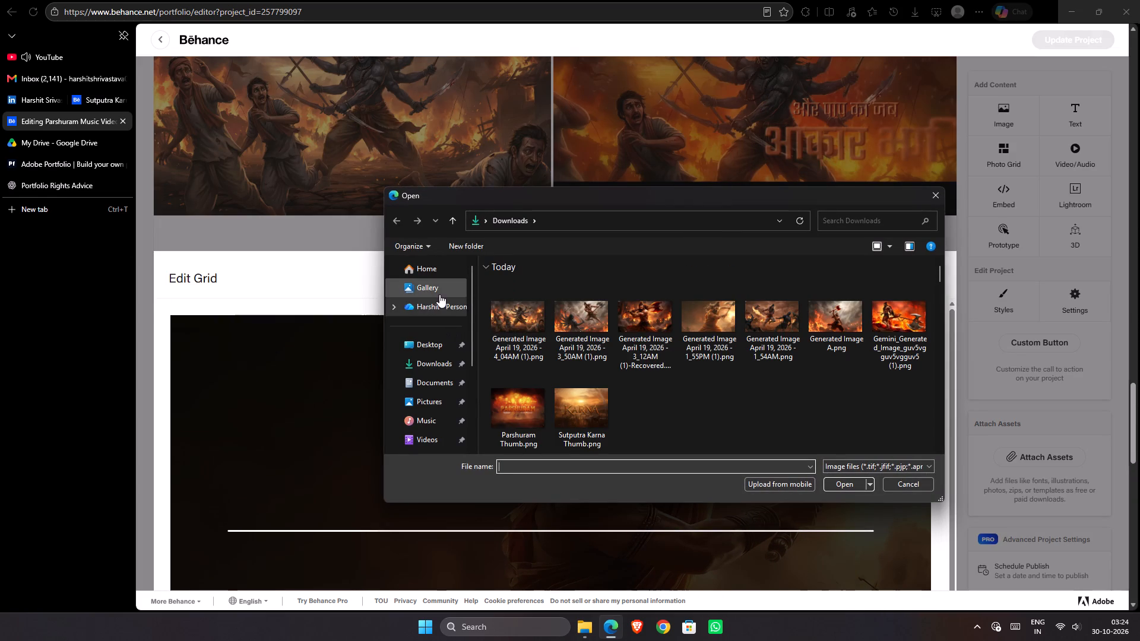
click(439, 291)
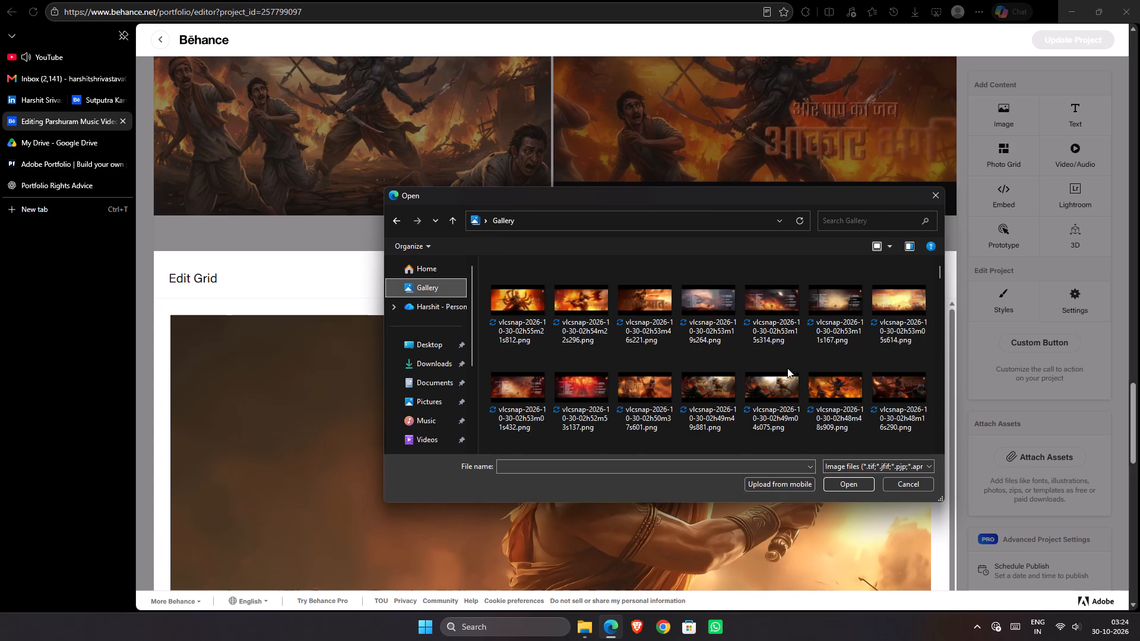
double_click(647, 322)
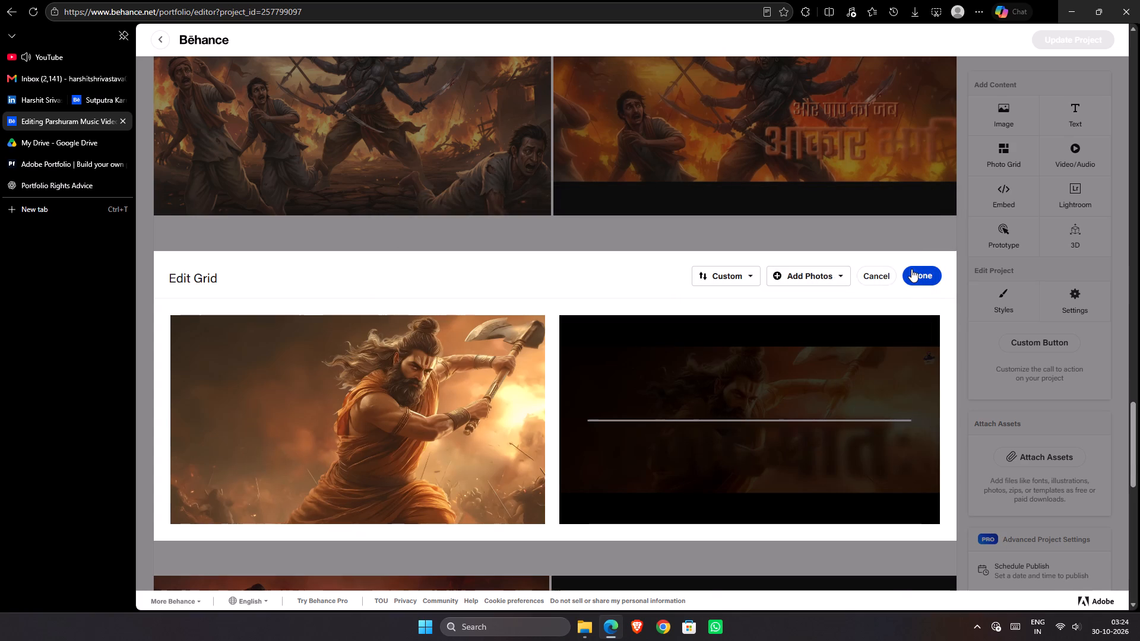
click(912, 269)
Review the before-and-after grids and check their order, ending at the "Compositing Before and After" heading.
scroll(355, 243, down, 4)
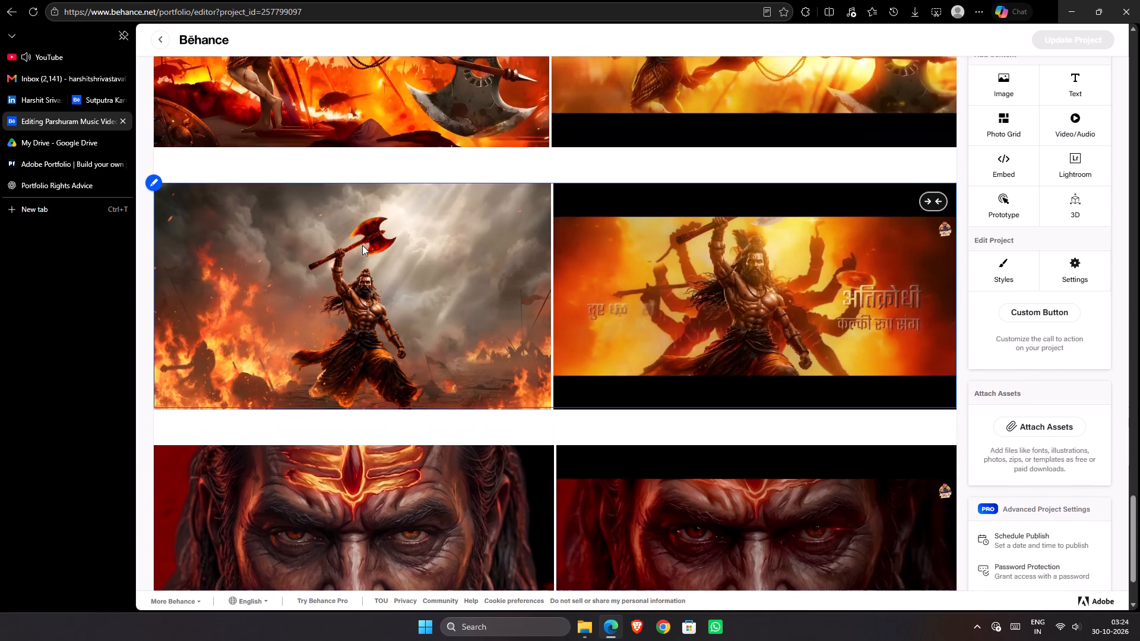
scroll(362, 245, down, 1)
scroll(370, 242, up, 4)
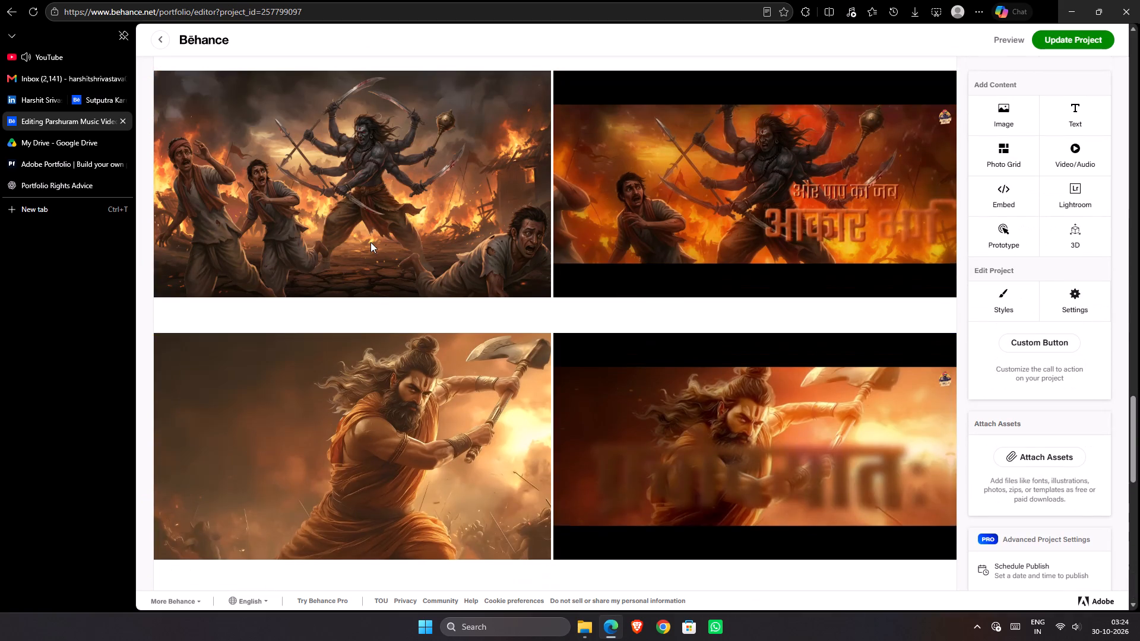
scroll(370, 242, up, 2)
scroll(372, 241, down, 1)
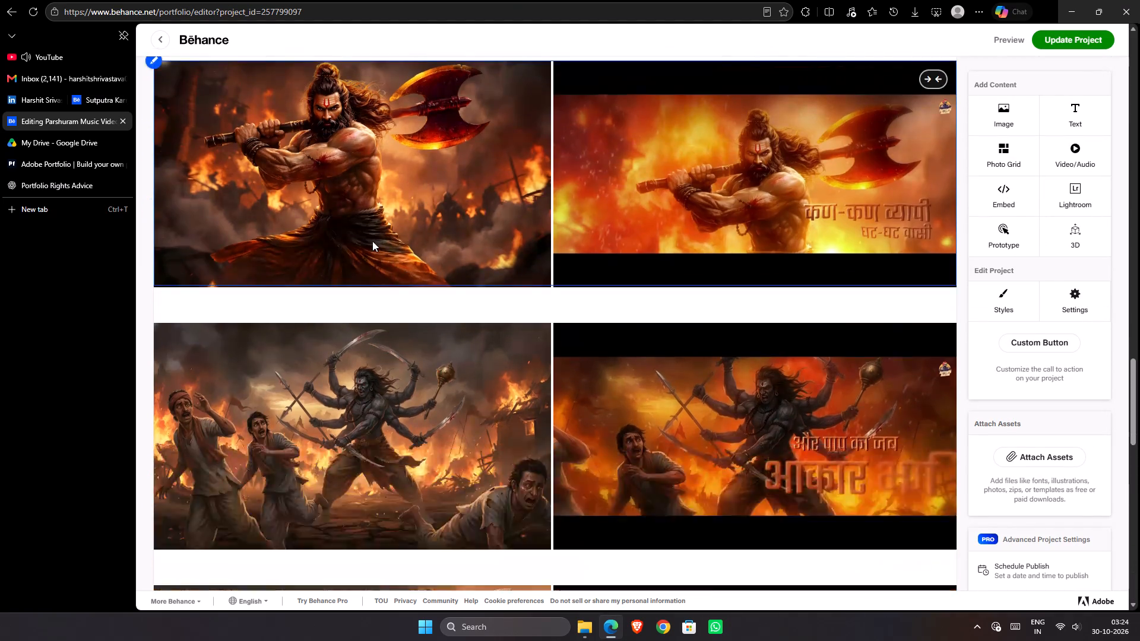
scroll(372, 241, down, 2)
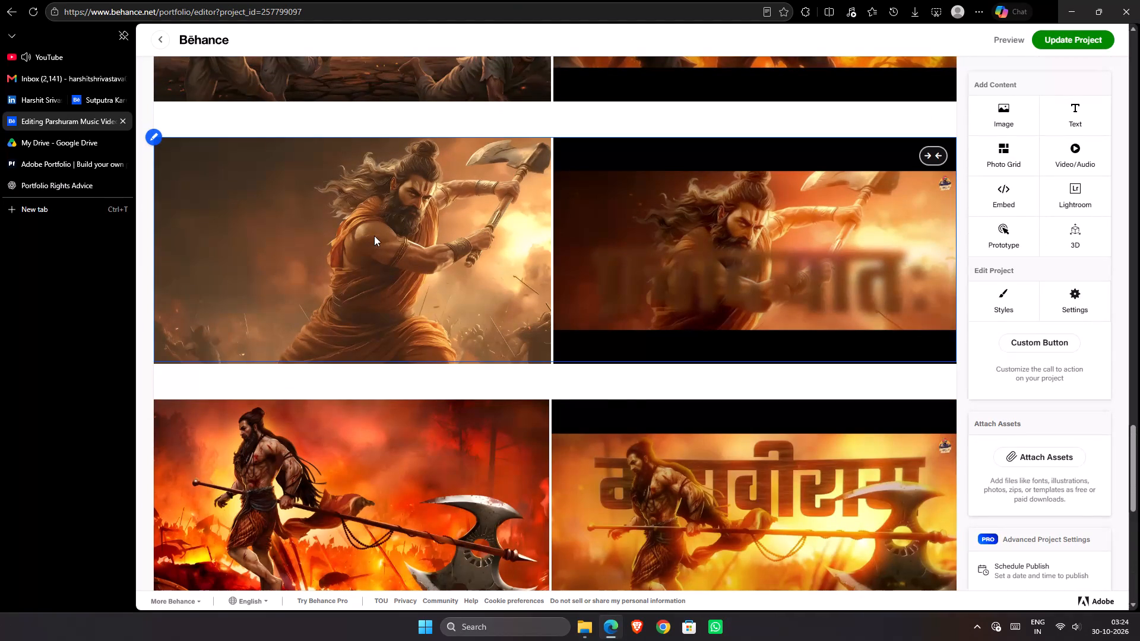
scroll(374, 233, up, 4)
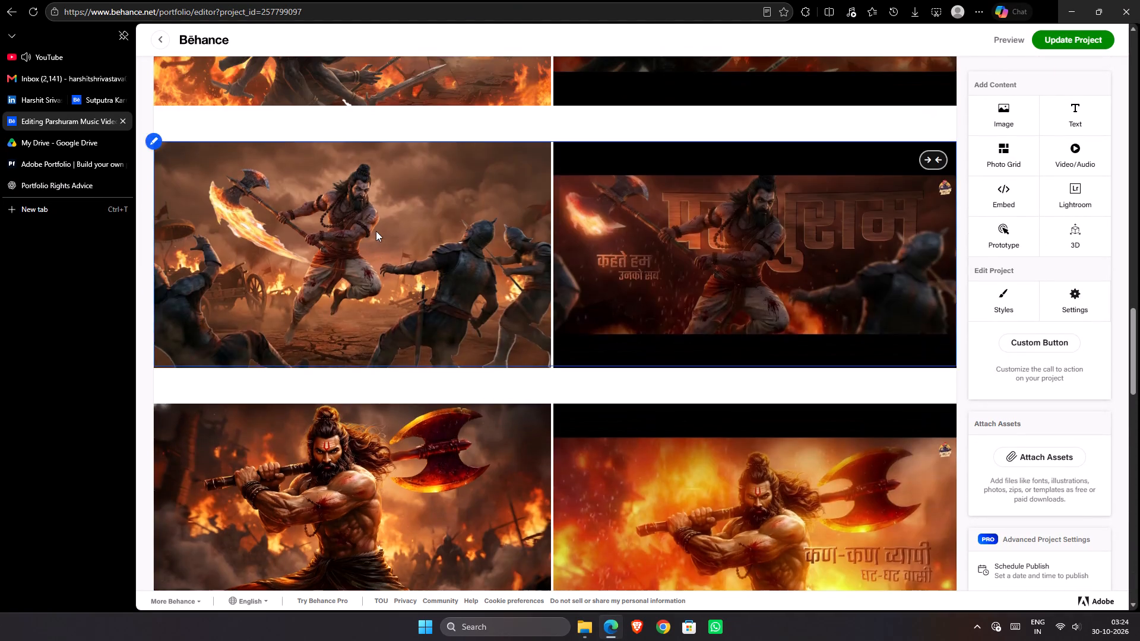
scroll(376, 231, up, 5)
scroll(391, 315, down, 1)
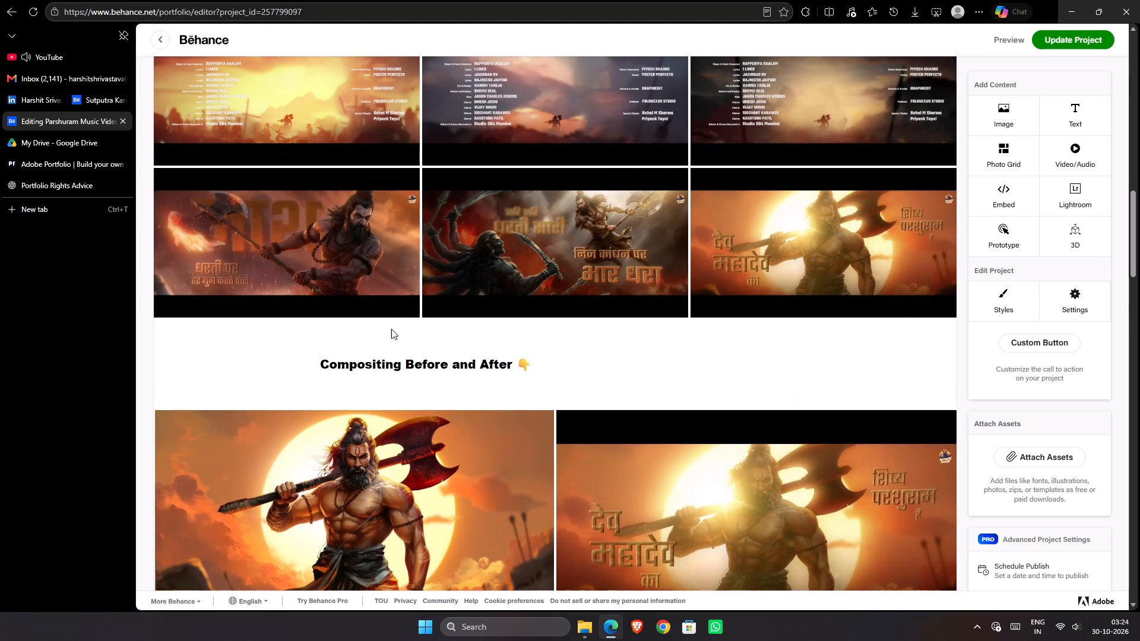
Apply the Header style to the "Compositing Before and After" text and try to centre it.
click(391, 359)
click(603, 345)
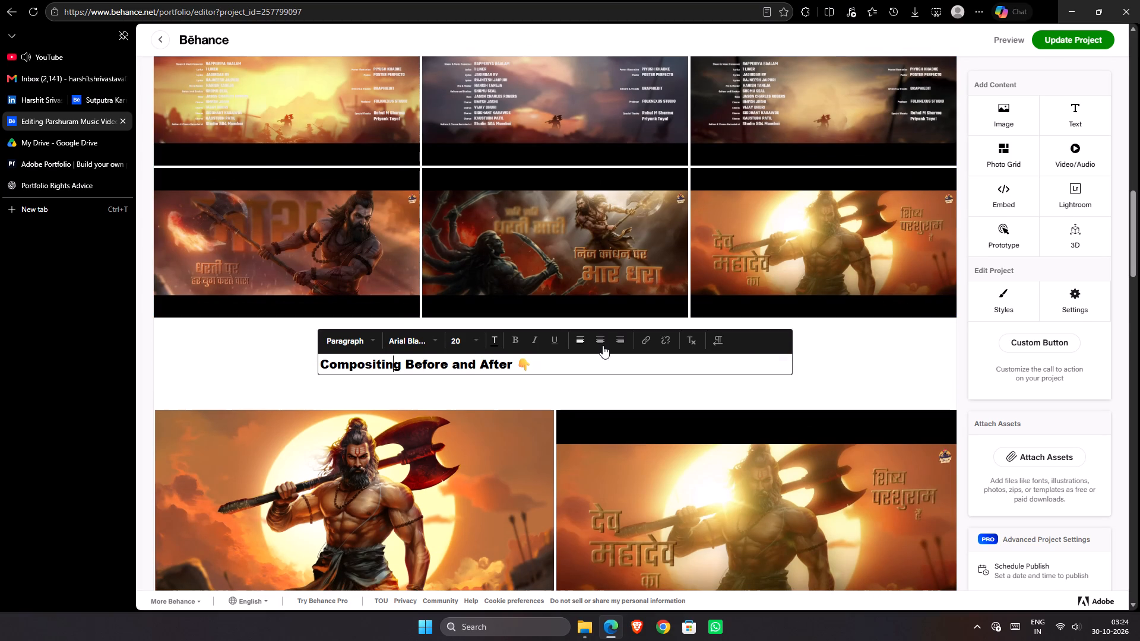
click(603, 341)
drag(540, 364, 273, 354)
click(351, 335)
click(369, 366)
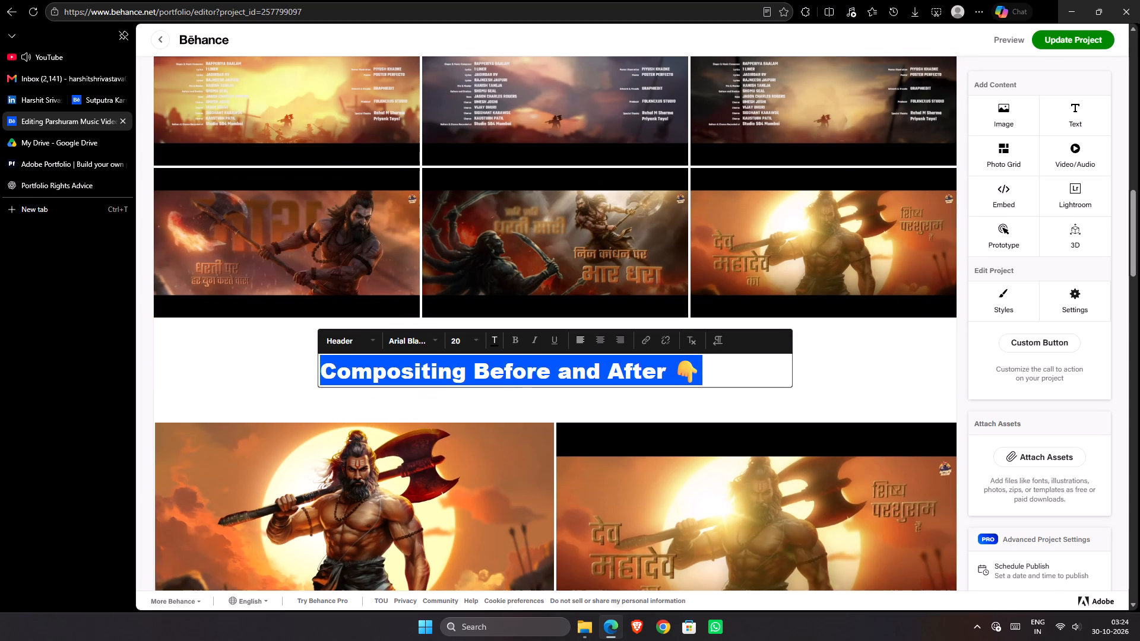
click(601, 341)
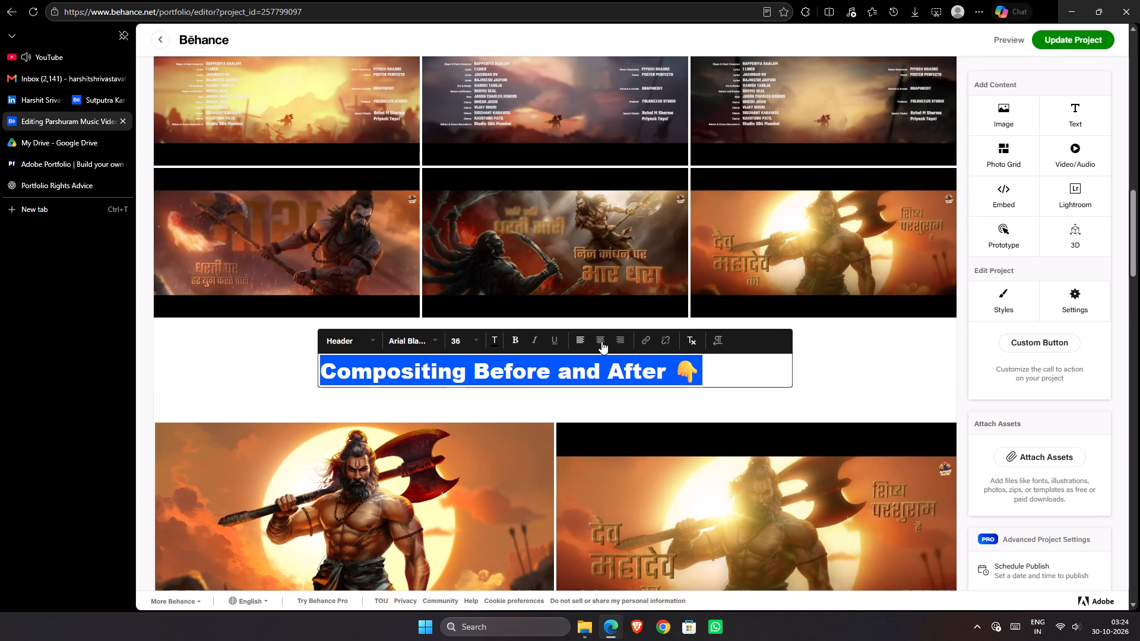
double_click(601, 341)
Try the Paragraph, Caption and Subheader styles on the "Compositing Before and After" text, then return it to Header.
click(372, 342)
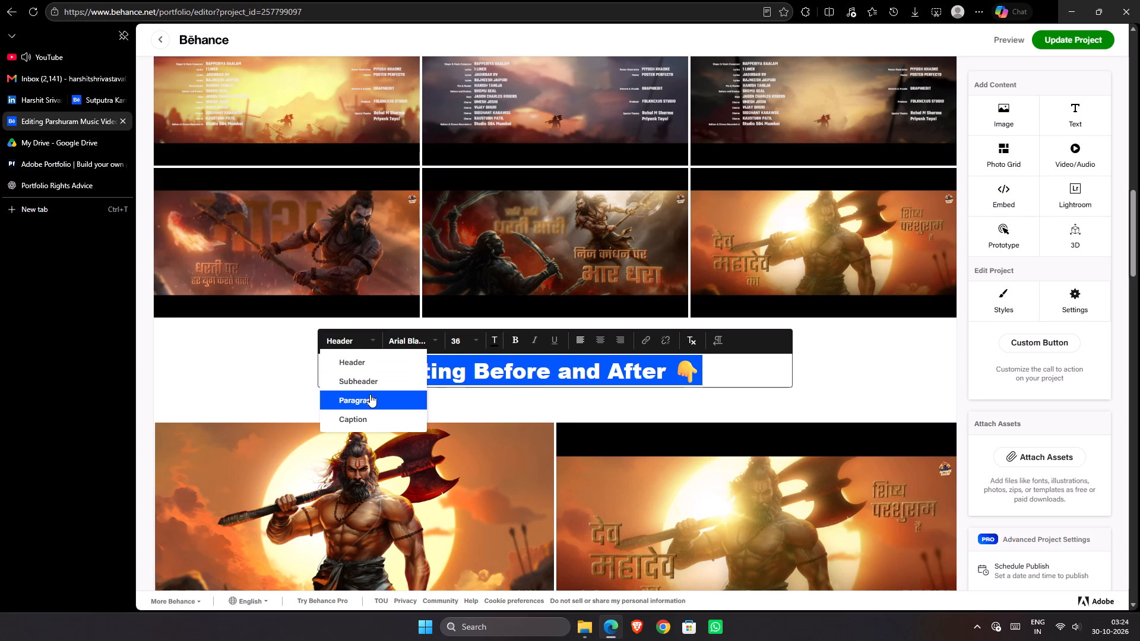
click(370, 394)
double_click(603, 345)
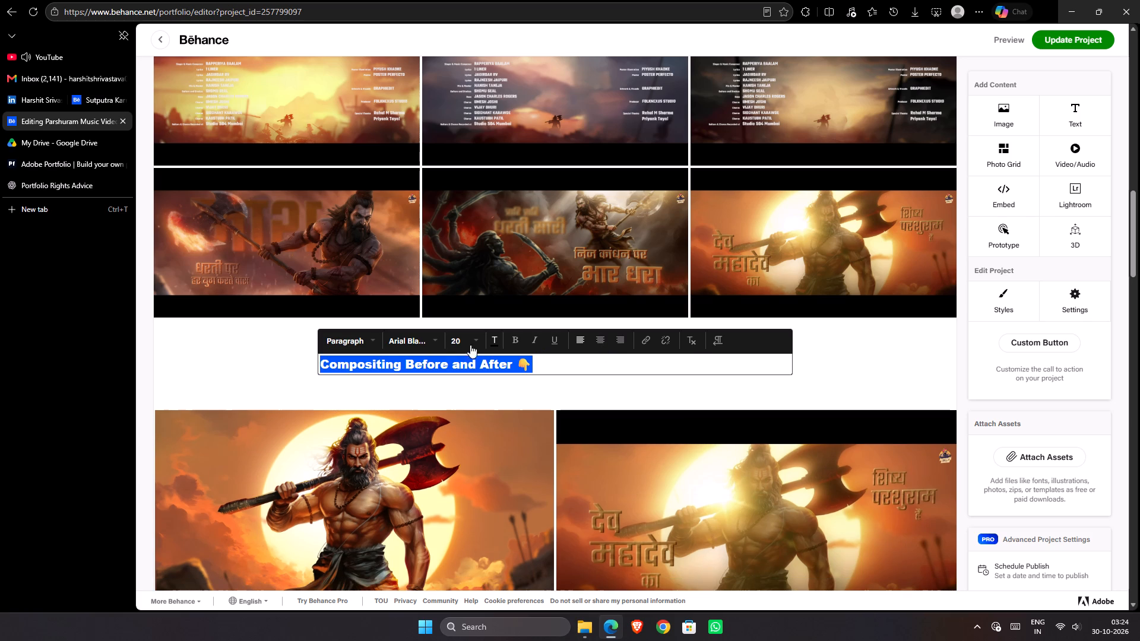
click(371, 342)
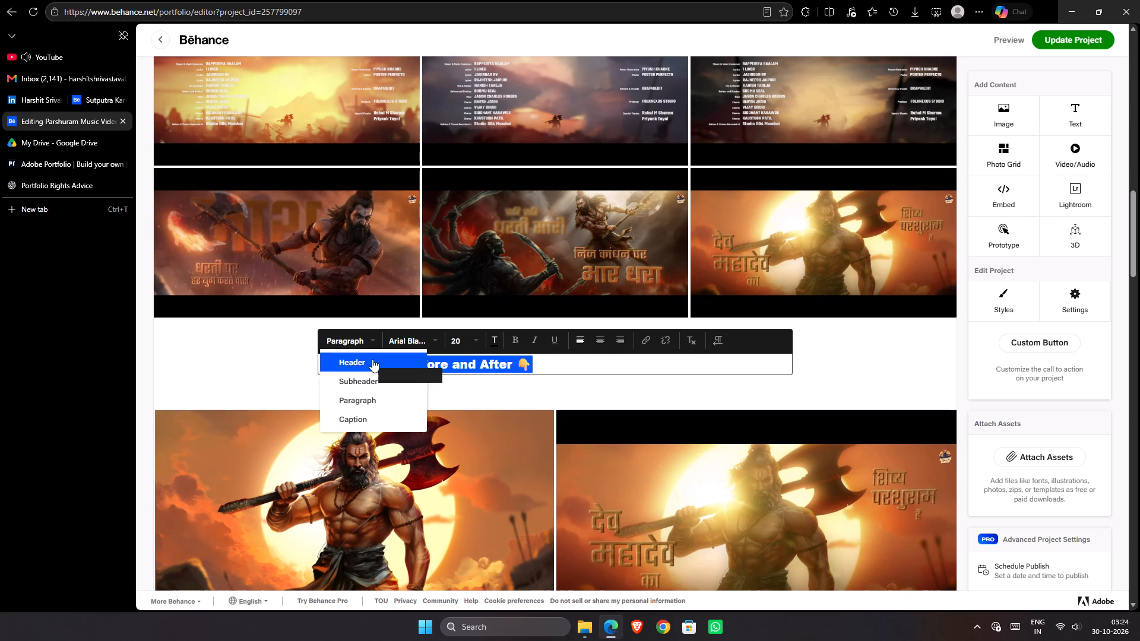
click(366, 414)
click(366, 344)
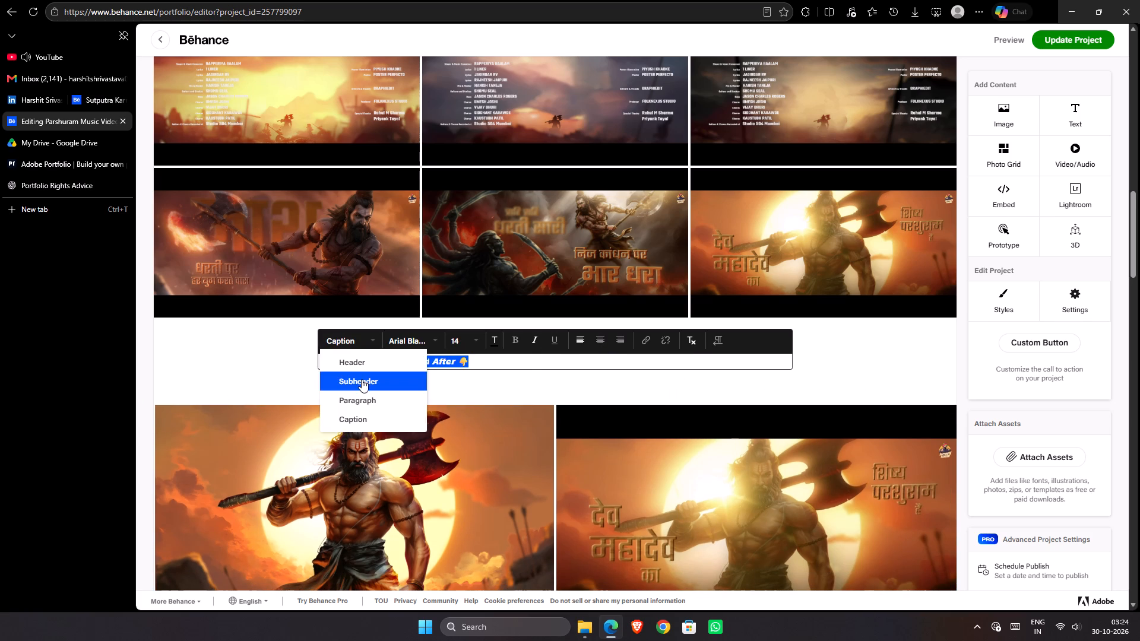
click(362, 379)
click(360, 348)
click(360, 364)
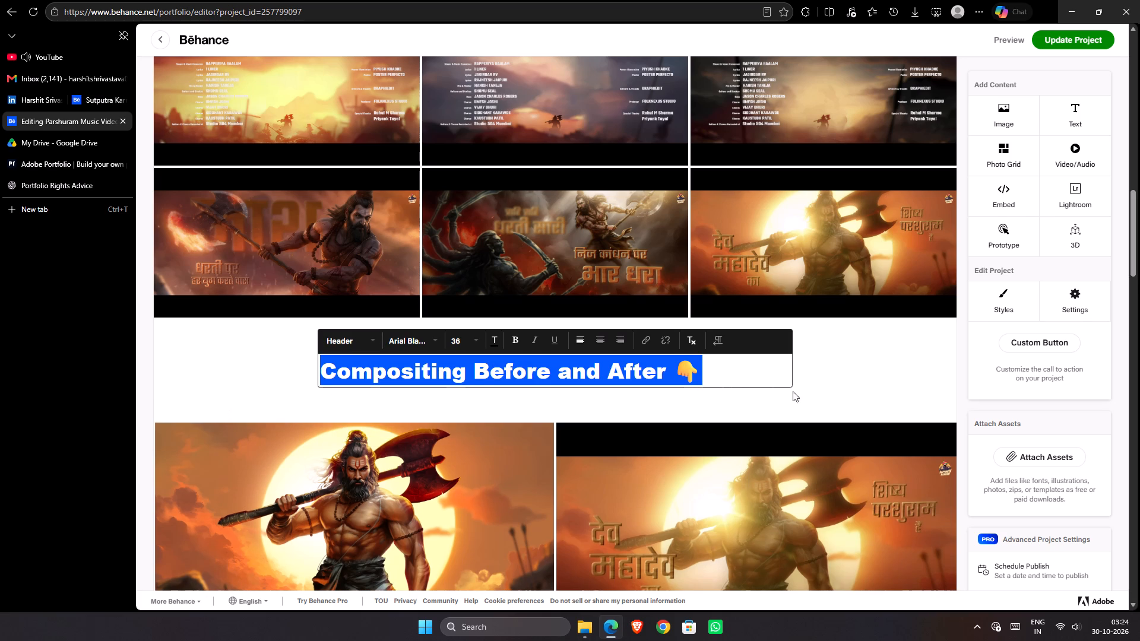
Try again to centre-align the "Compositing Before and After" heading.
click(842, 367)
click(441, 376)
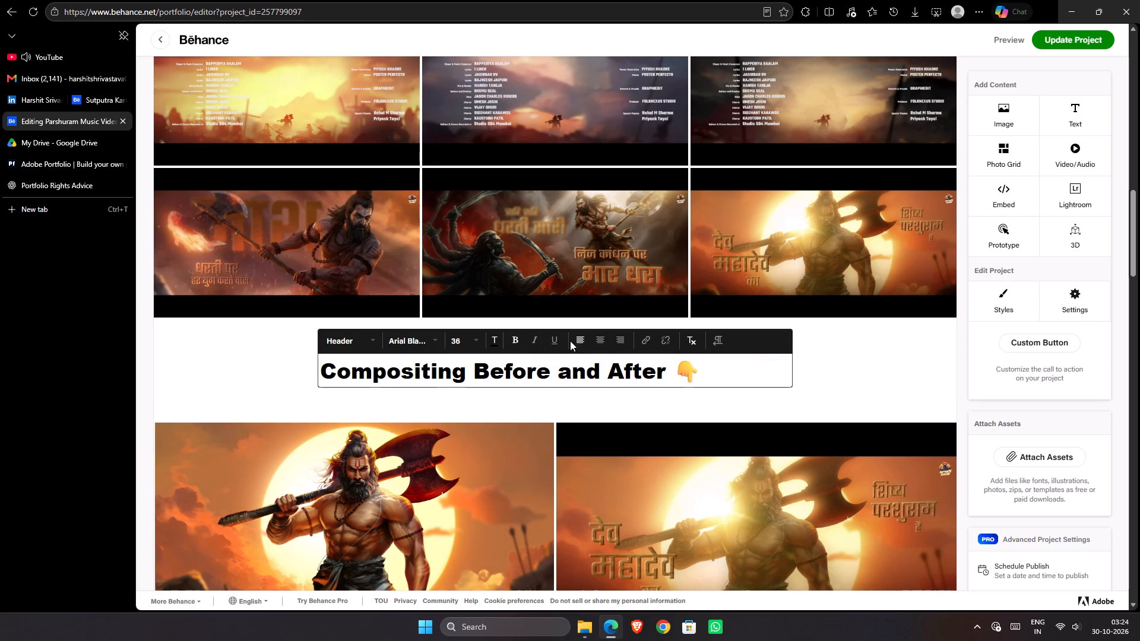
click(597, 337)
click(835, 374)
Apply the Header style to the "Few Frames from the Video" text above the video-frame grid.
scroll(836, 369, down, 1)
scroll(834, 369, up, 1)
scroll(830, 367, down, 1)
scroll(827, 364, up, 3)
scroll(786, 328, down, 1)
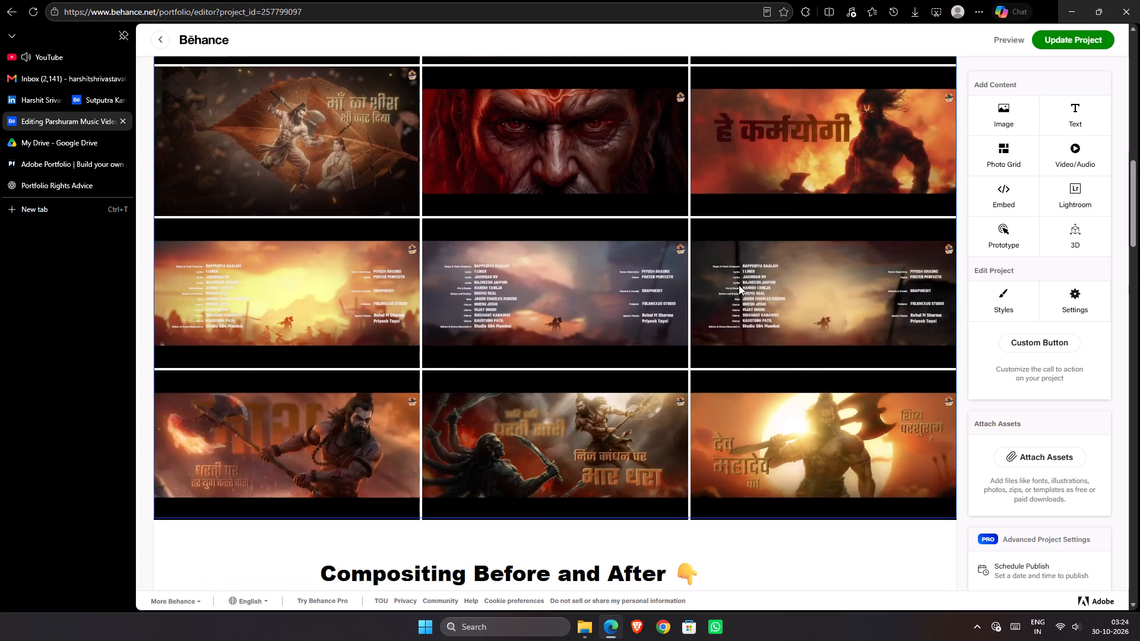
scroll(736, 274, up, 9)
scroll(735, 274, down, 2)
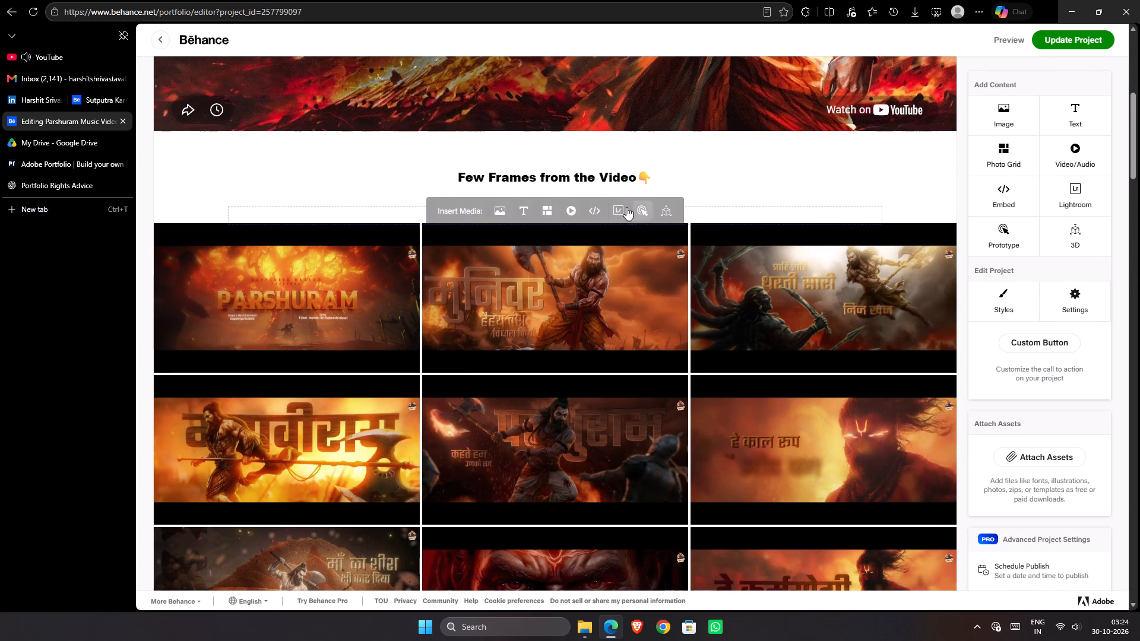
click(617, 182)
click(362, 147)
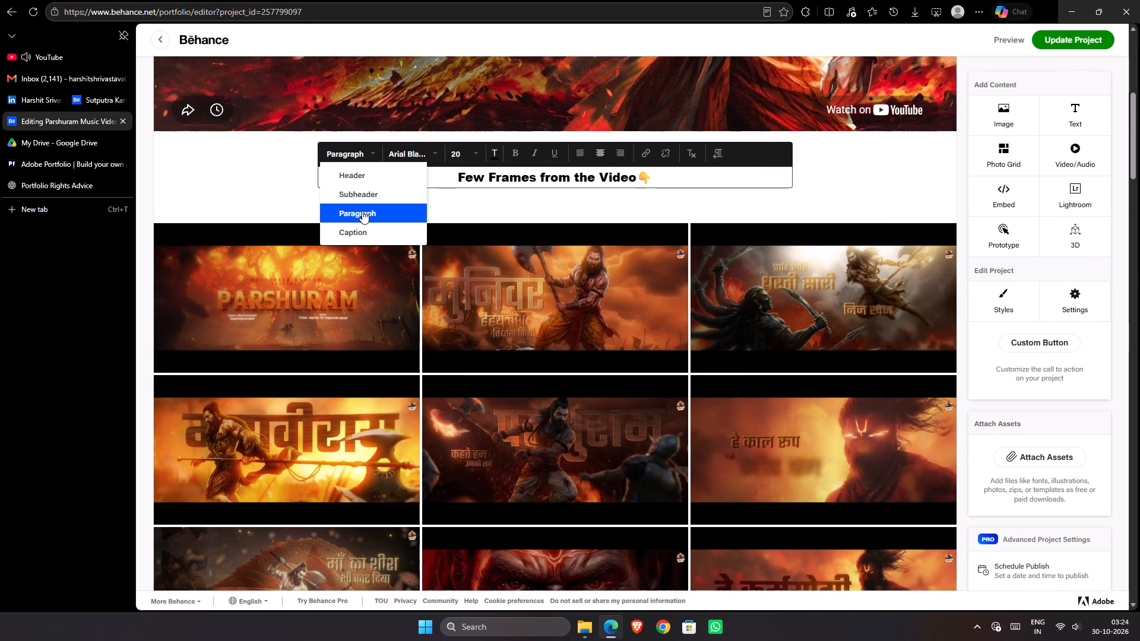
click(372, 170)
click(864, 190)
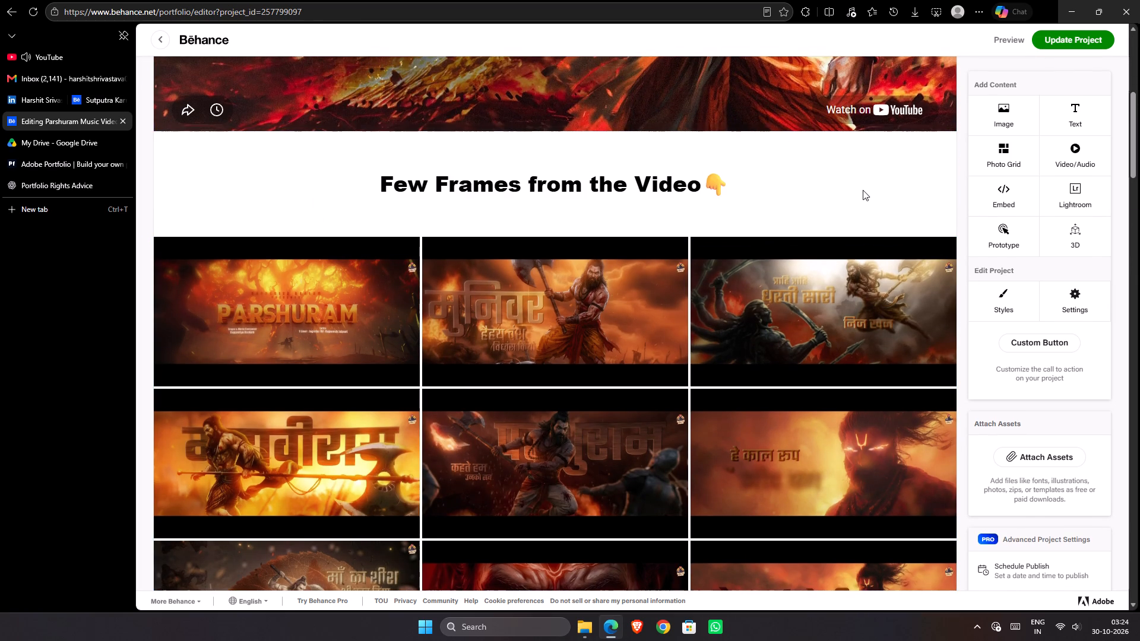
Review the before-and-after image pairs in the lower part of the Parshuram project.
scroll(863, 190, down, 10)
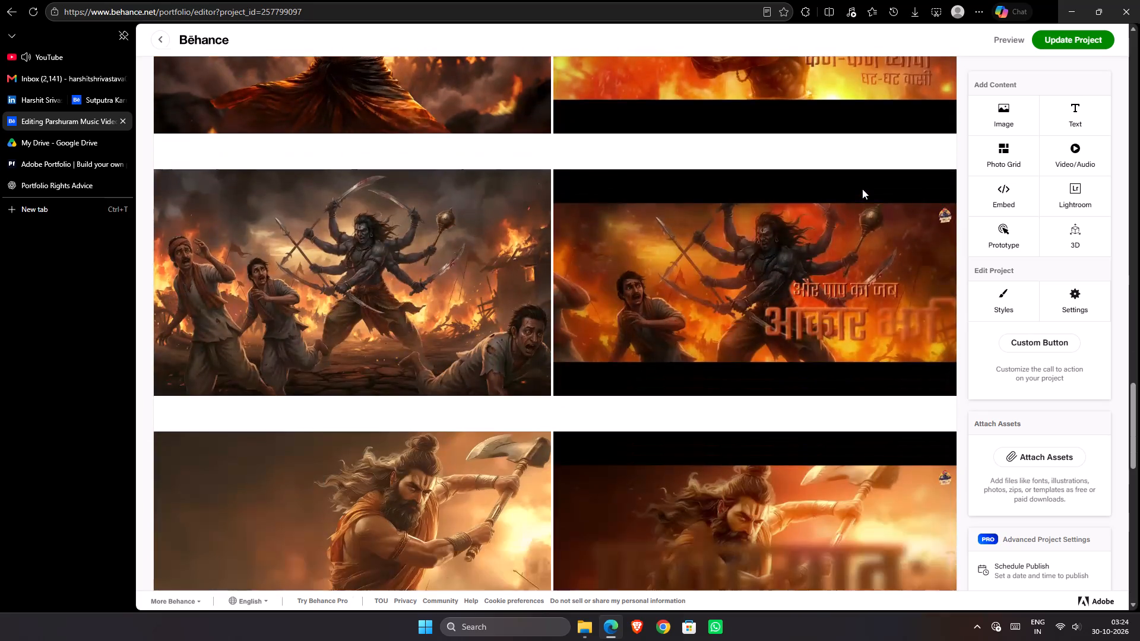
scroll(862, 189, down, 7)
scroll(863, 188, up, 4)
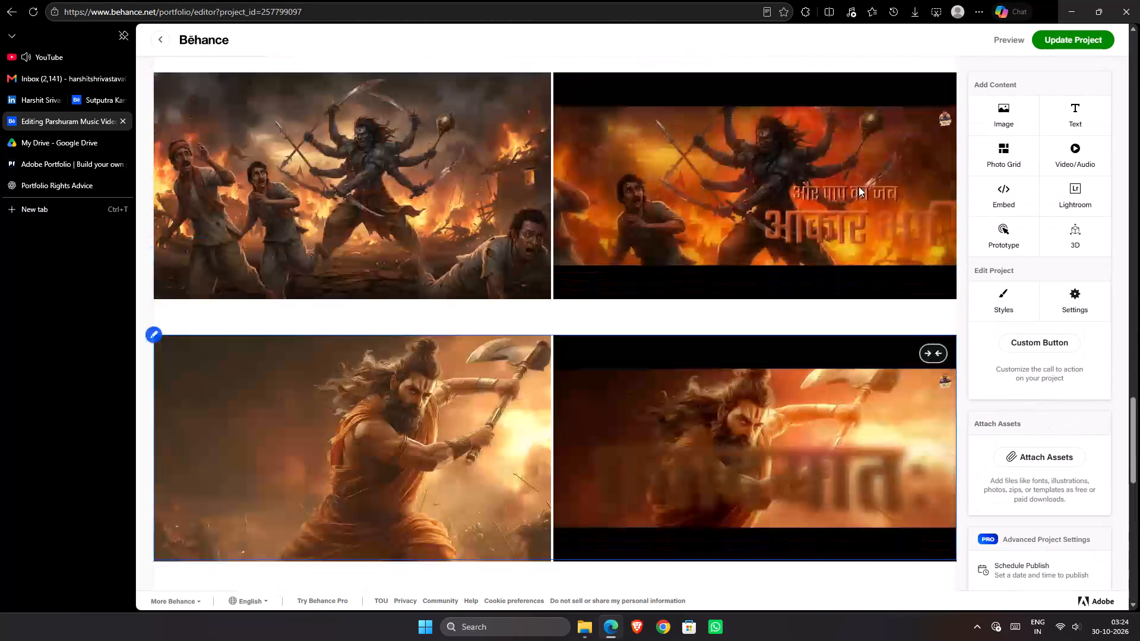
scroll(859, 186, up, 1)
scroll(859, 186, down, 1)
Shift the "Compositing Before and After" heading closer to the centre by adding four spaces in front of its text.
scroll(859, 186, up, 7)
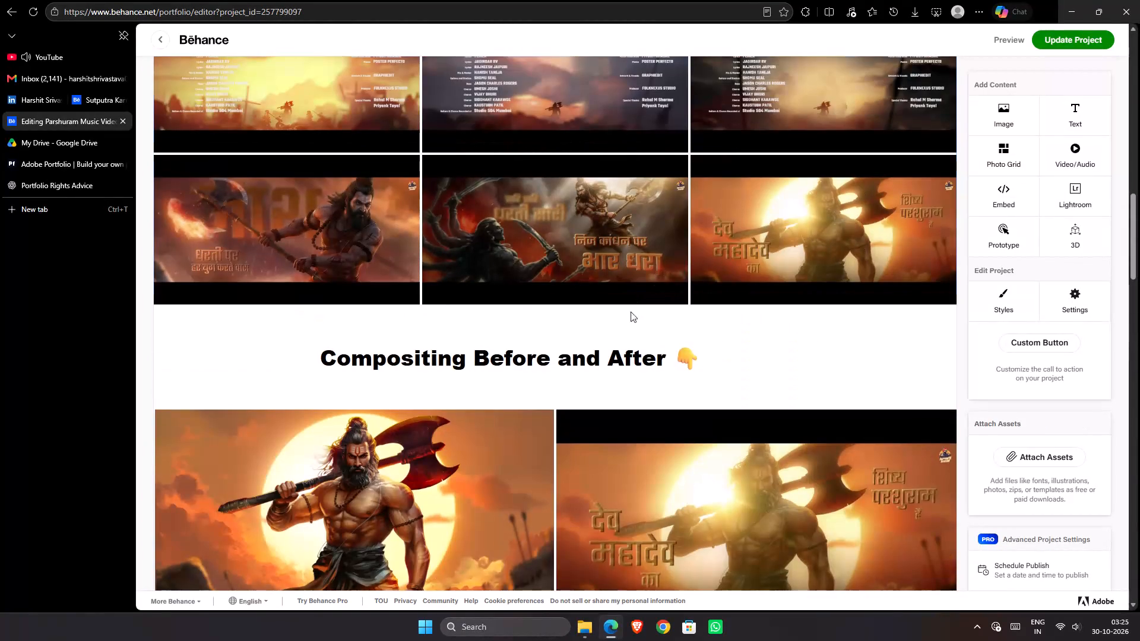
click(621, 360)
click(601, 328)
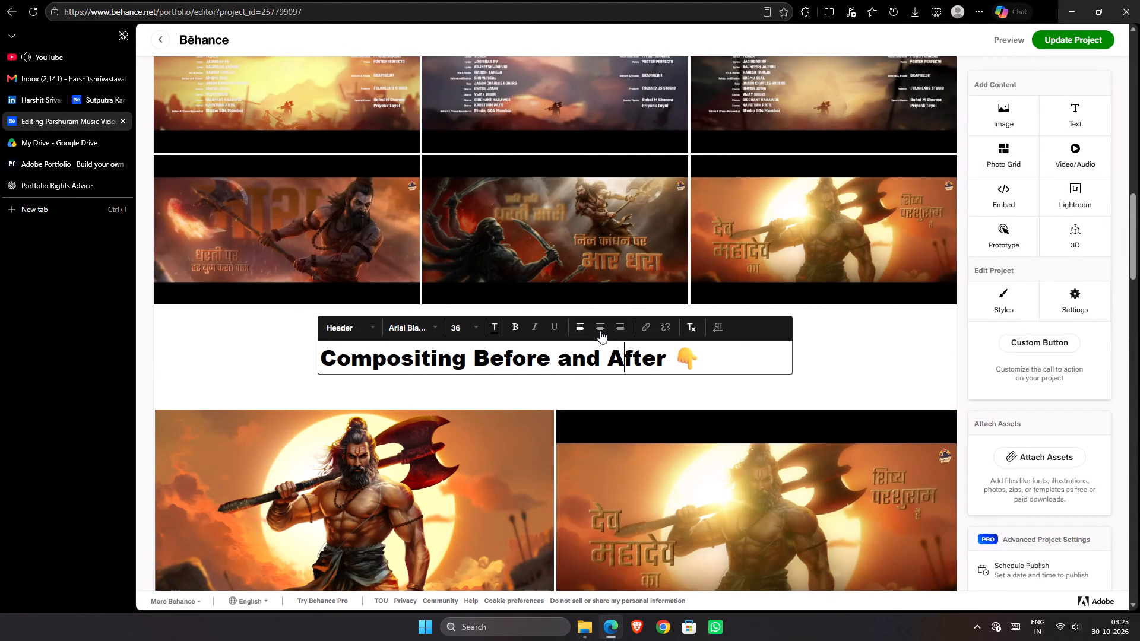
click(325, 361)
key(space)
key(space)
key(space)
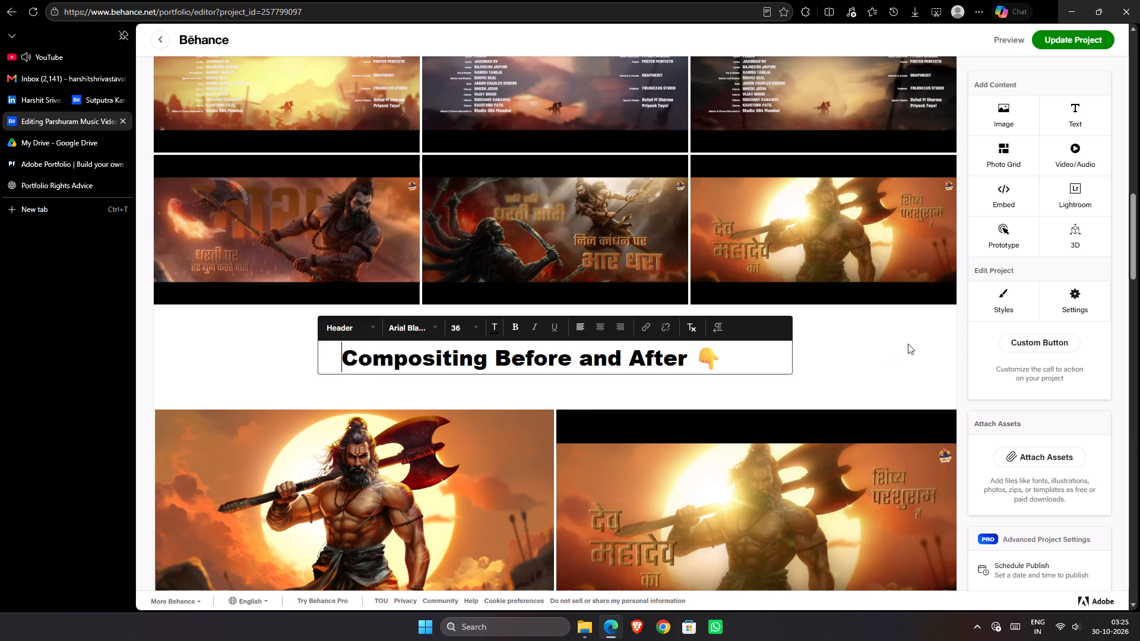
click(906, 343)
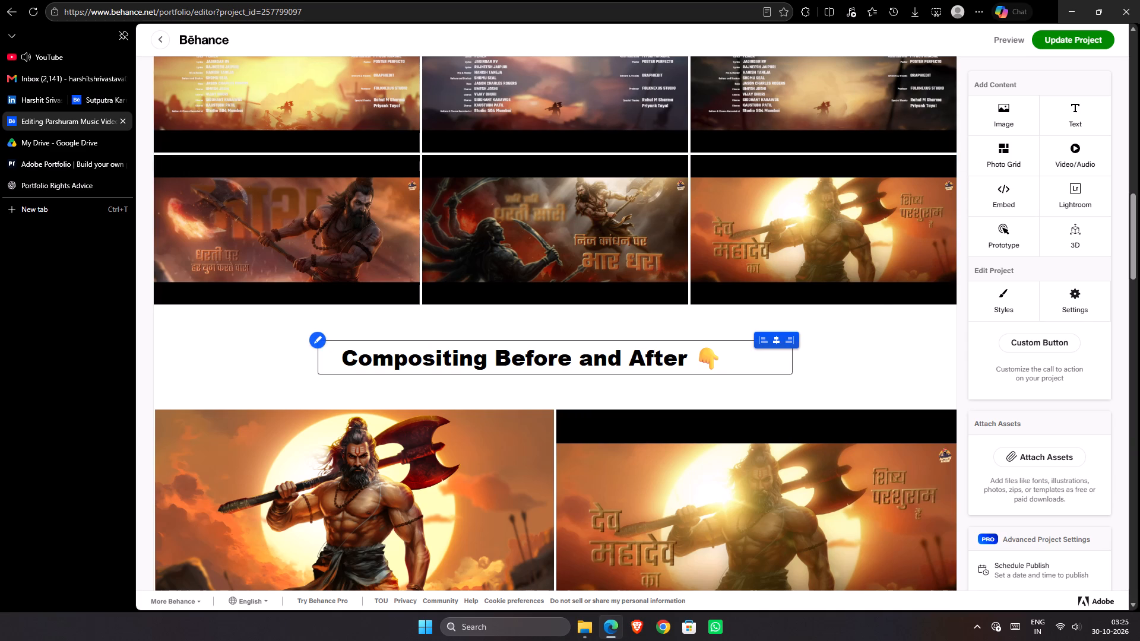
click(341, 357)
key(space)
click(856, 365)
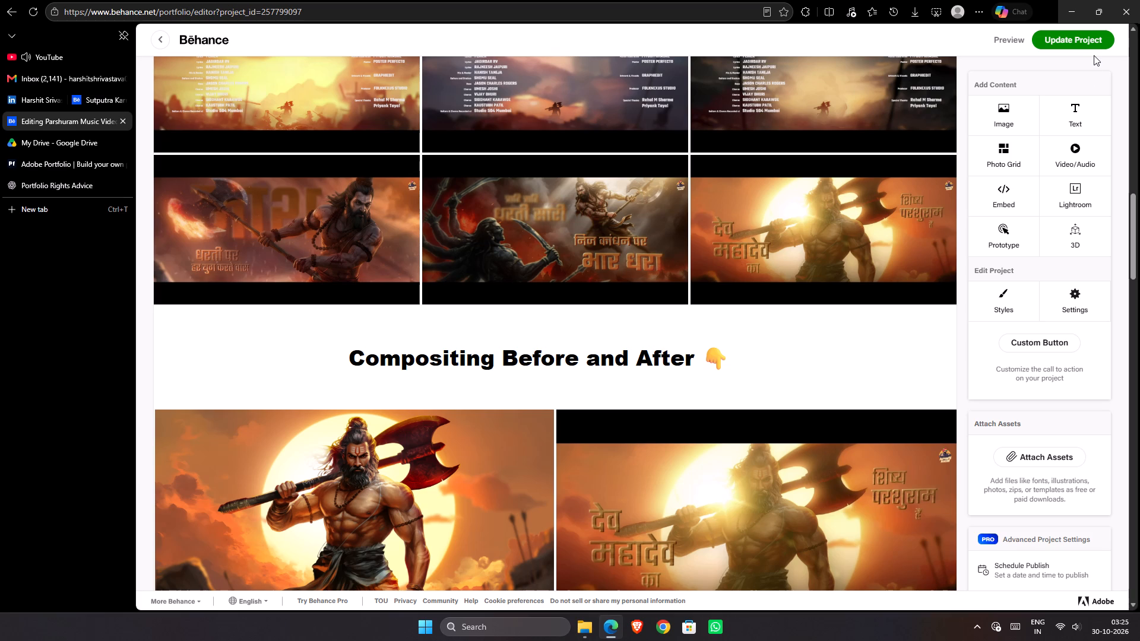
Update the Parshuram project with the heading and grid edits.
click(1091, 36)
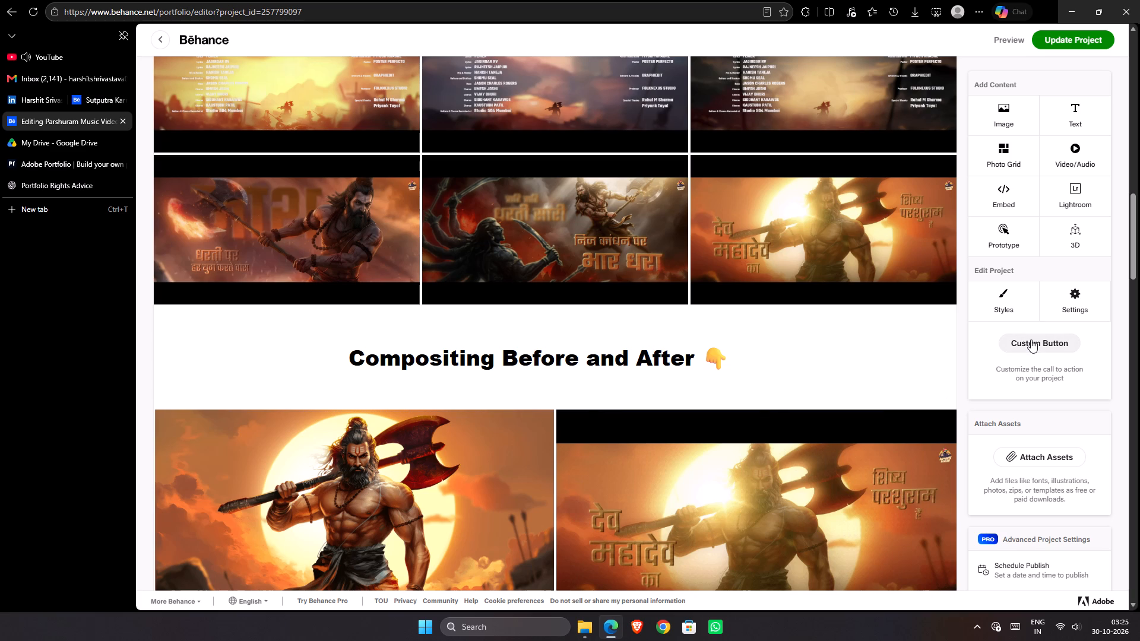
Look at the call-to-action choices for the project's custom button and close them without changing the selection.
scroll(722, 417, down, 2)
scroll(722, 417, up, 3)
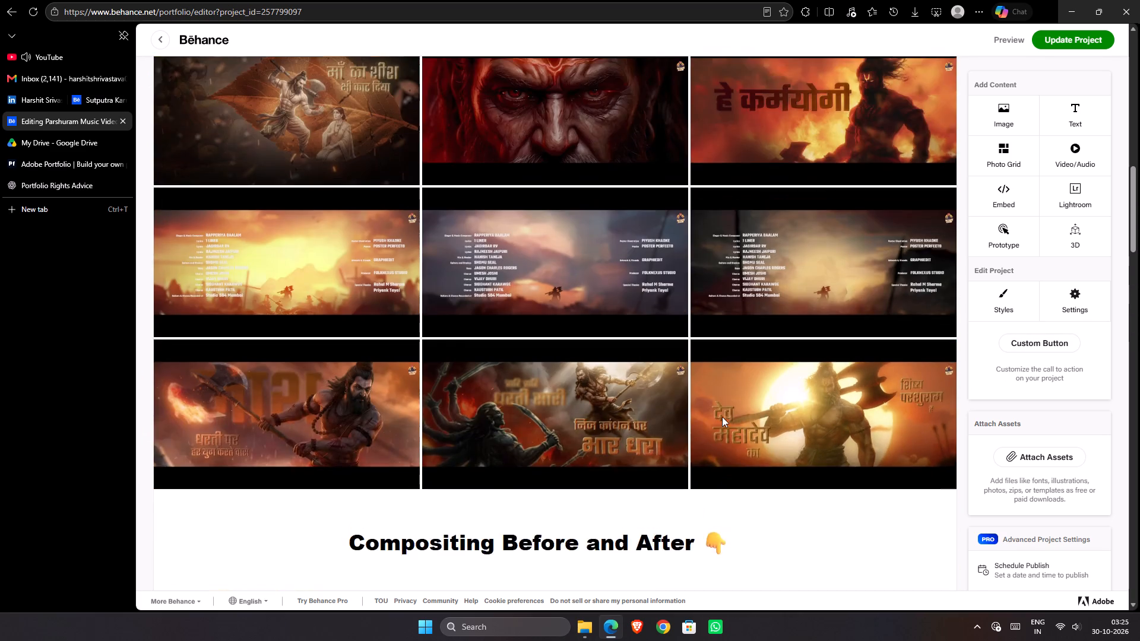
scroll(722, 417, up, 1)
scroll(722, 417, down, 1)
scroll(722, 417, up, 4)
scroll(746, 412, down, 1)
scroll(746, 412, up, 3)
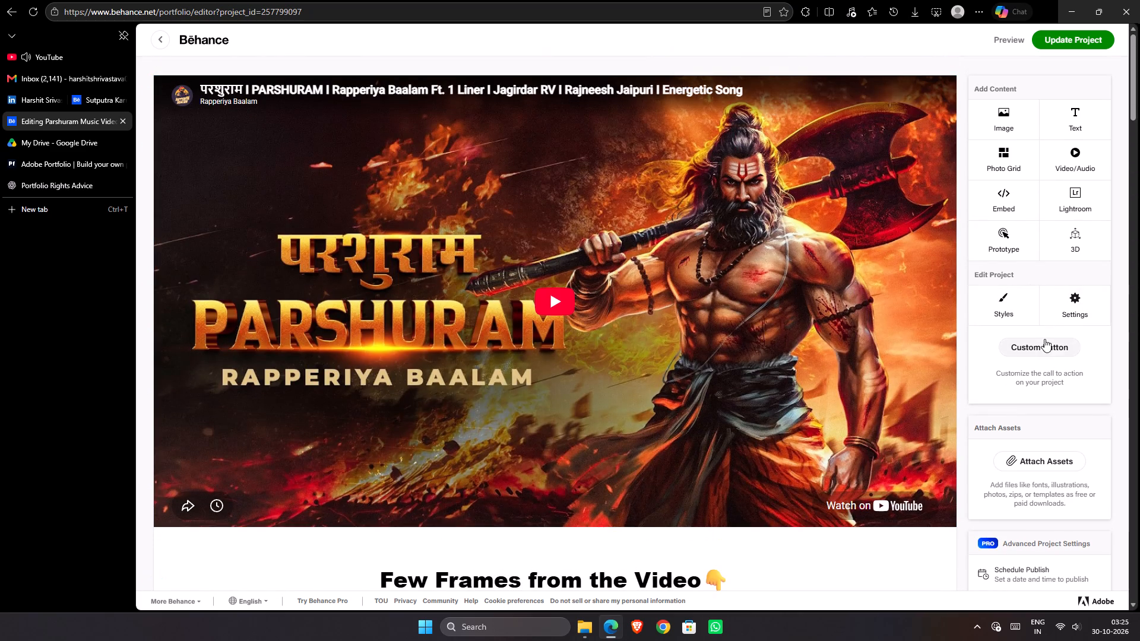
click(1044, 350)
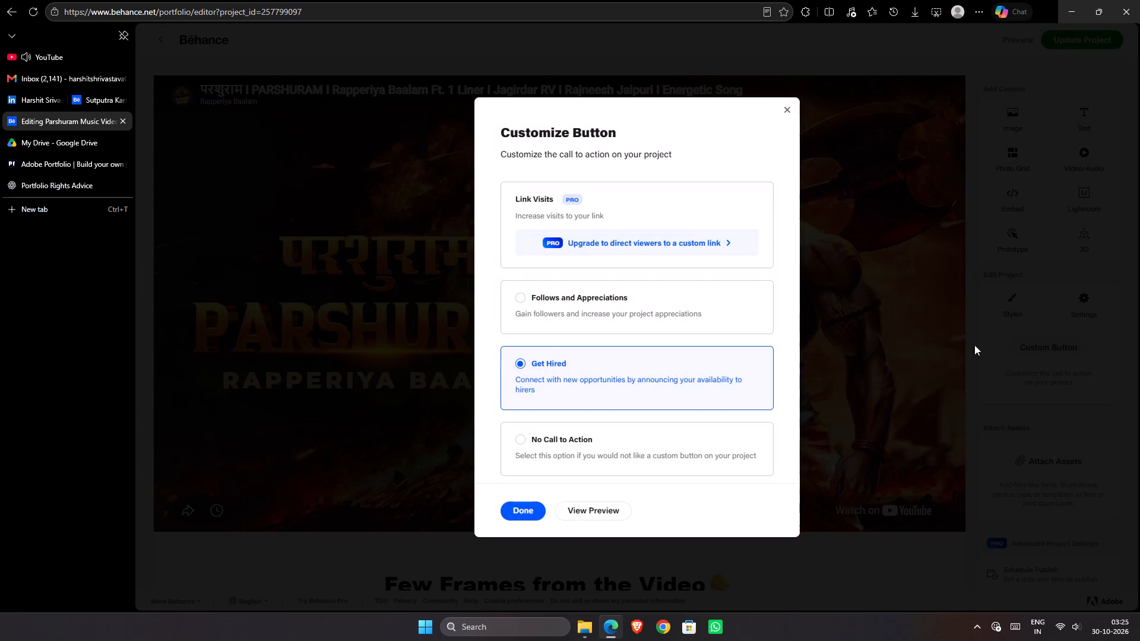
scroll(661, 290, down, 3)
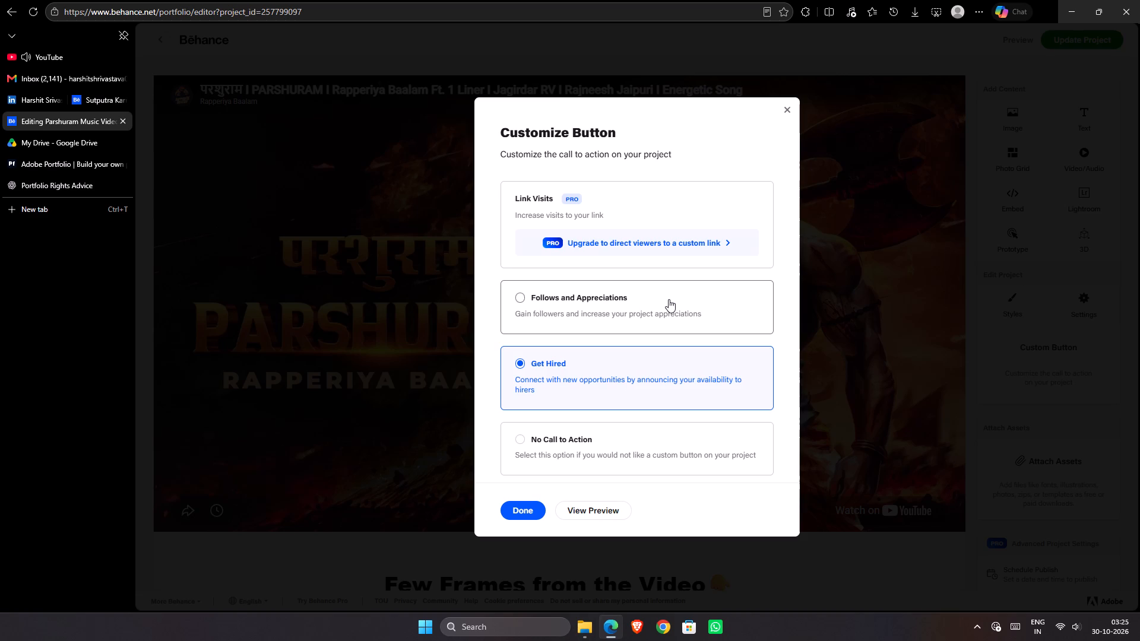
scroll(669, 299, down, 1)
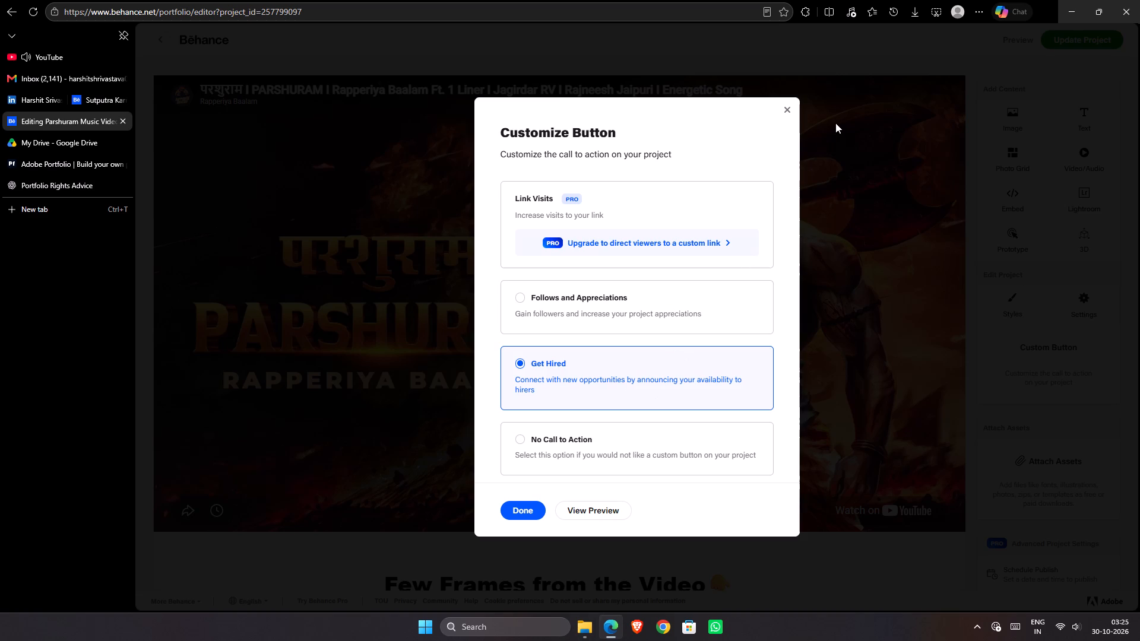
click(787, 111)
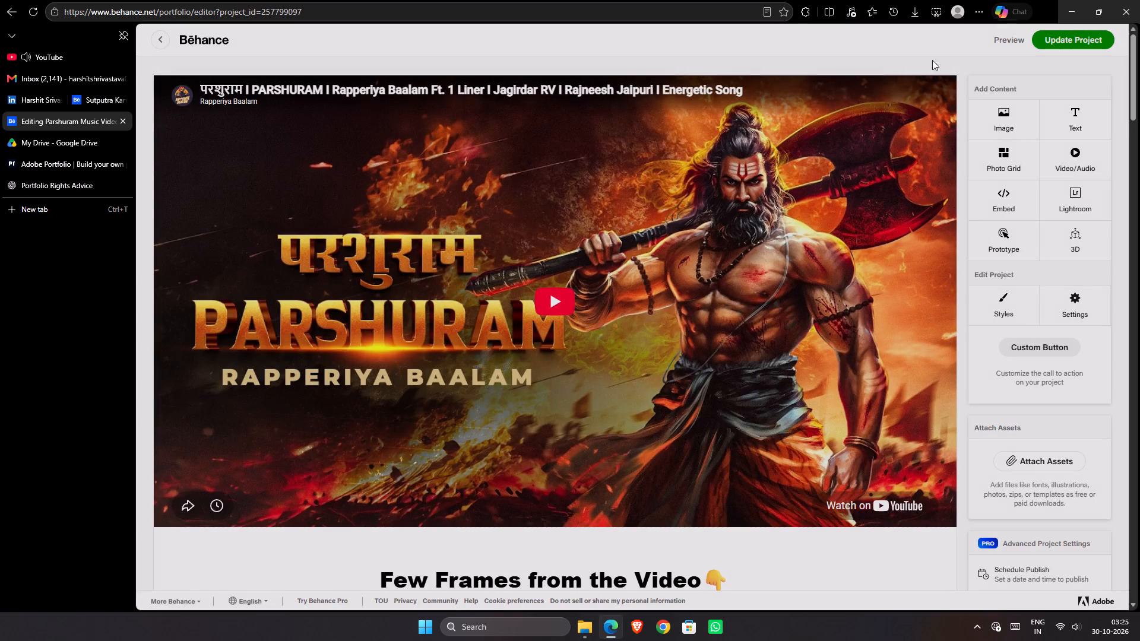
Update the Parshuram project again and leave the editor for the profile page.
click(1073, 40)
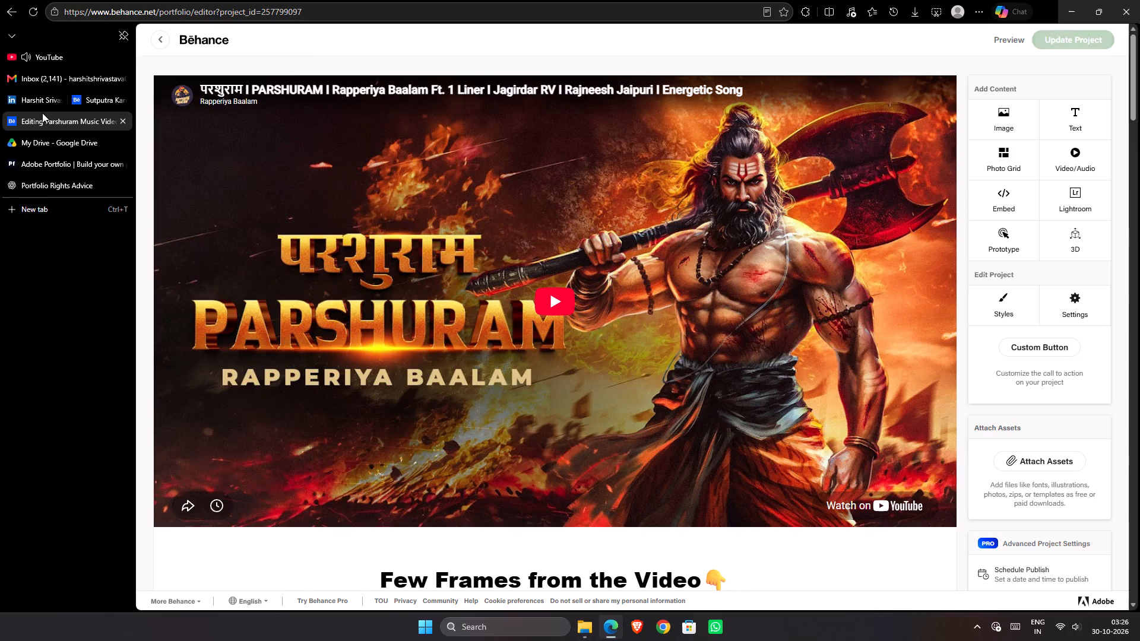
click(153, 40)
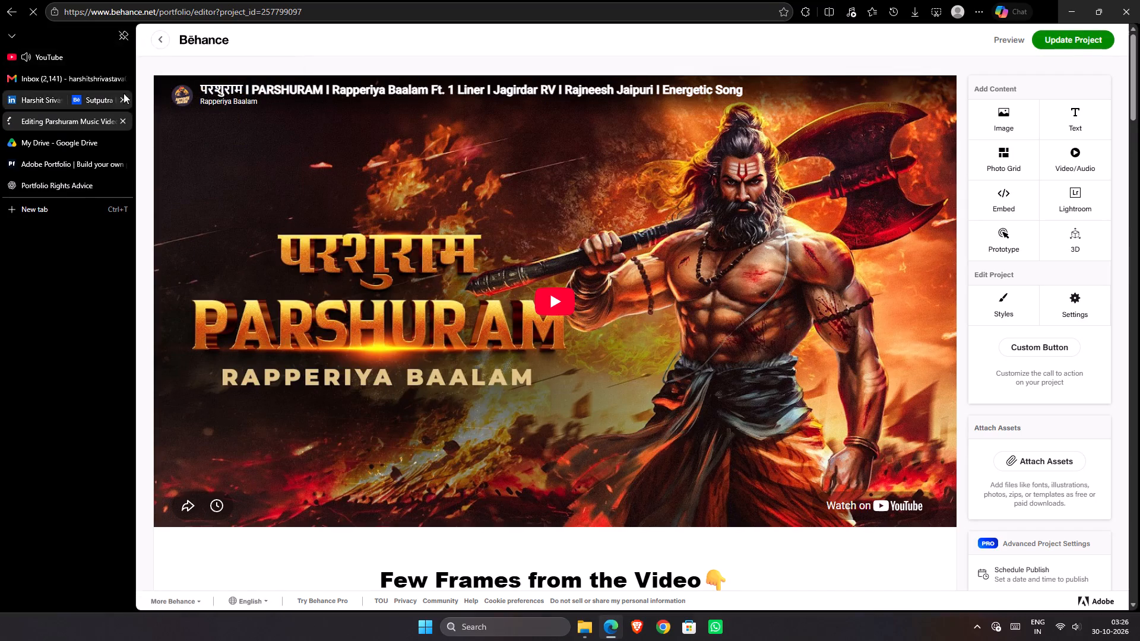
Reorder the profile's projects so Sutputra Karna comes first, ahead of Parshuram.
scroll(735, 357, down, 1)
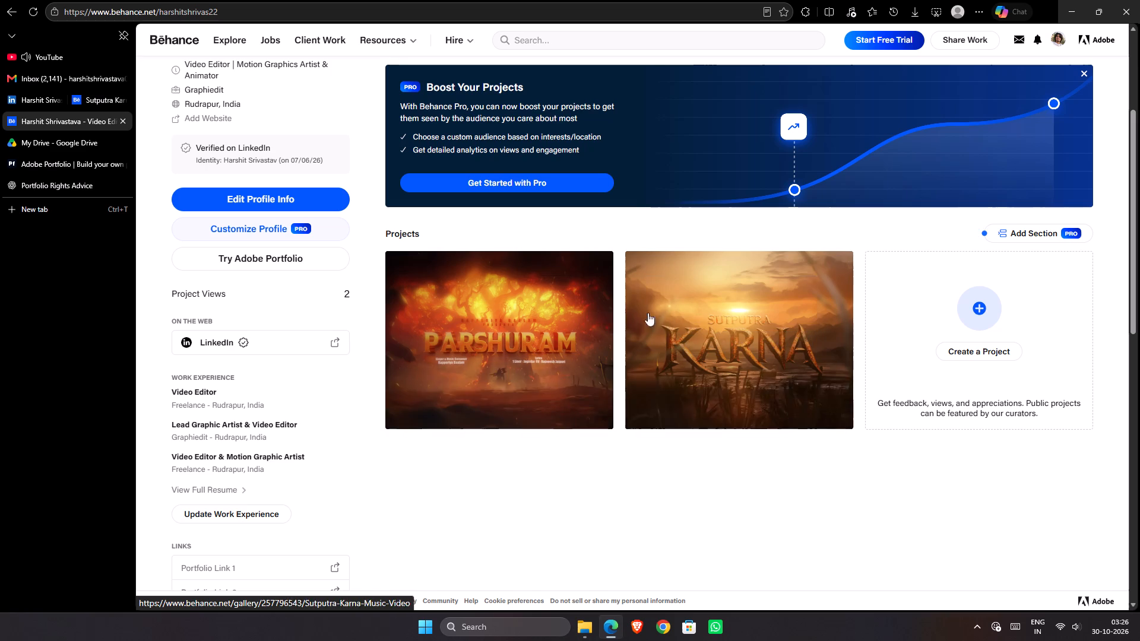
drag(715, 314, 473, 314)
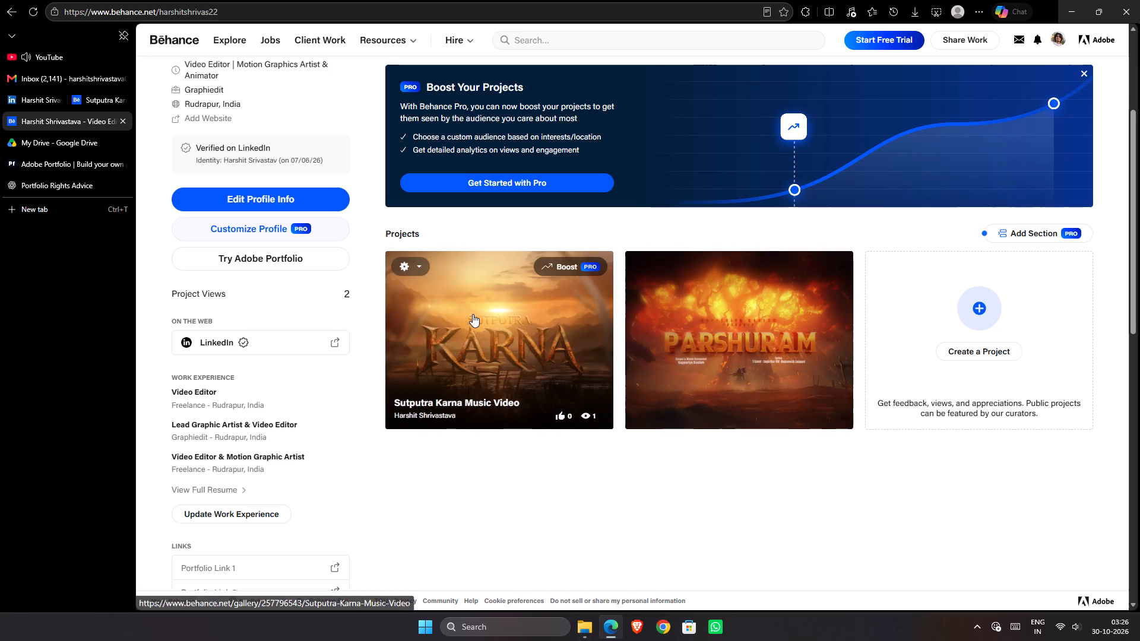
Open the Sutputra Karna Music Video project and examine its section headings, video frames and before-and-after image pairs.
click(557, 325)
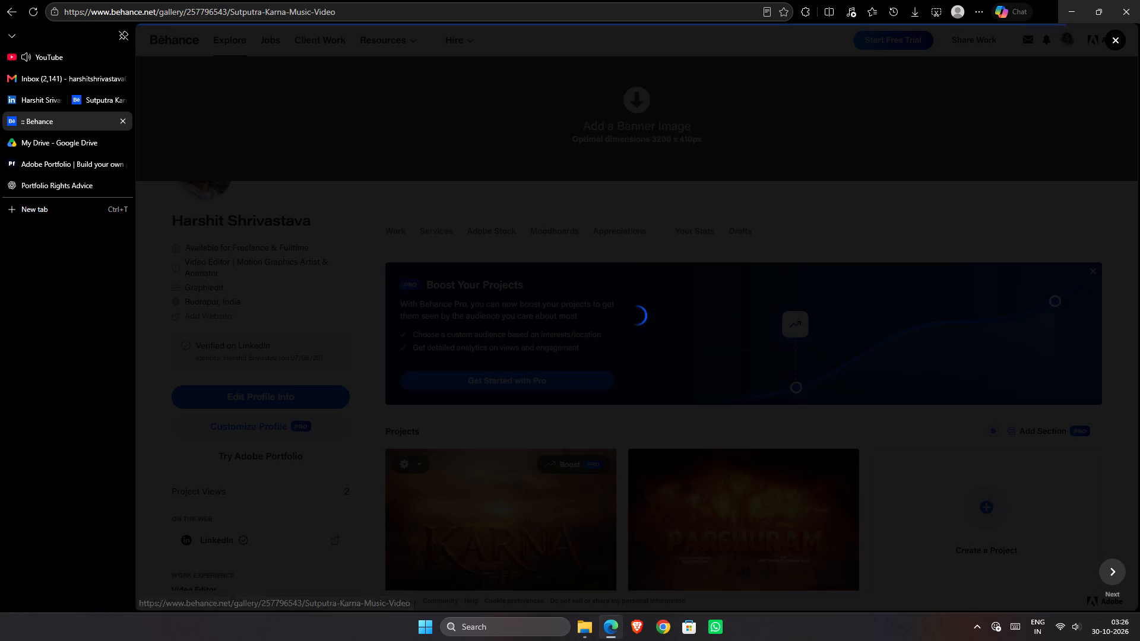
scroll(736, 296, down, 5)
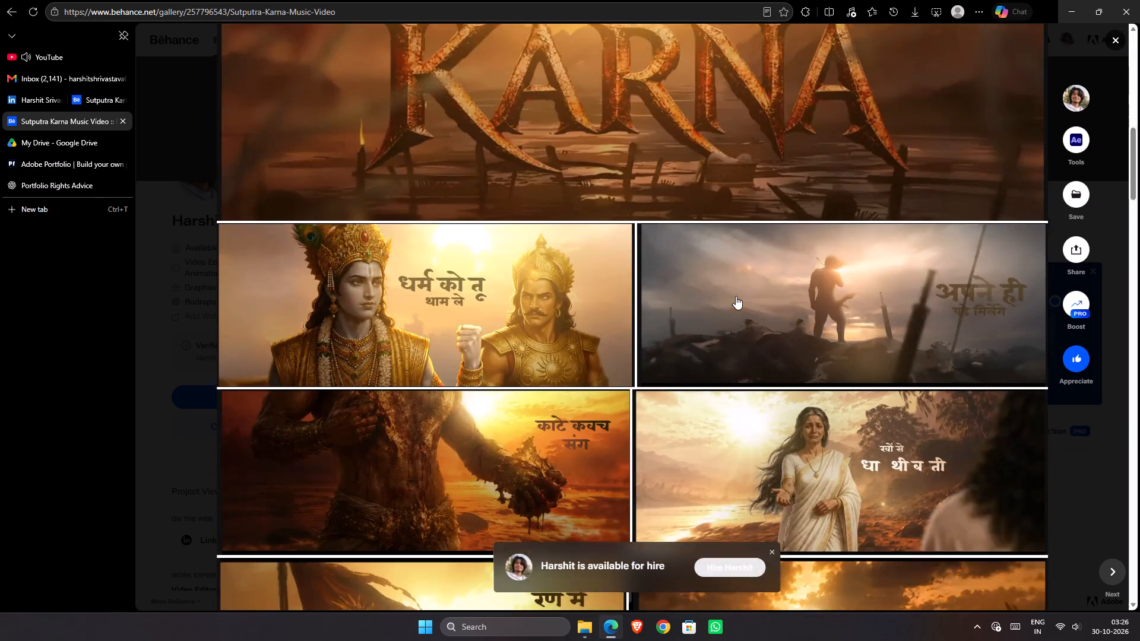
scroll(736, 296, down, 6)
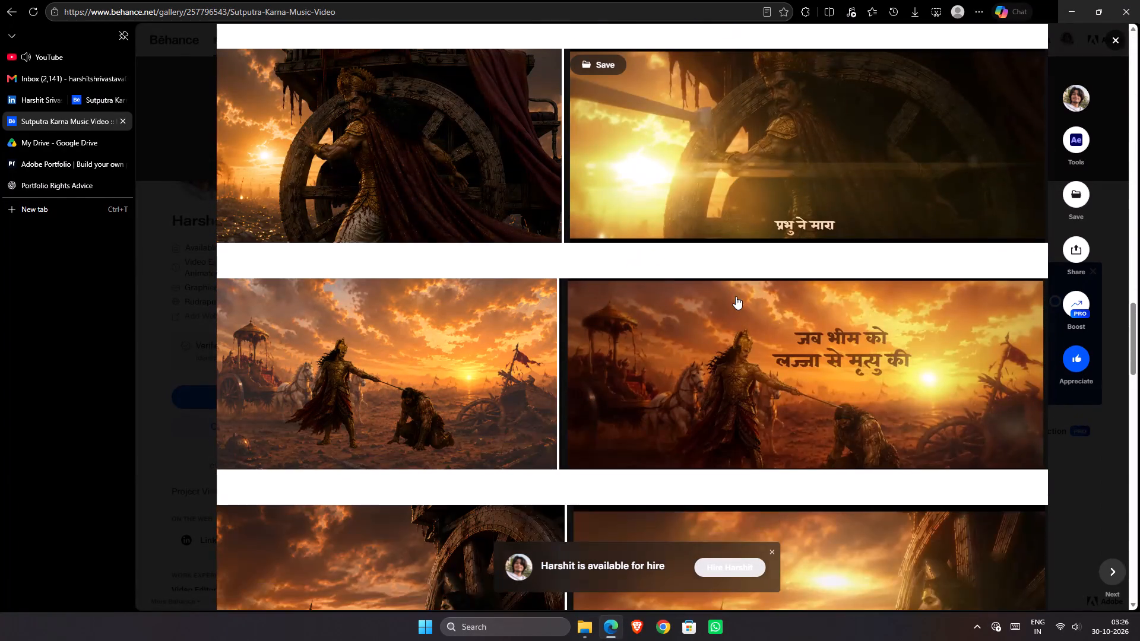
scroll(736, 296, up, 9)
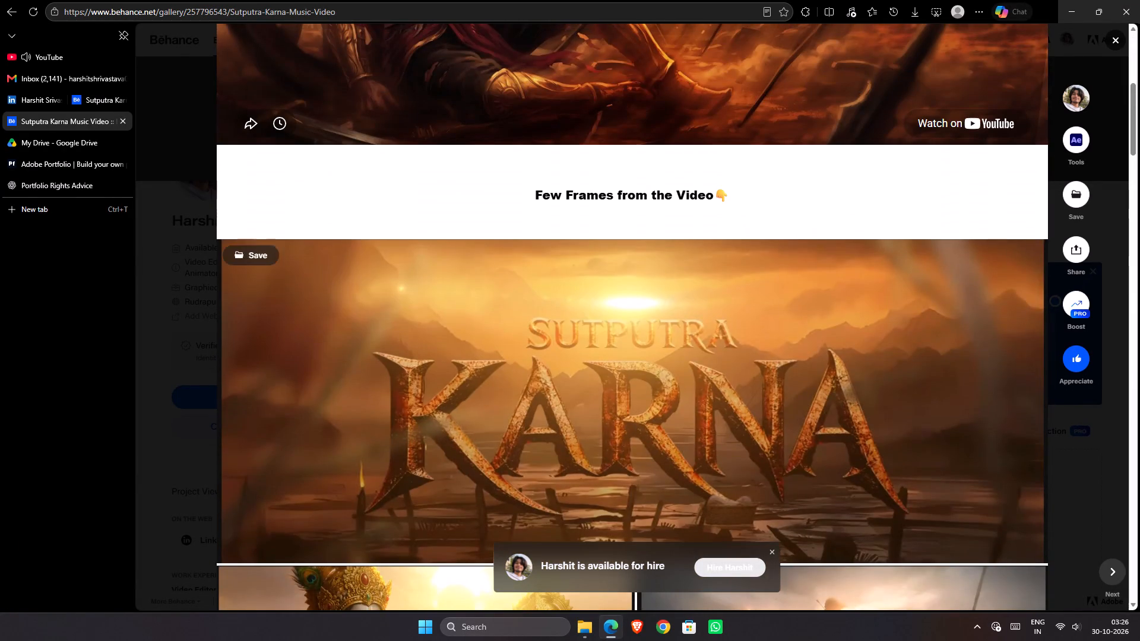
scroll(736, 296, down, 7)
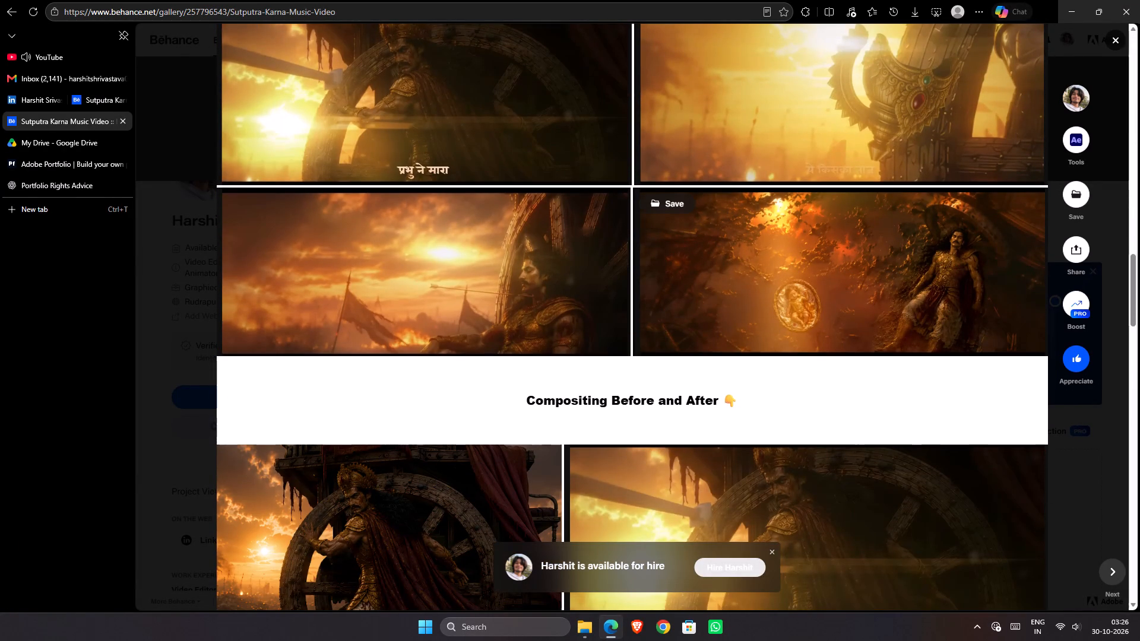
scroll(734, 296, up, 9)
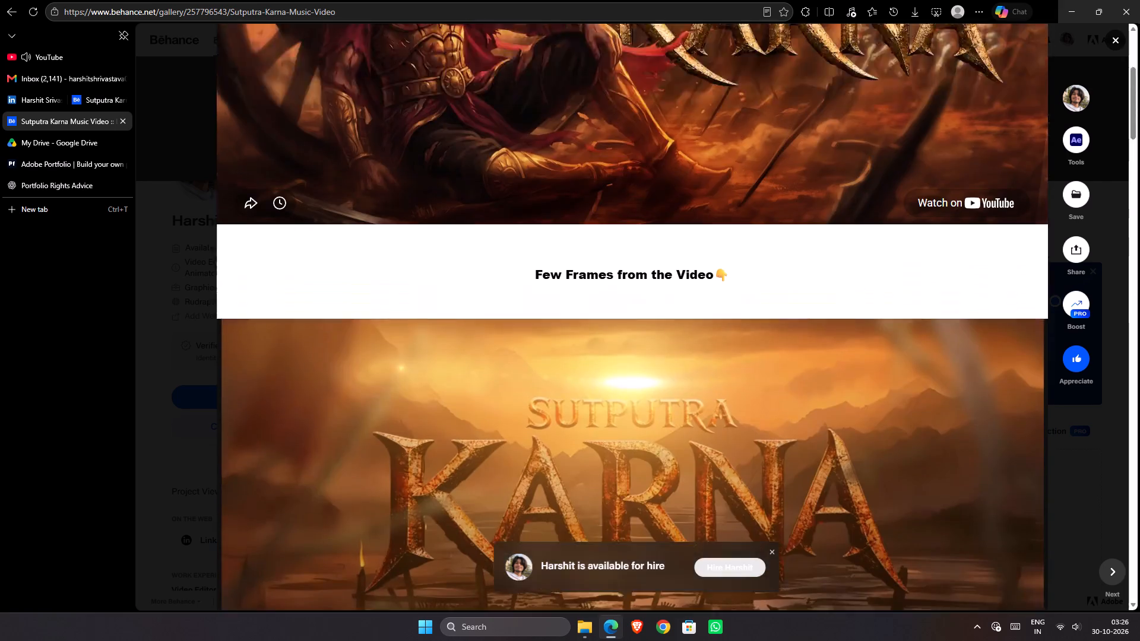
scroll(734, 296, up, 4)
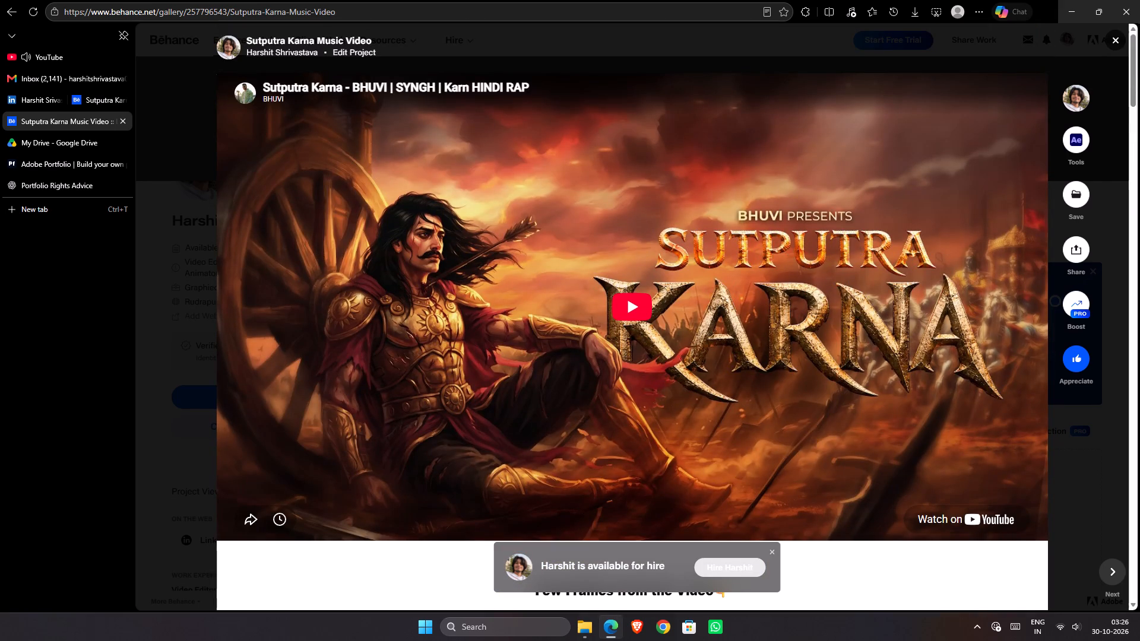
scroll(734, 296, down, 13)
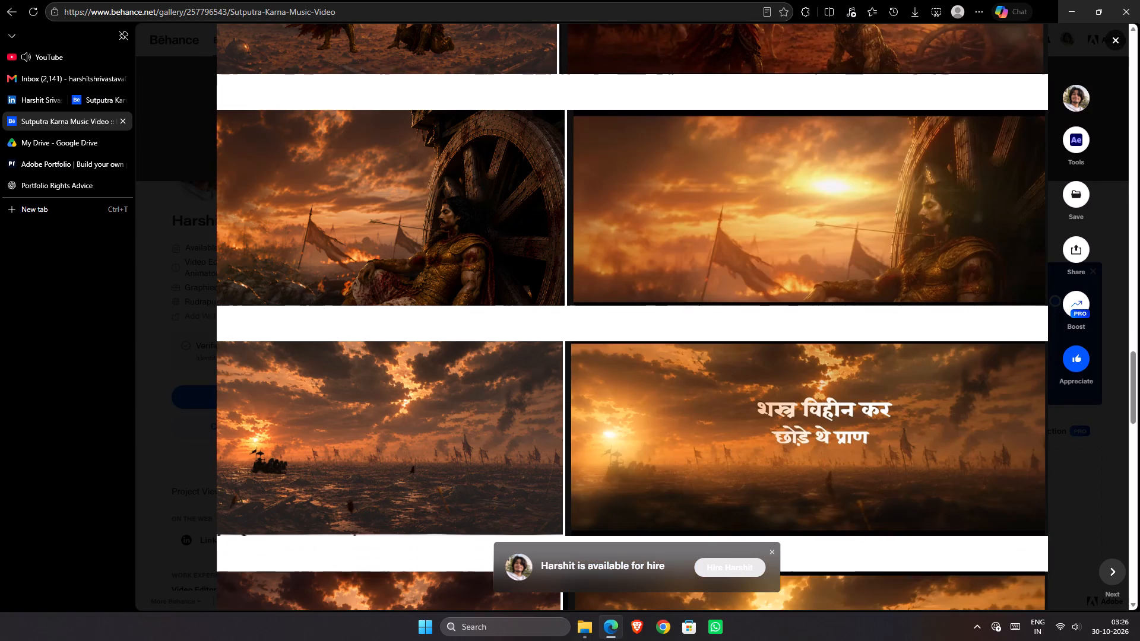
scroll(736, 296, down, 4)
scroll(736, 296, up, 4)
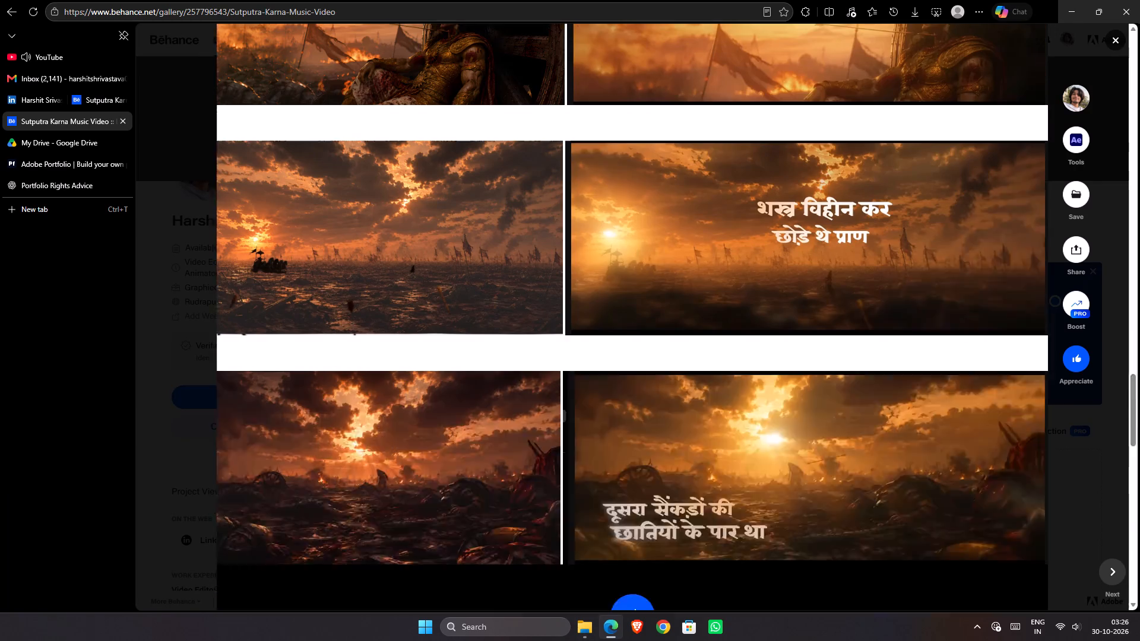
scroll(736, 296, down, 1)
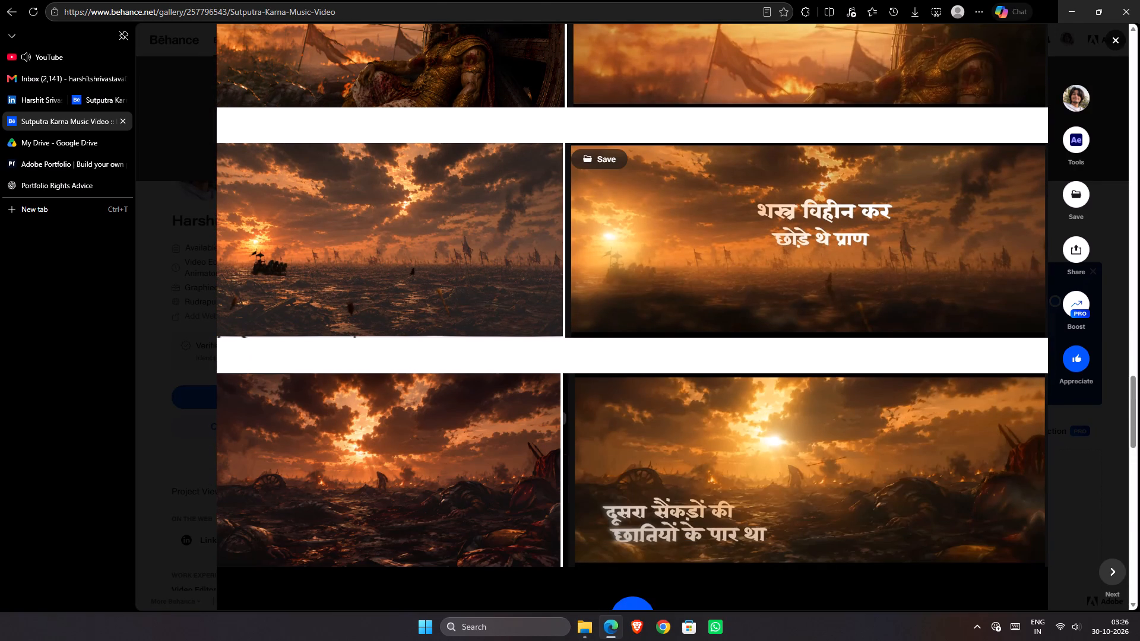
scroll(576, 350, down, 1)
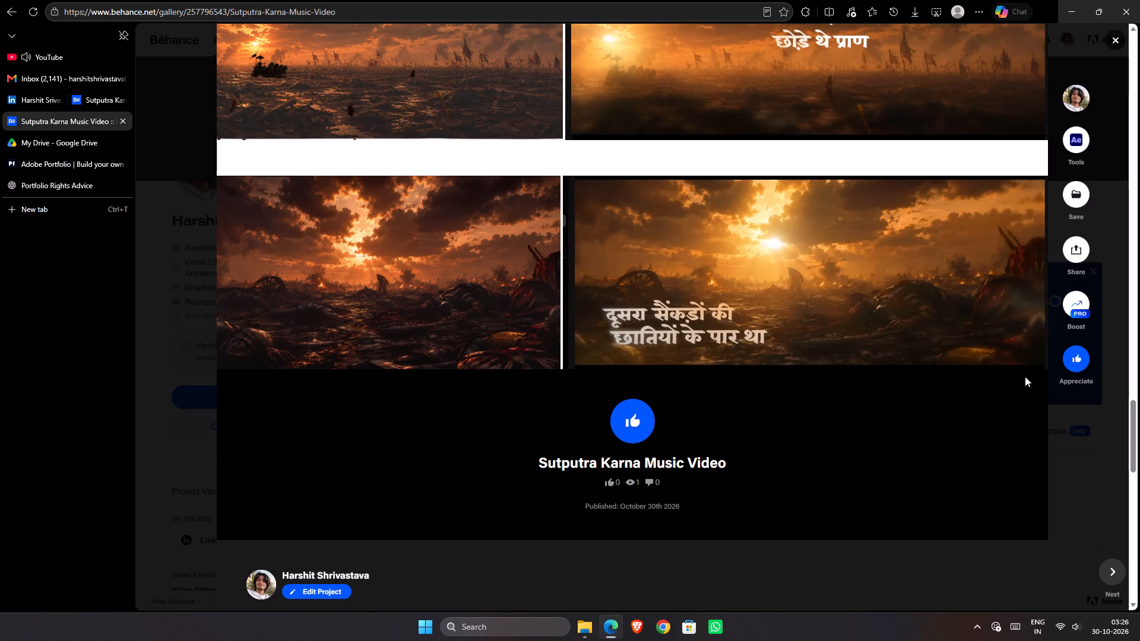
scroll(585, 196, up, 5)
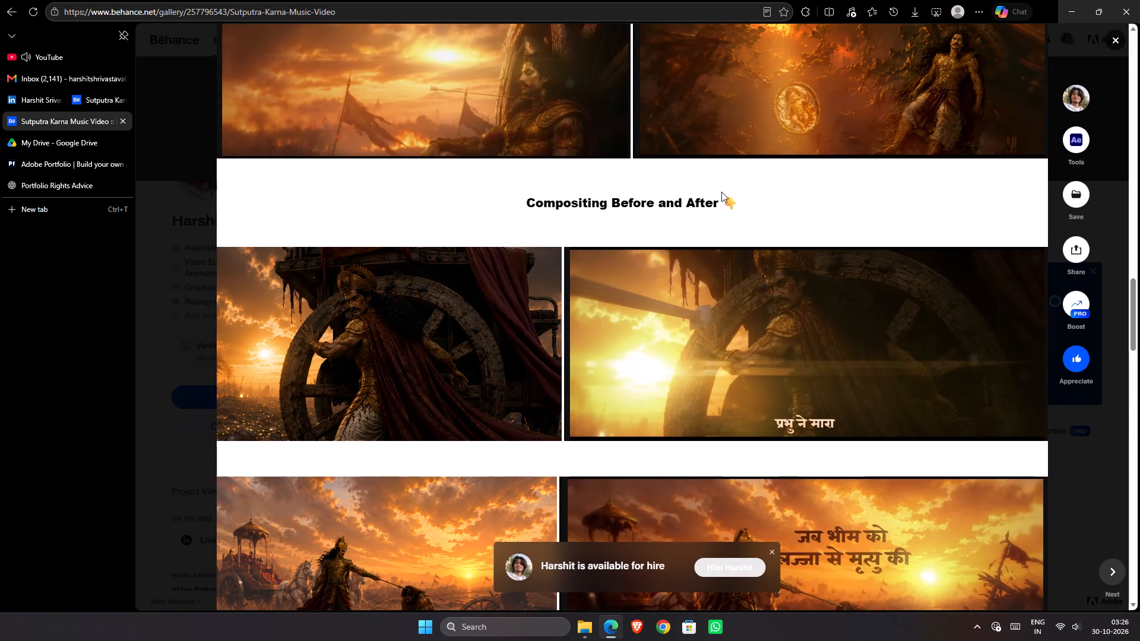
scroll(721, 192, down, 1)
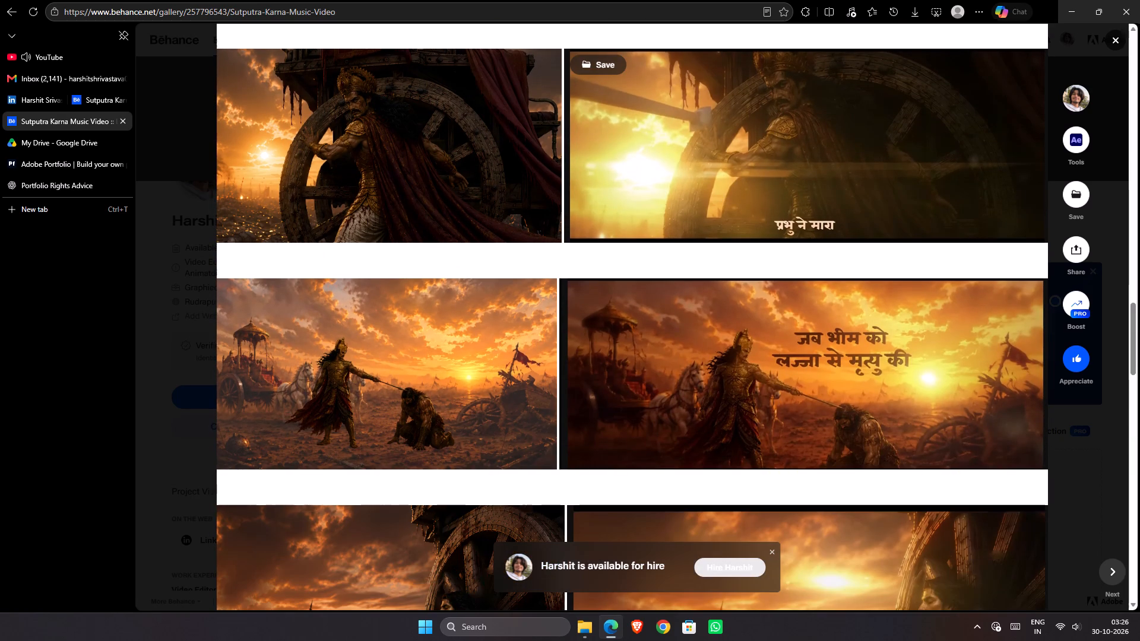
scroll(721, 192, up, 1)
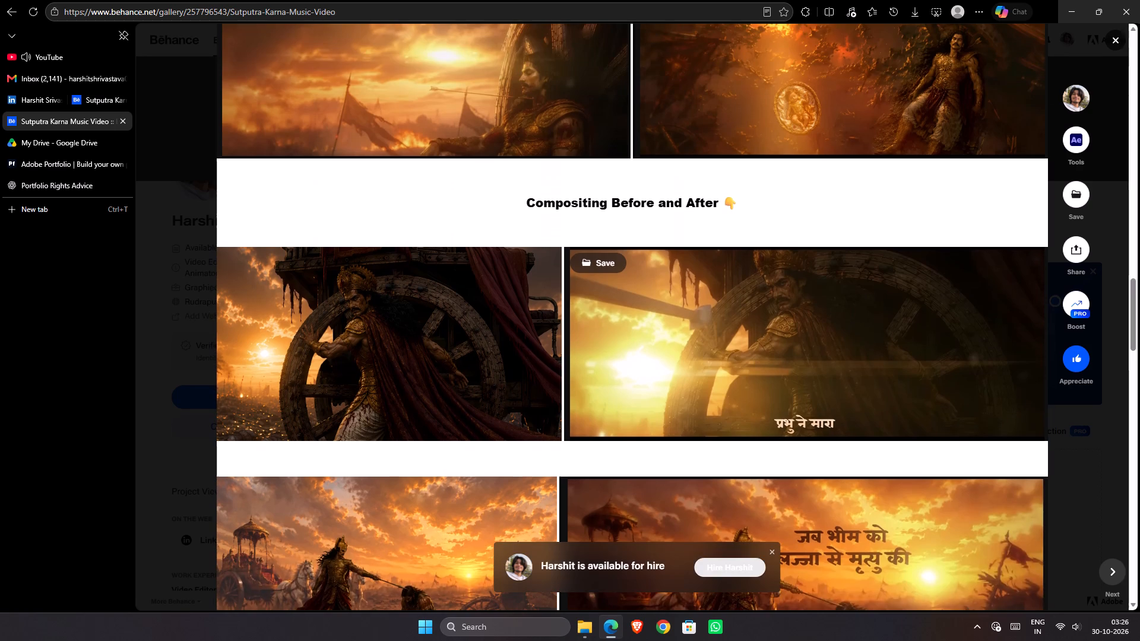
scroll(730, 218, down, 1)
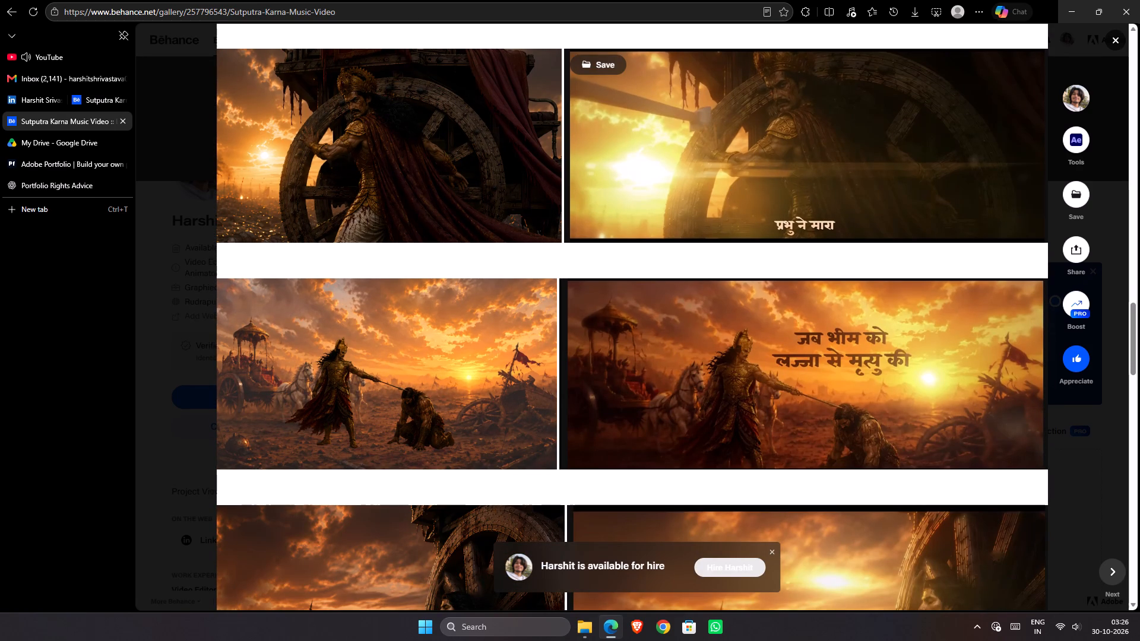
scroll(730, 218, down, 1)
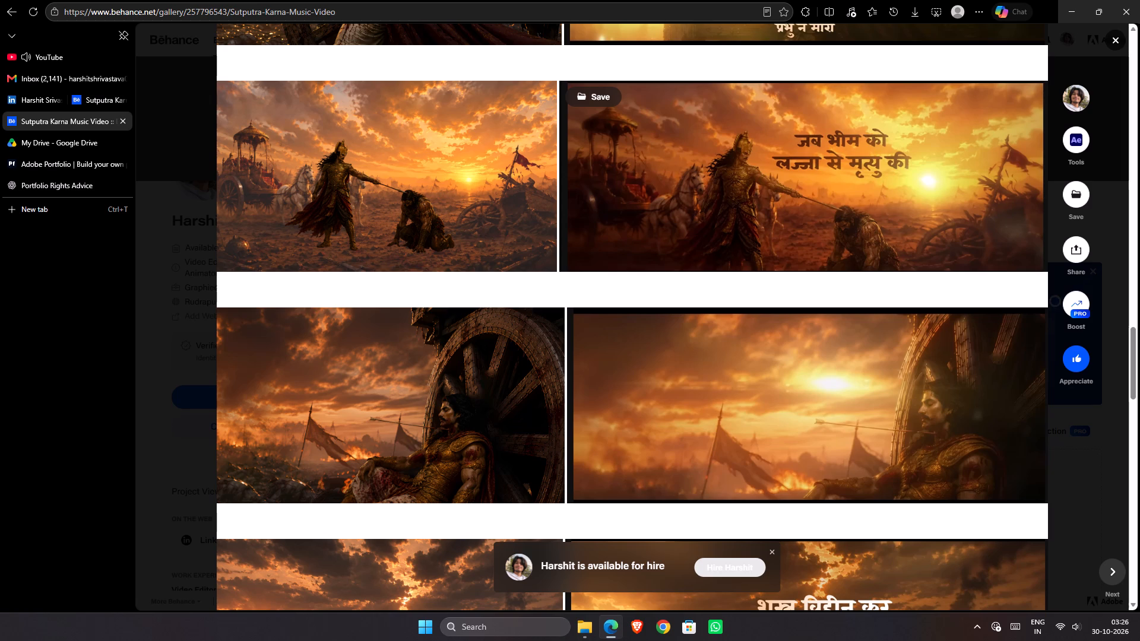
Examine the remaining before-and-after image pairs down to the end of the Sutputra Karna project.
scroll(730, 218, down, 1)
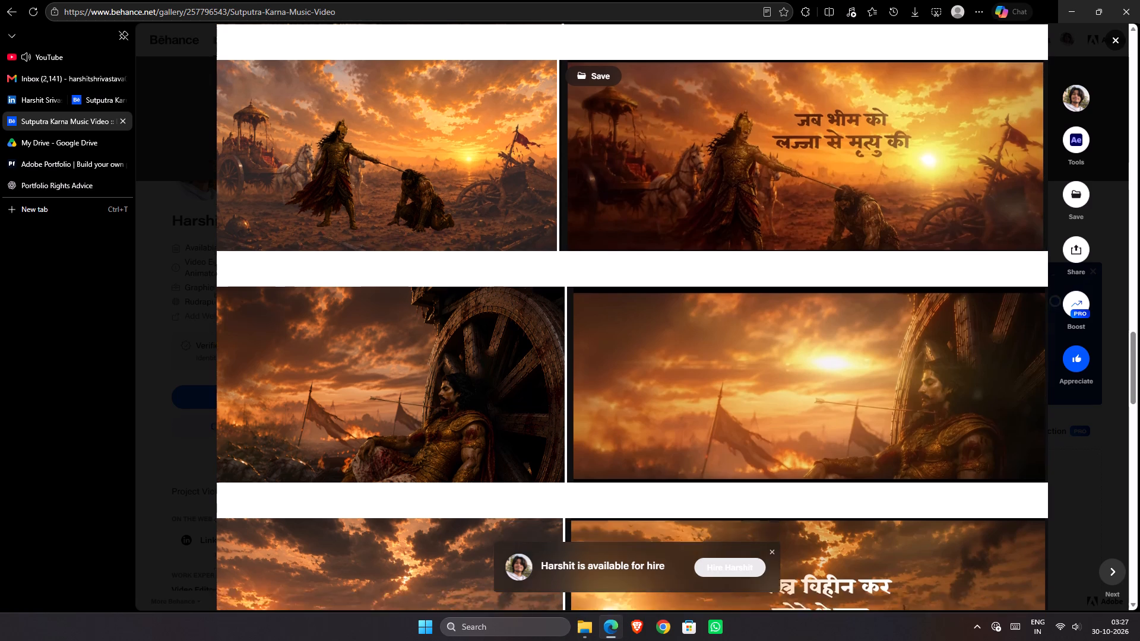
scroll(730, 218, down, 2)
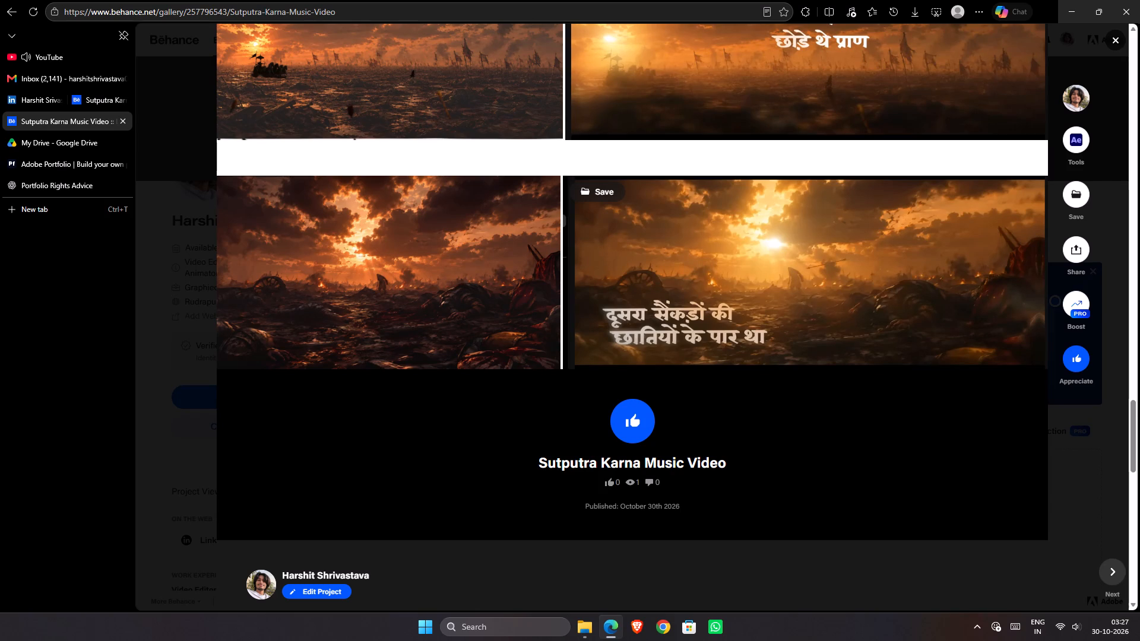
scroll(730, 218, up, 1)
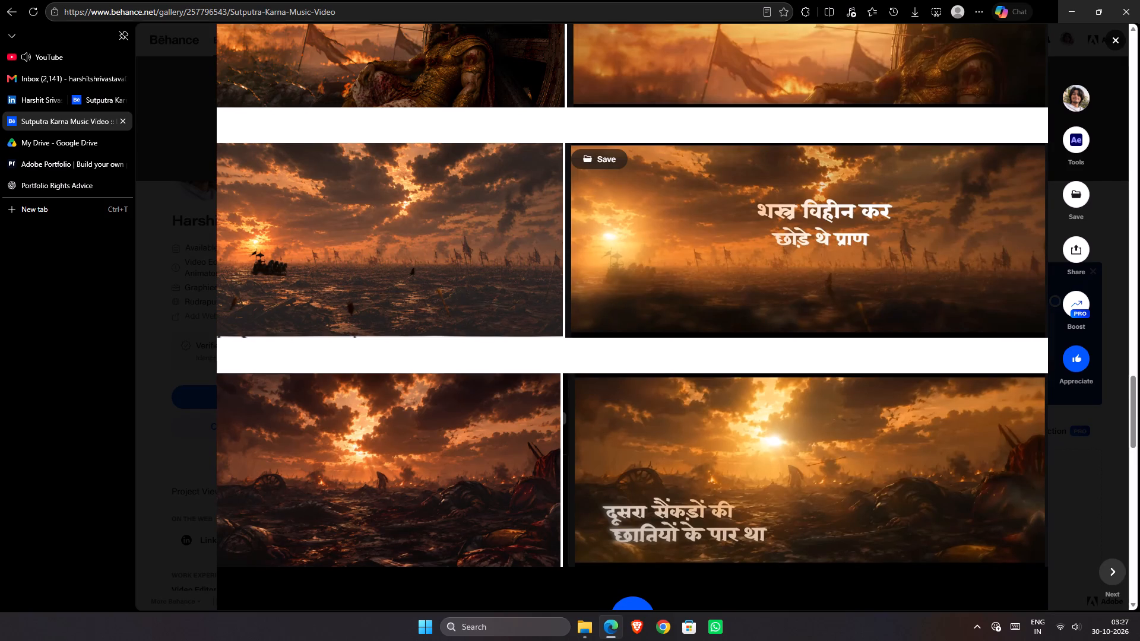
scroll(730, 218, up, 1)
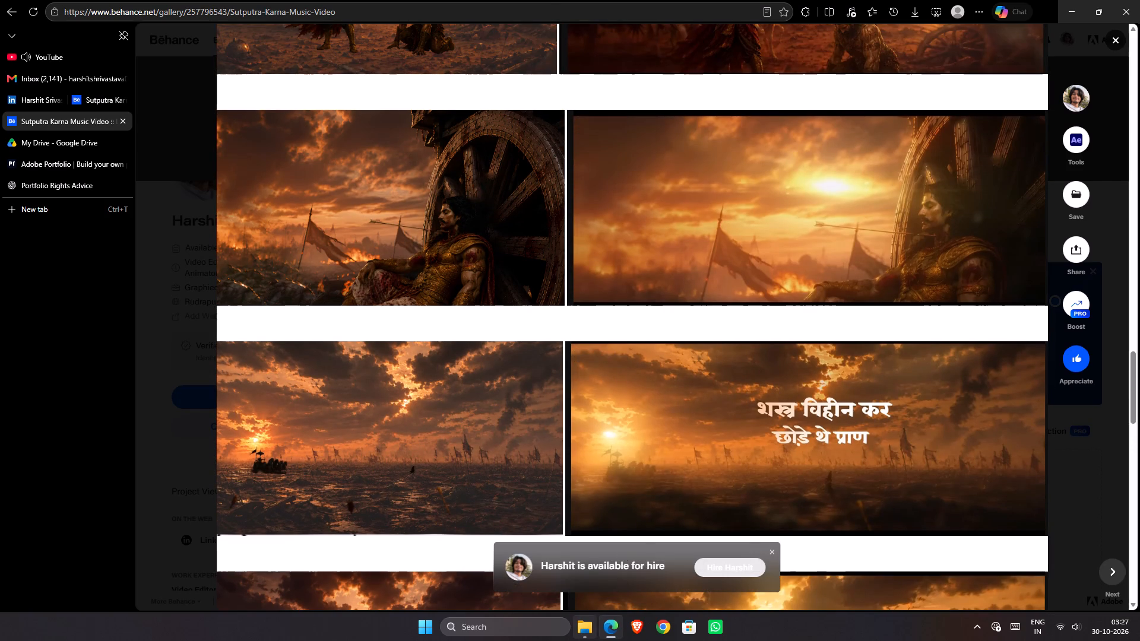
Check the Parshuram Images folder in File Explorer for the burning tree image, and return to Behance in Edge.
click(588, 632)
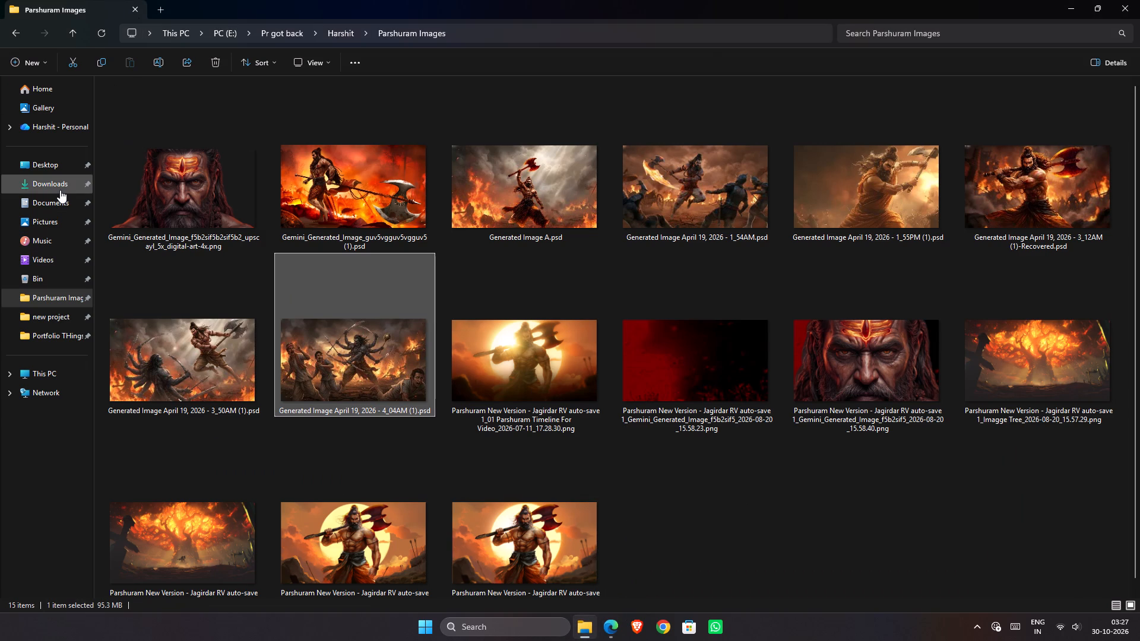
click(151, 537)
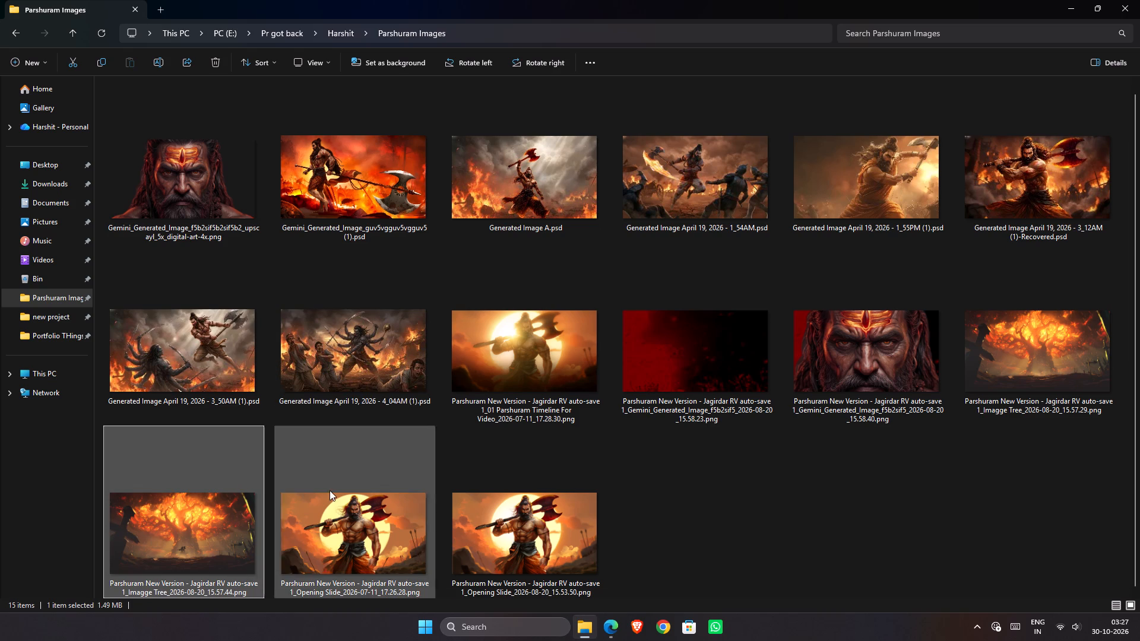
click(621, 629)
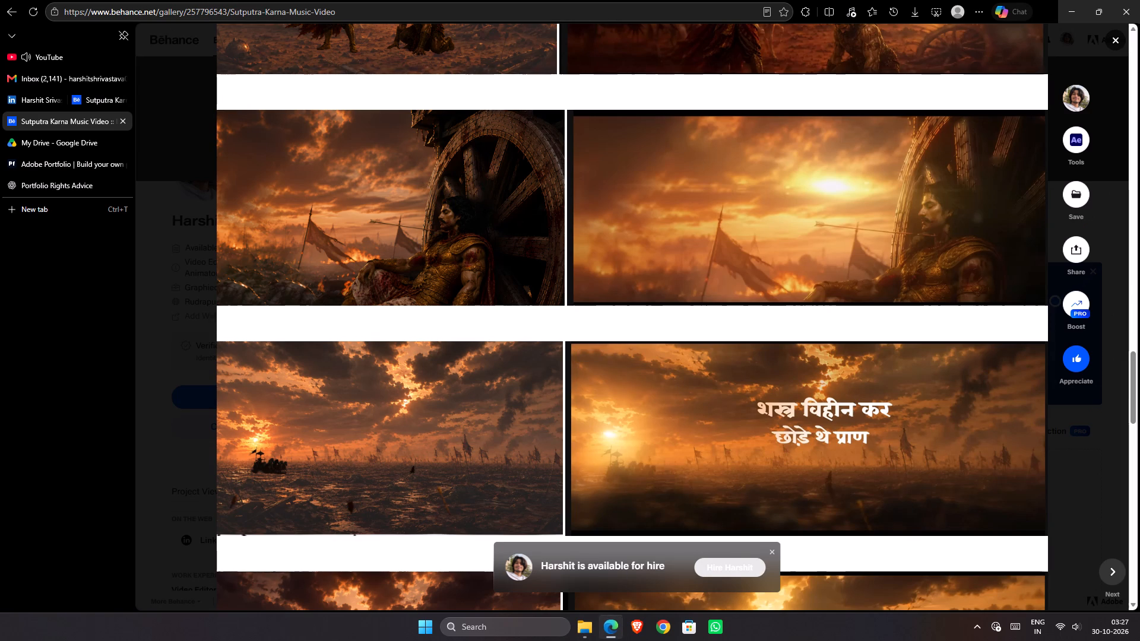
Close and reopen the Sutputra Karna project, look over its video frames, and return to the profile.
click(1123, 39)
click(559, 328)
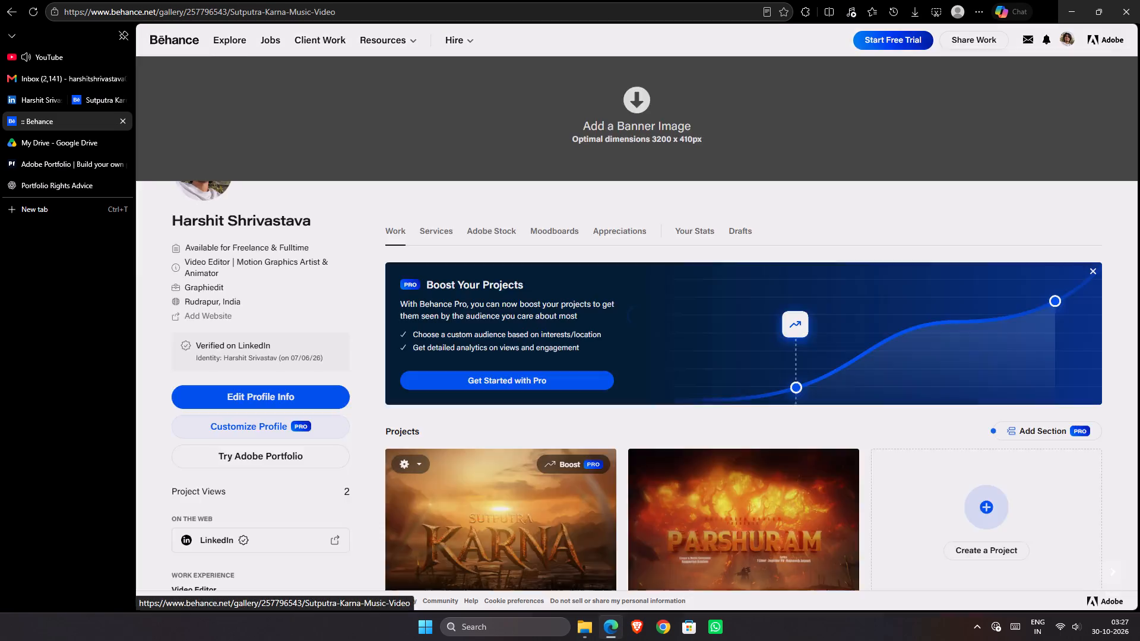
scroll(702, 325, down, 4)
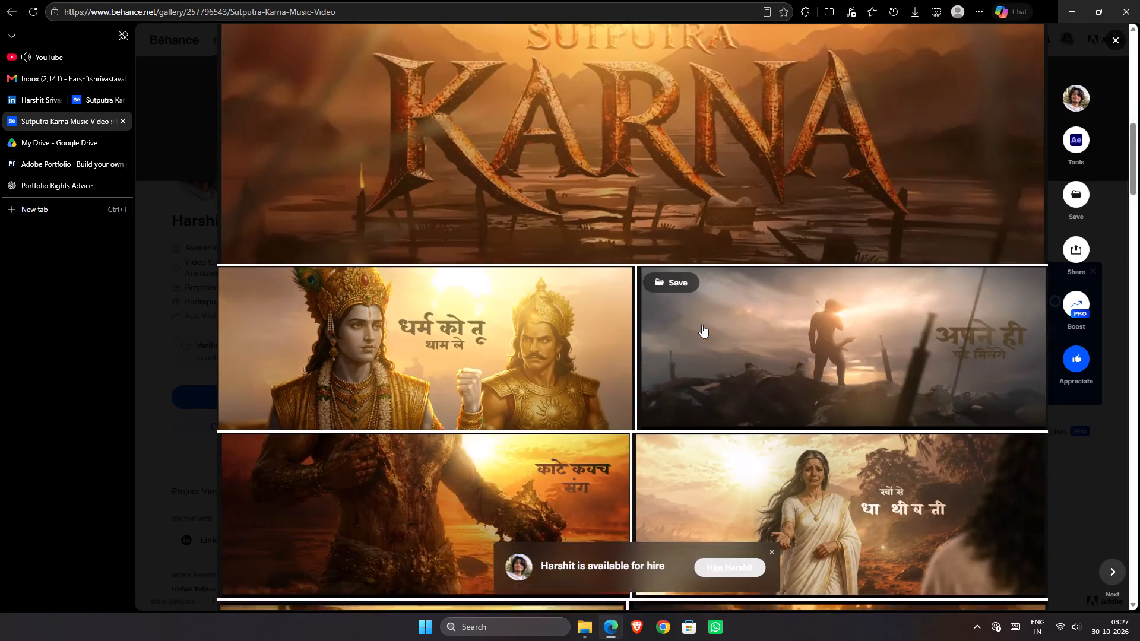
scroll(702, 325, down, 2)
click(1117, 40)
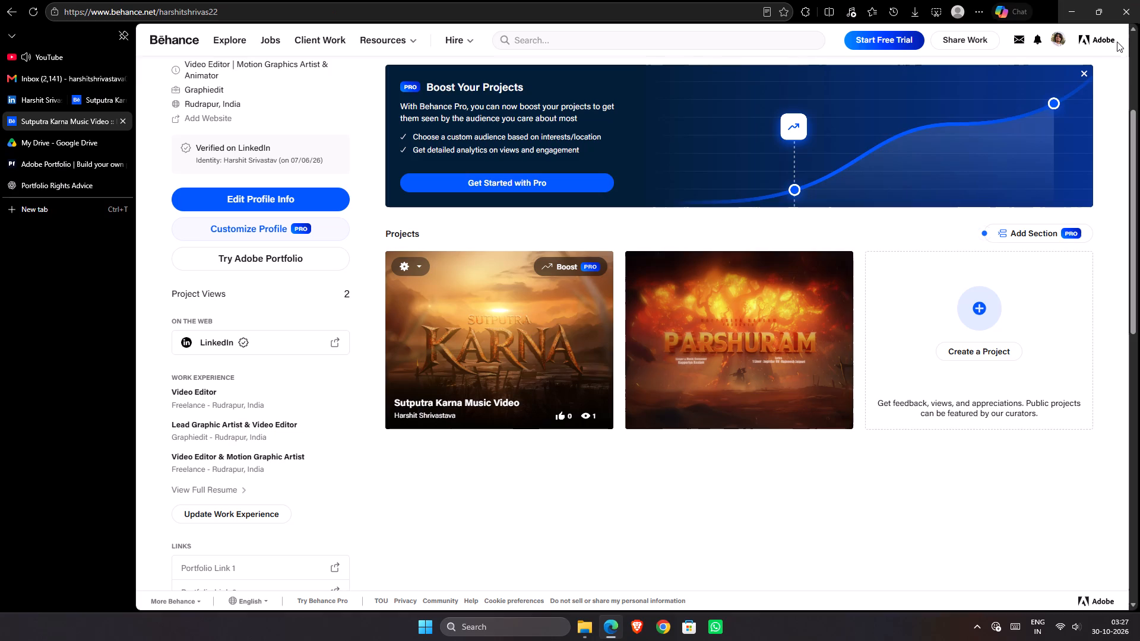
Open the Parshuram Music Video project, examine its compositing before-and-after pairs through to the end, and return to the profile.
click(728, 285)
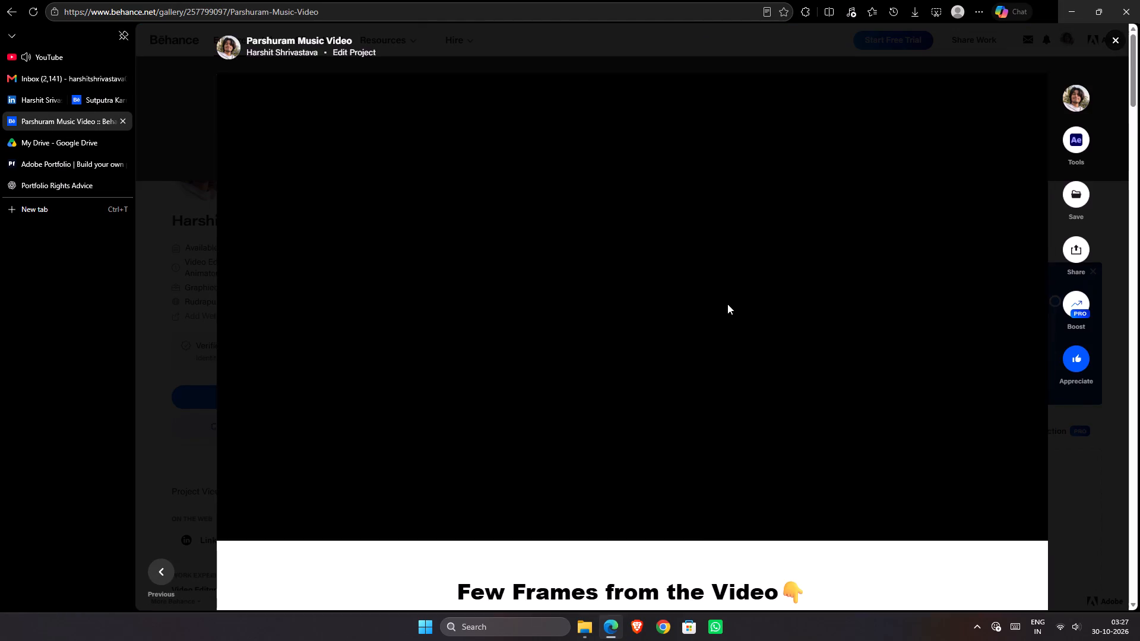
scroll(727, 304, down, 8)
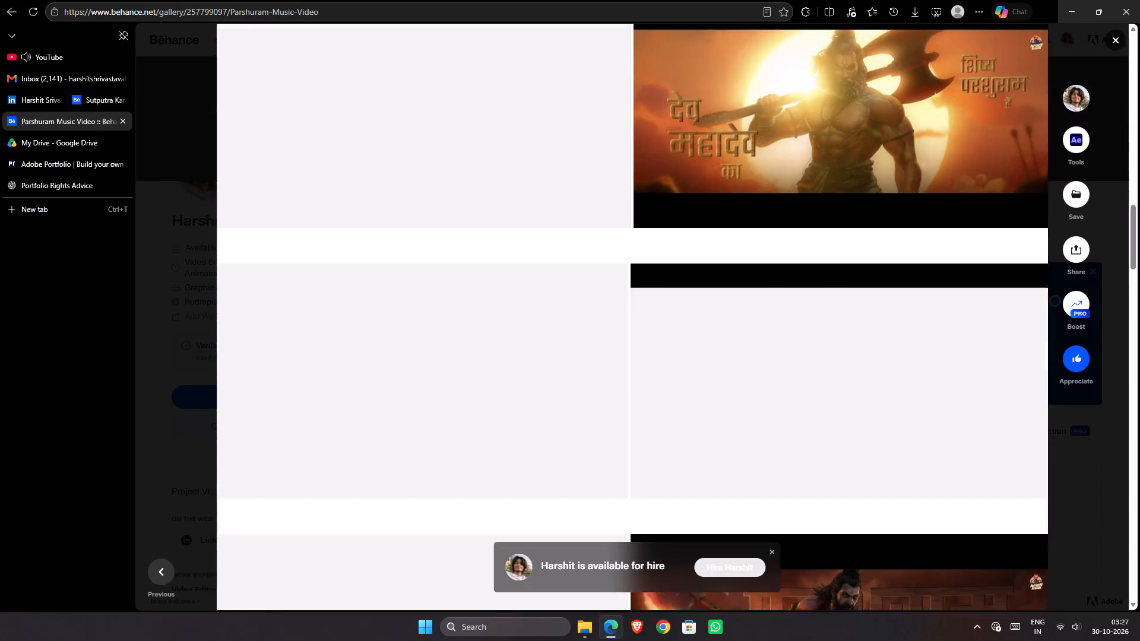
scroll(727, 304, up, 1)
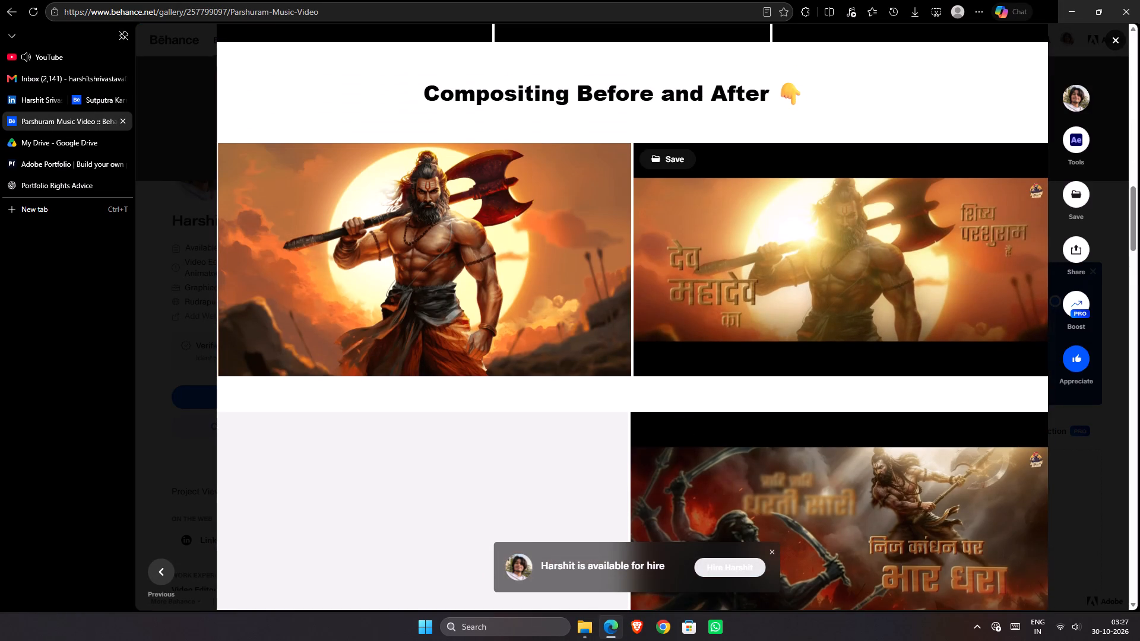
scroll(727, 304, down, 3)
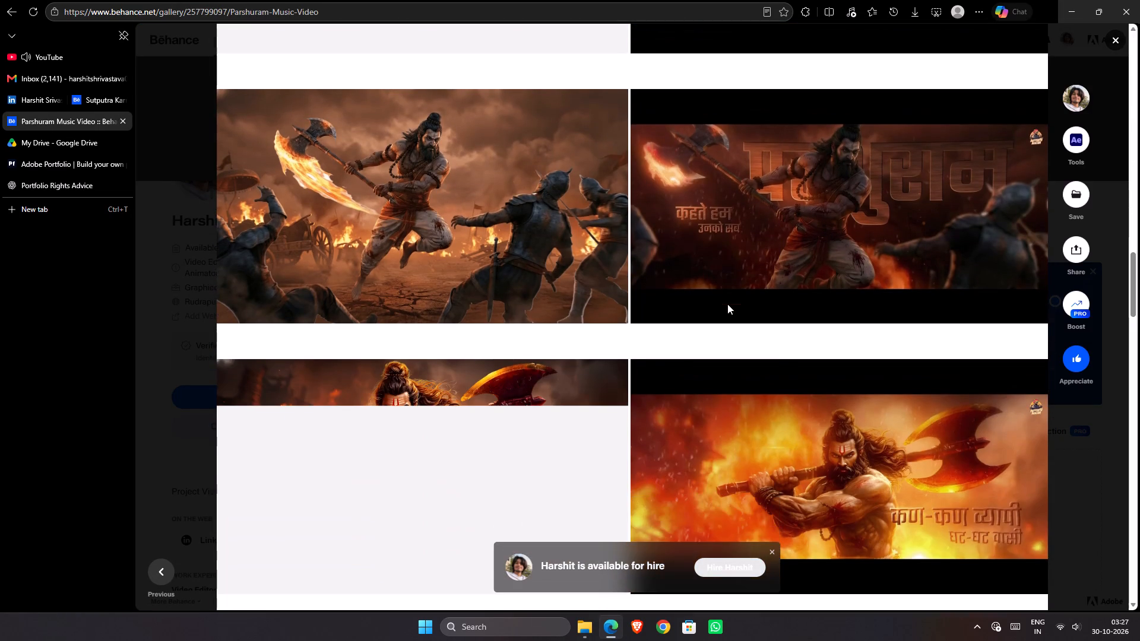
scroll(727, 304, up, 2)
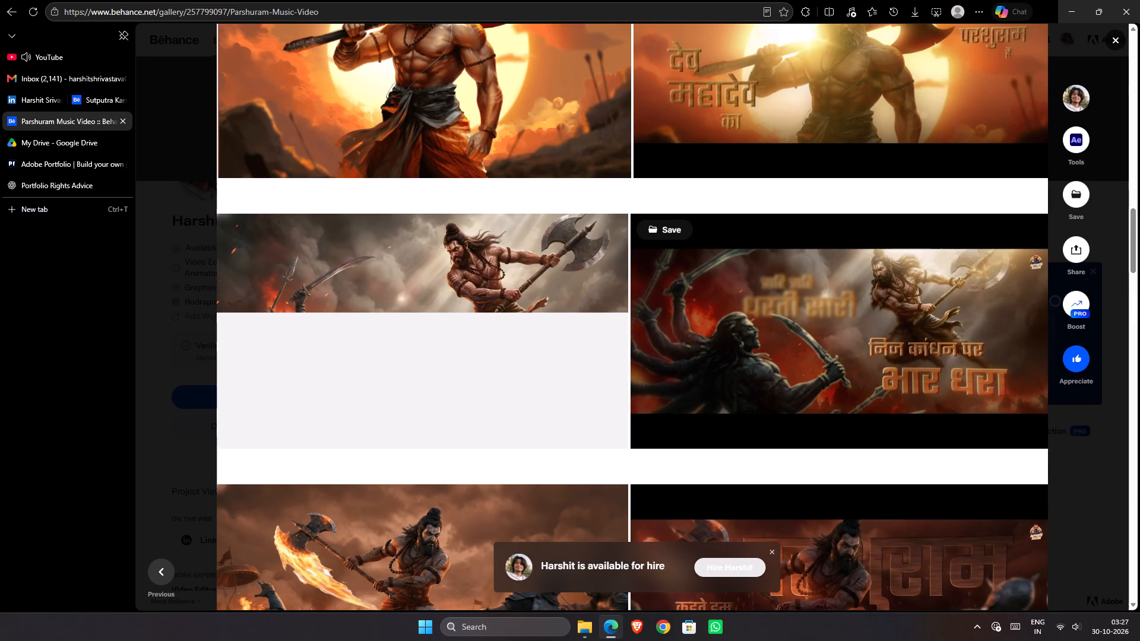
scroll(727, 304, down, 7)
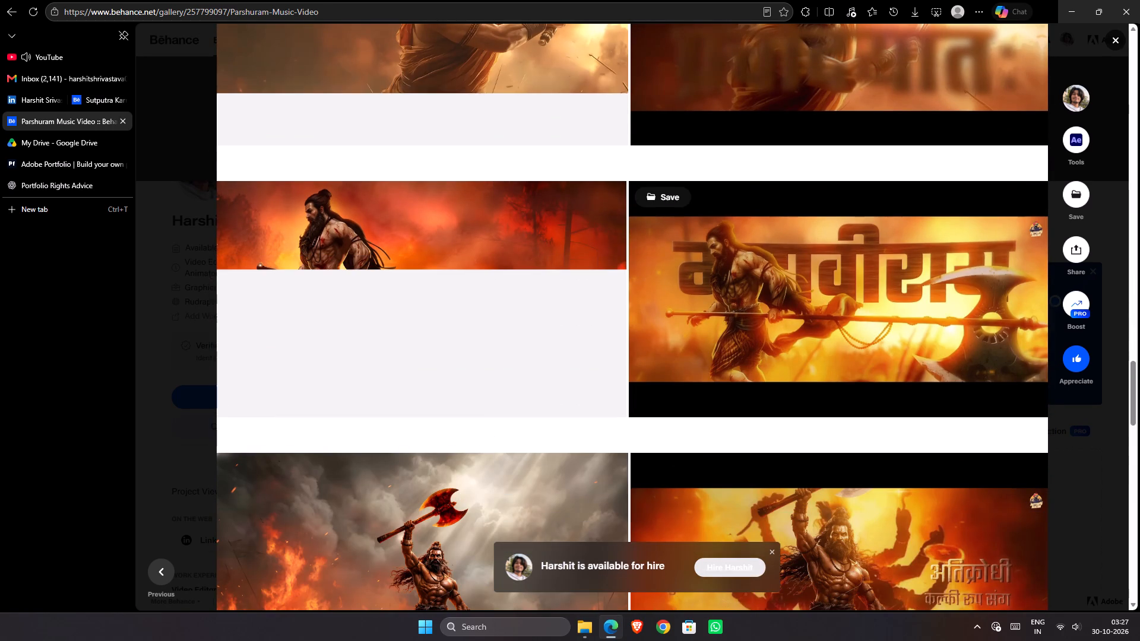
scroll(727, 304, down, 3)
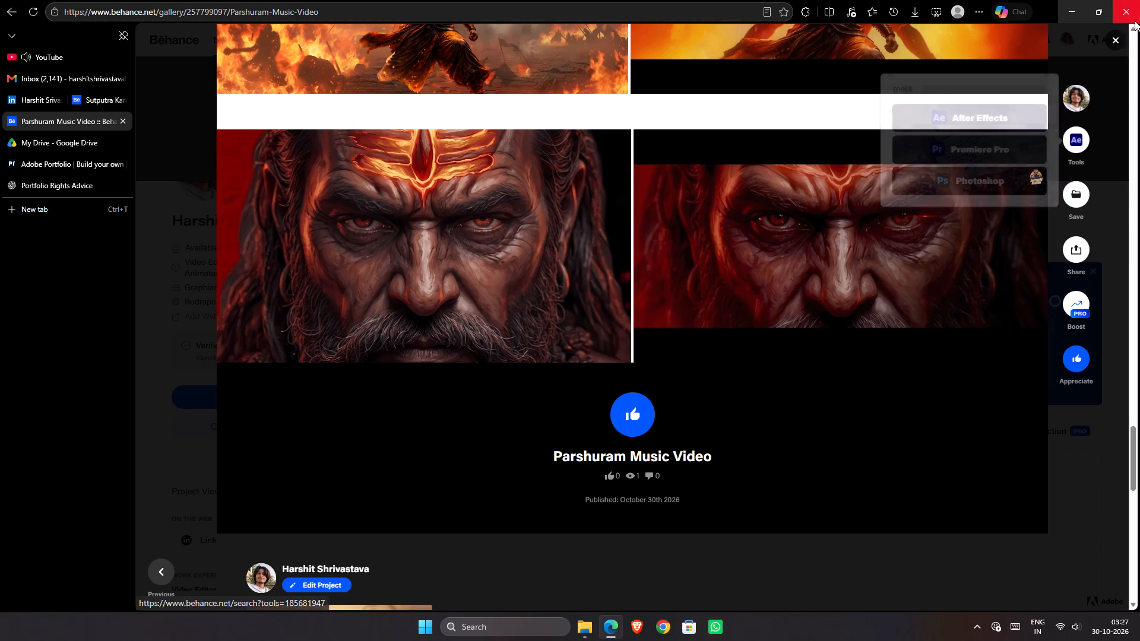
click(1114, 37)
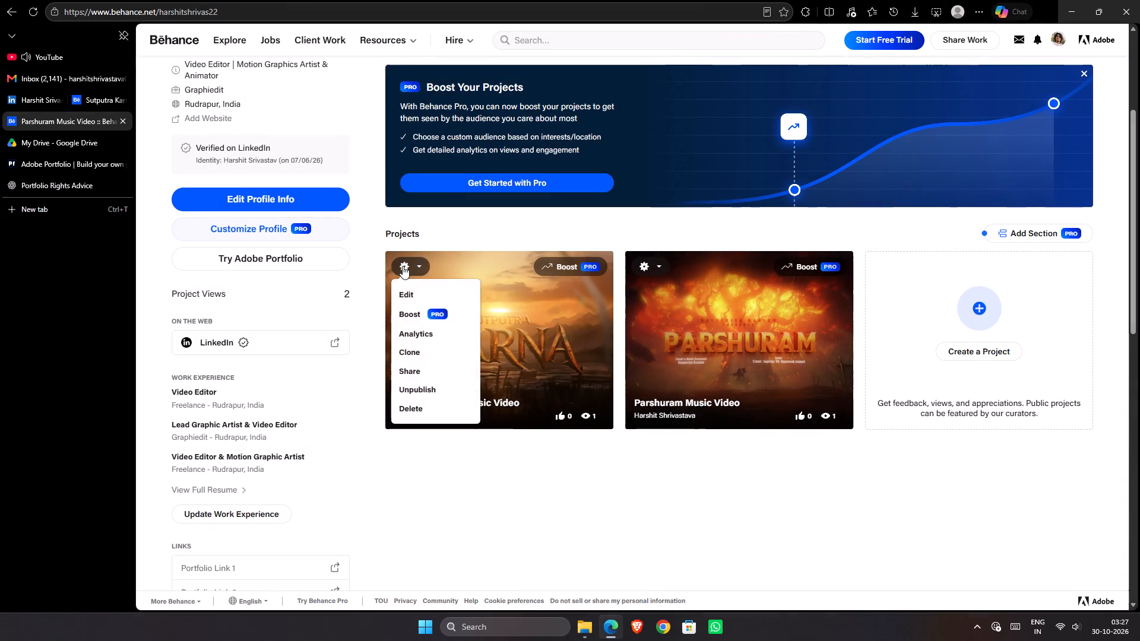
Open the Parshuram Music Video project for editing and review its before-and-after grids.
click(658, 291)
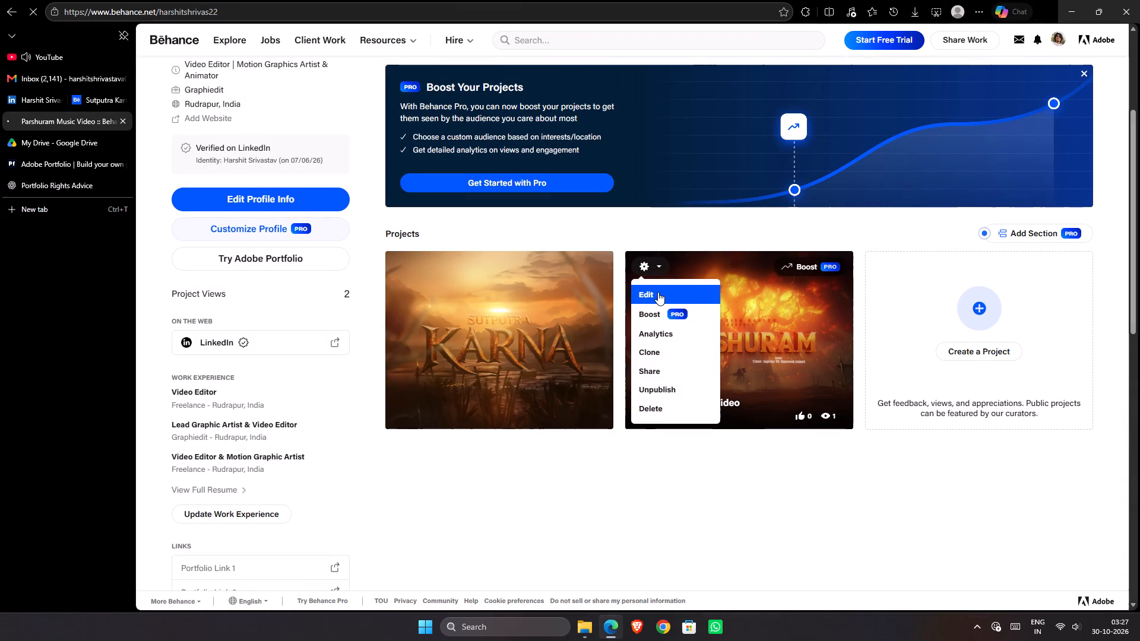
scroll(663, 295, down, 12)
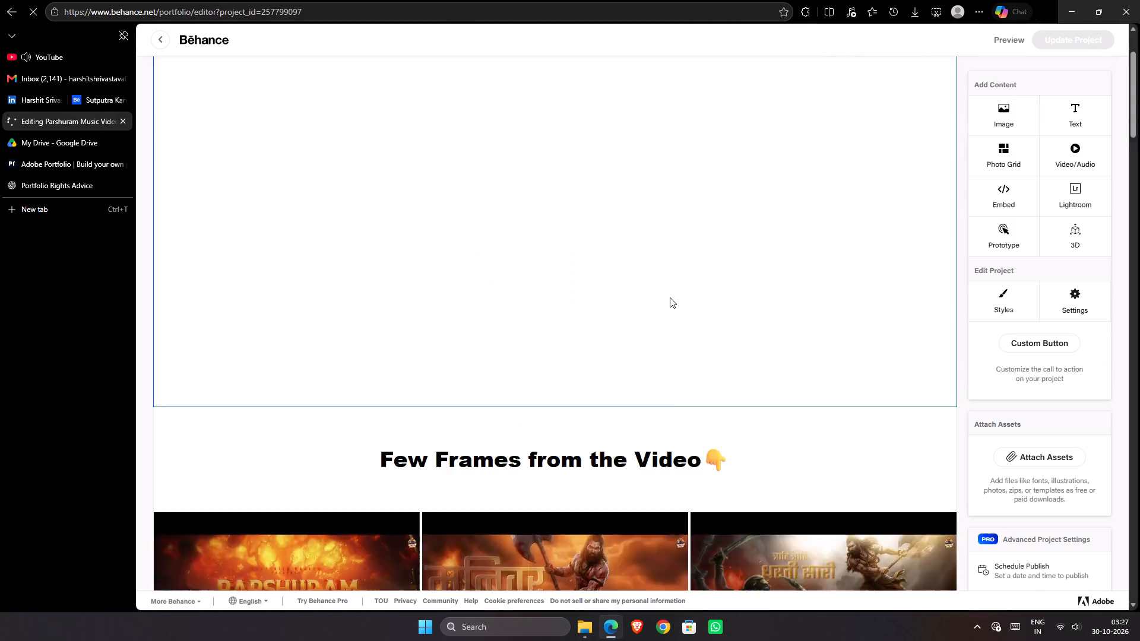
scroll(670, 297, down, 4)
scroll(670, 297, up, 1)
scroll(670, 297, down, 12)
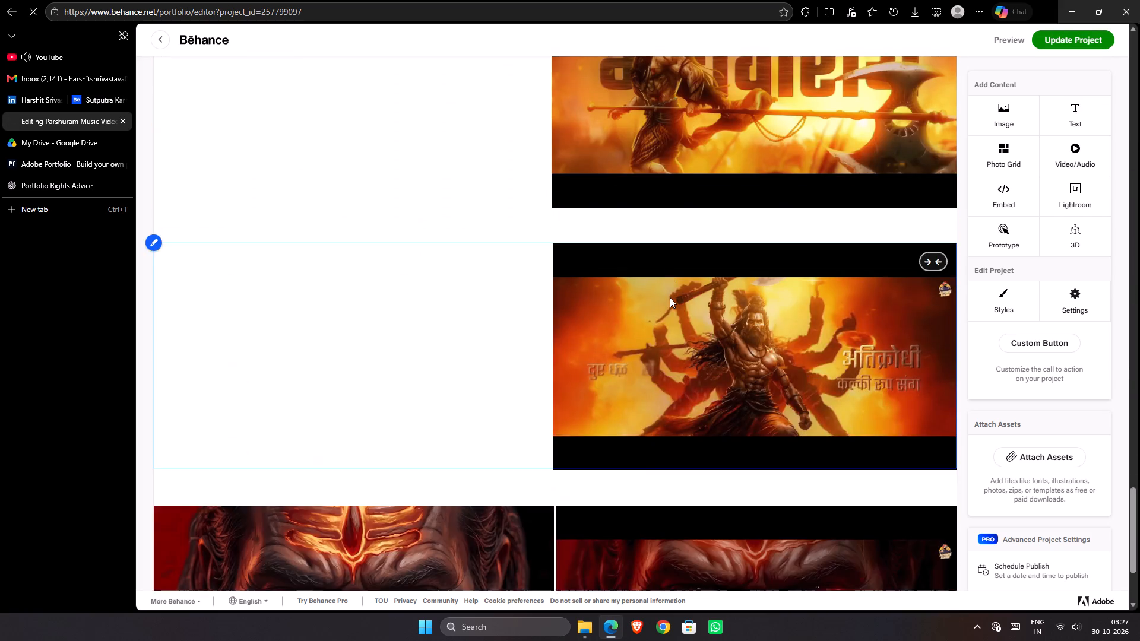
scroll(670, 297, up, 8)
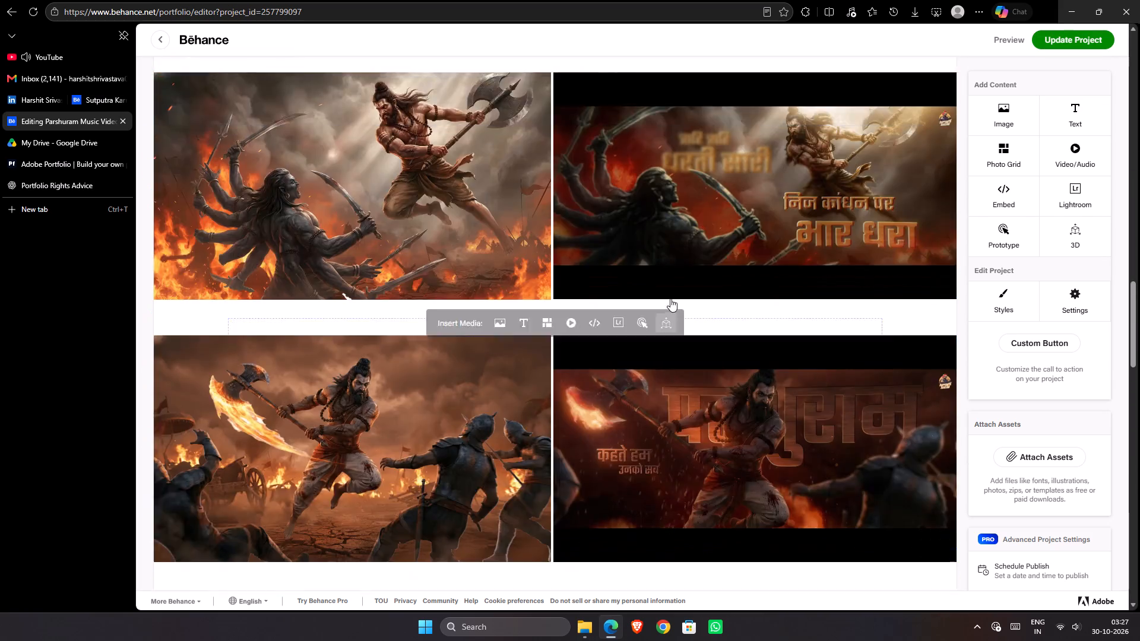
scroll(670, 299, up, 1)
scroll(670, 299, down, 1)
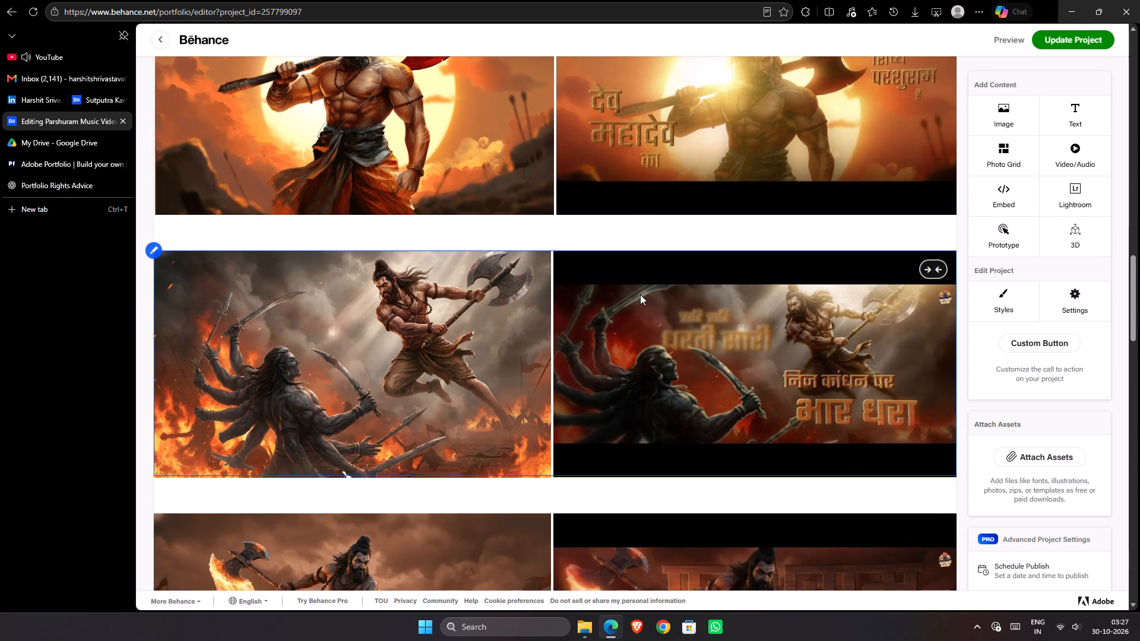
scroll(604, 315, down, 2)
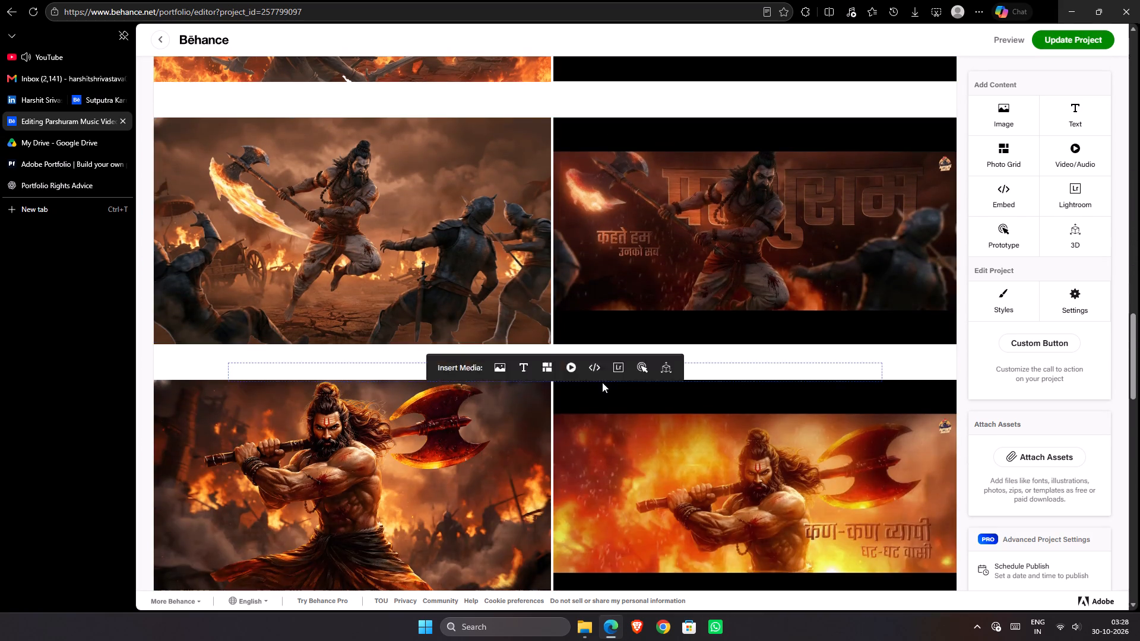
scroll(600, 388, down, 1)
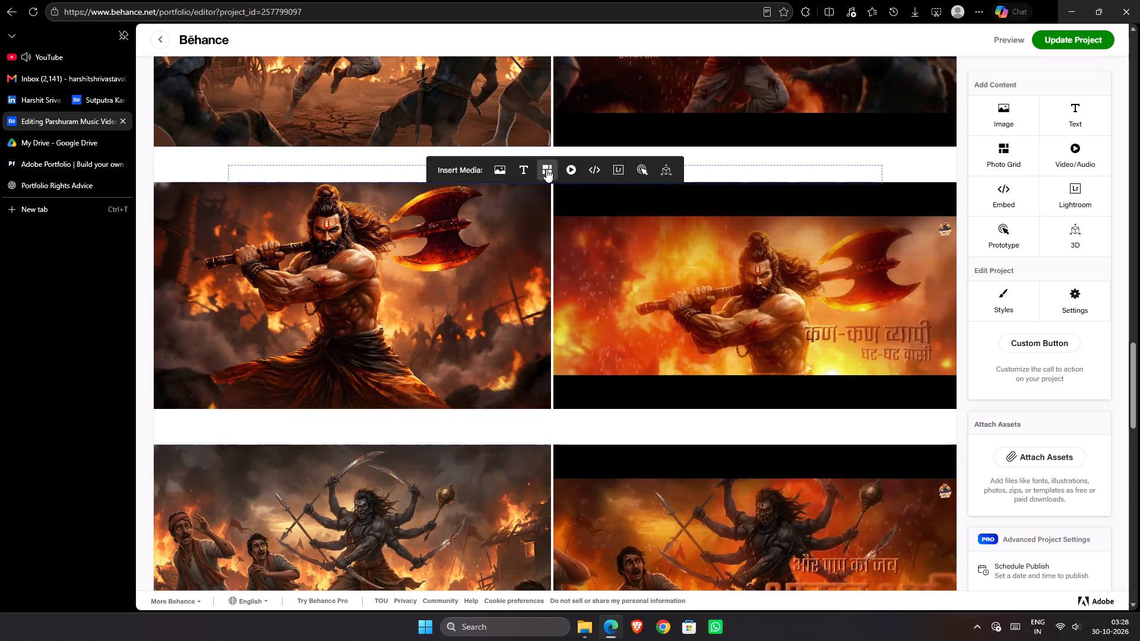
Insert a photo grid directly under the "Compositing Before and After" heading using the Parshuram Images file ending "Imagge Tree_2026-08-20_15.57.44.png".
drag(546, 169, 547, 195)
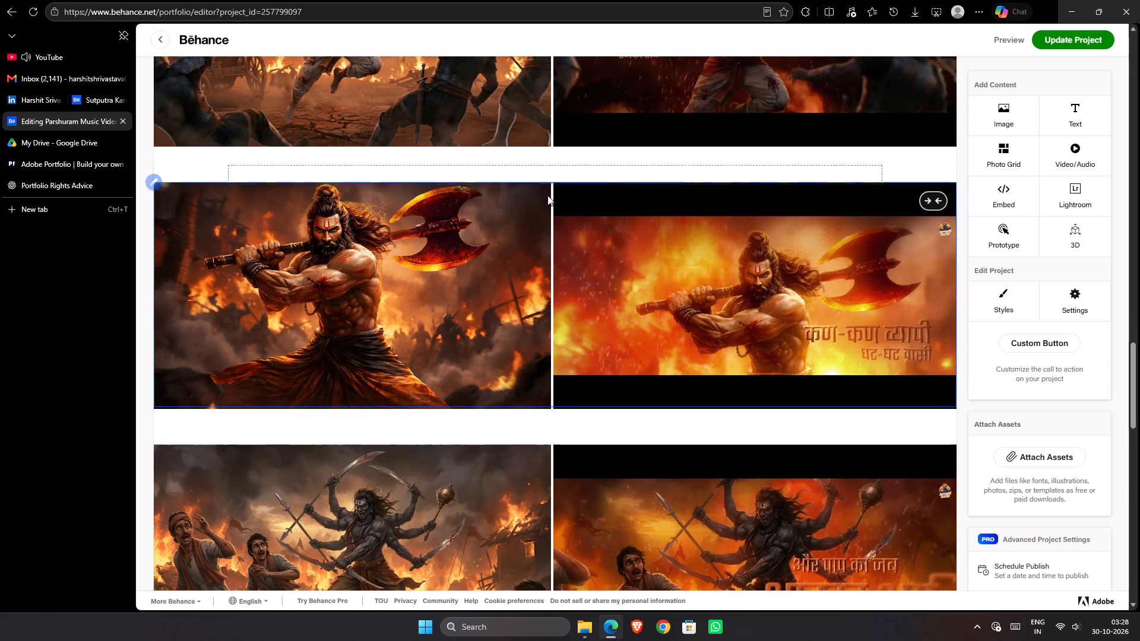
drag(547, 195, 546, 218)
scroll(545, 217, down, 7)
scroll(539, 211, up, 5)
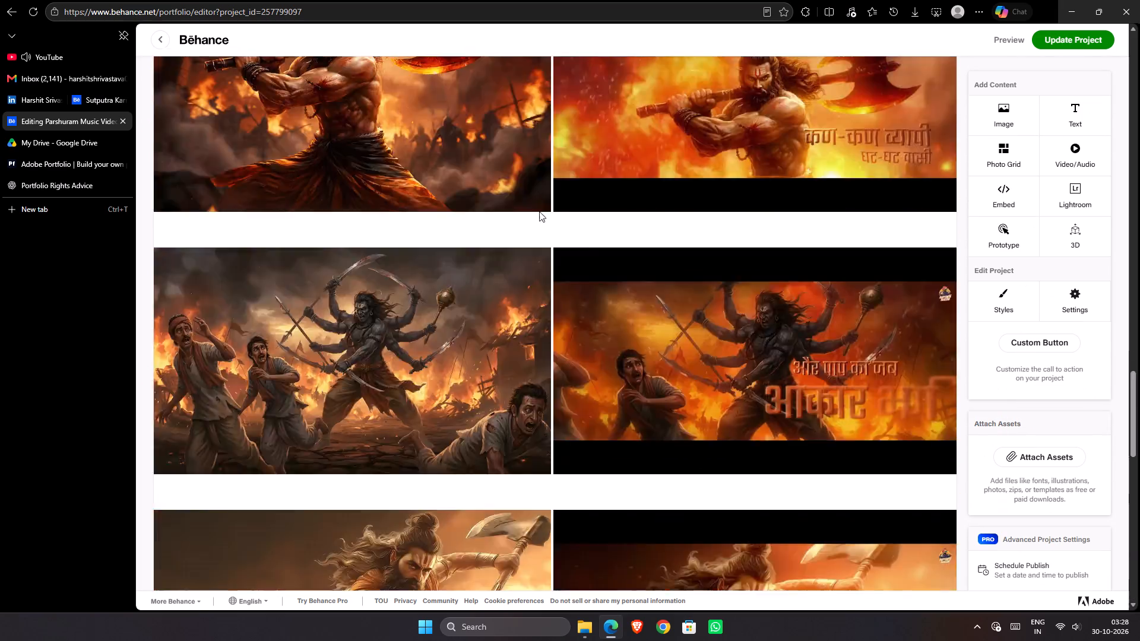
scroll(539, 211, up, 5)
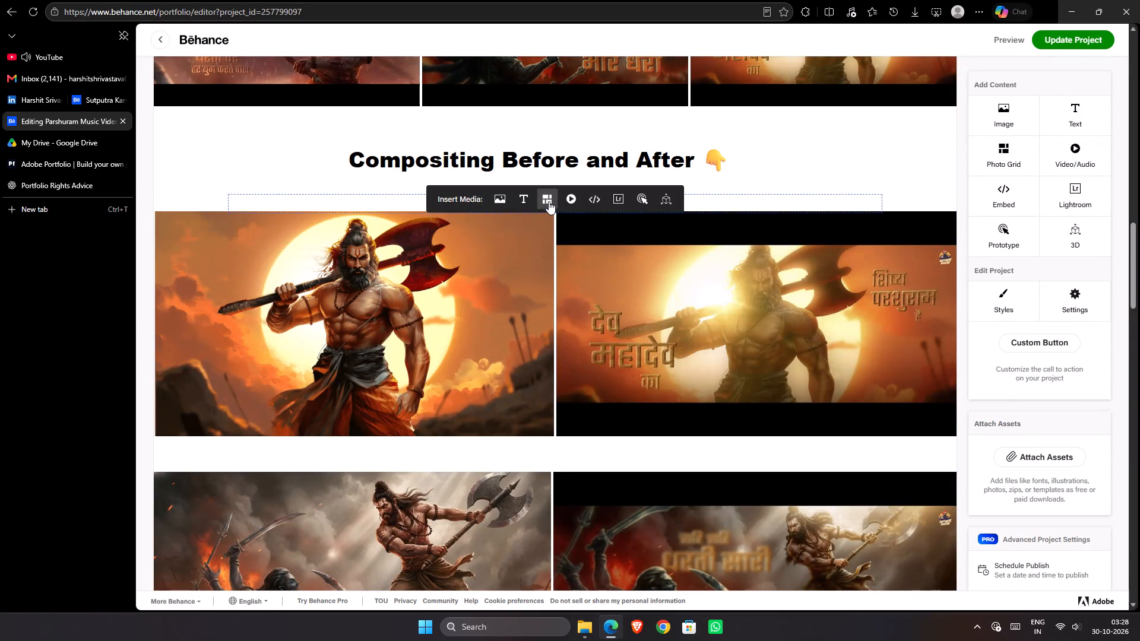
click(549, 201)
click(515, 253)
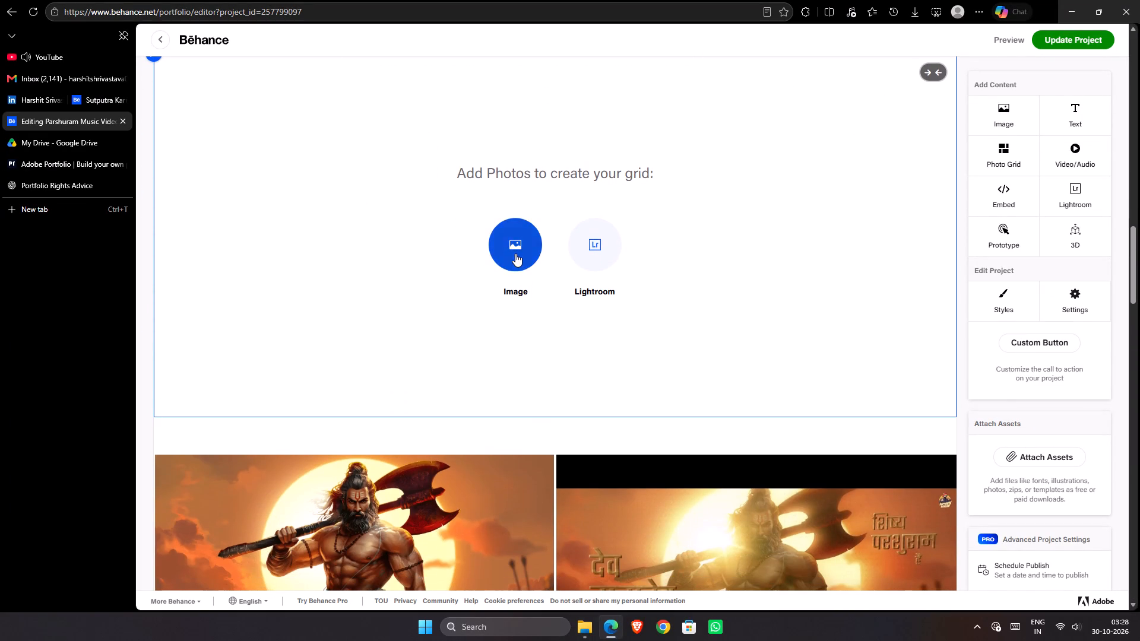
scroll(430, 379, down, 1)
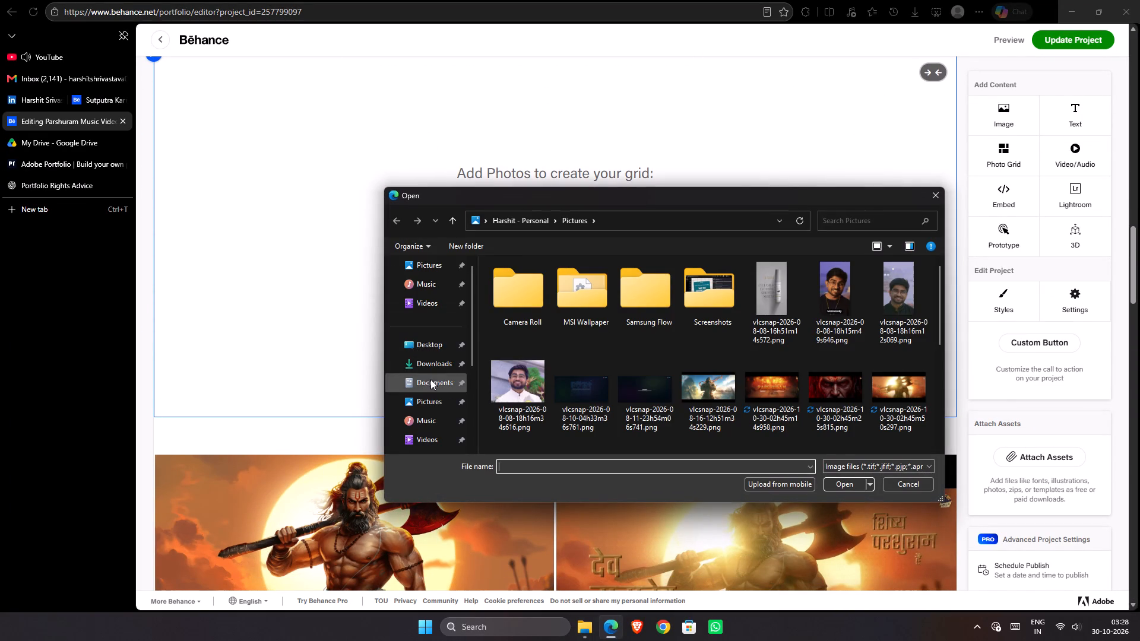
click(438, 319)
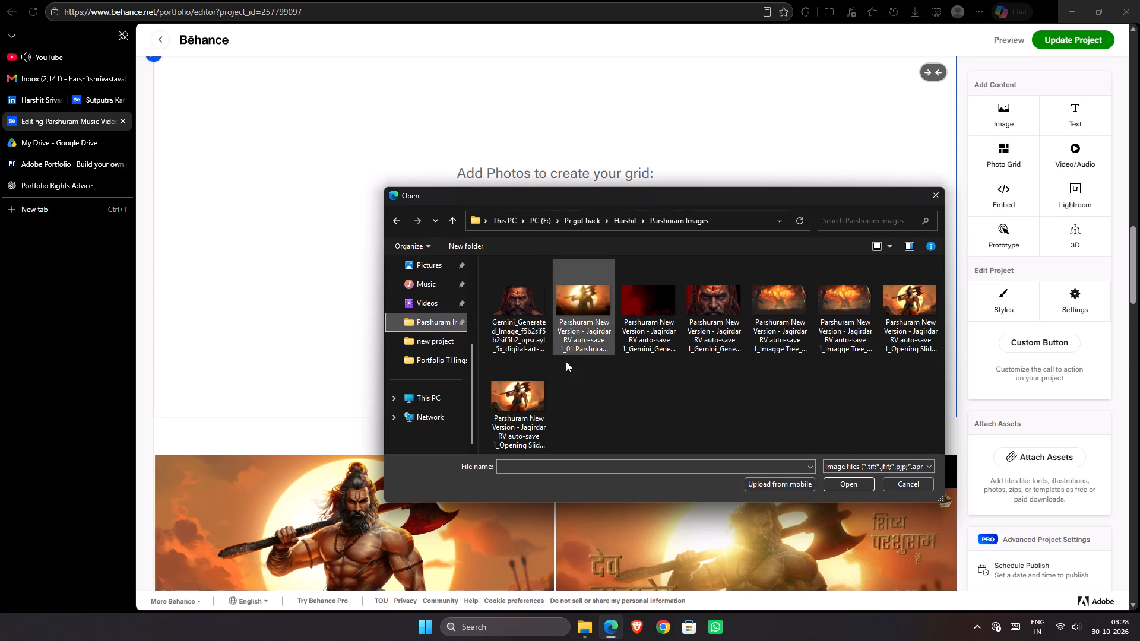
click(830, 344)
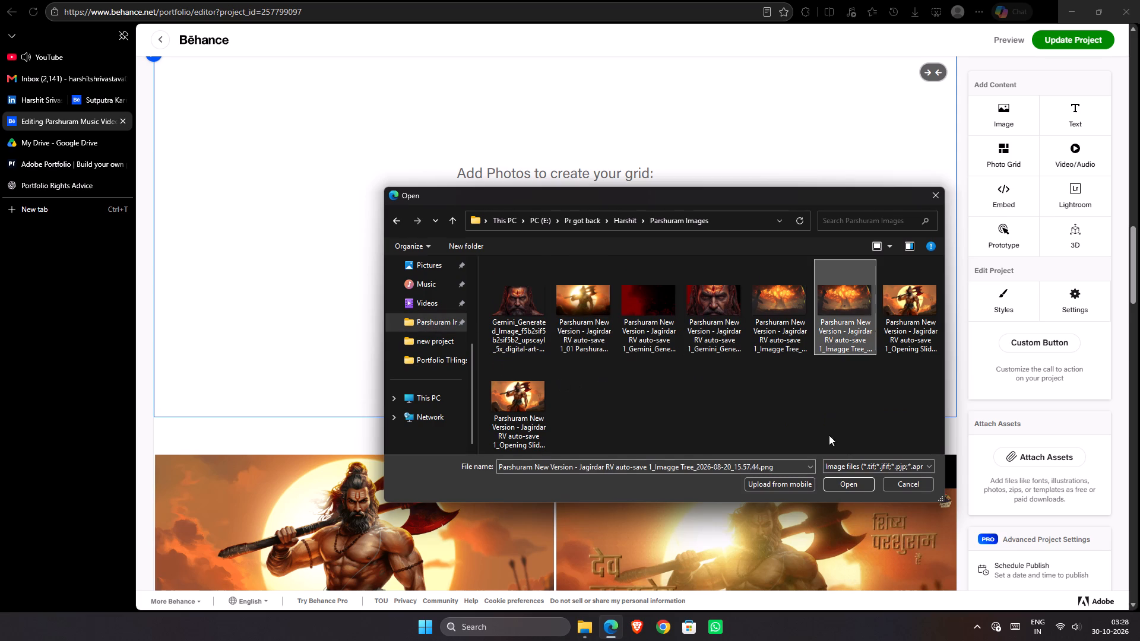
click(858, 483)
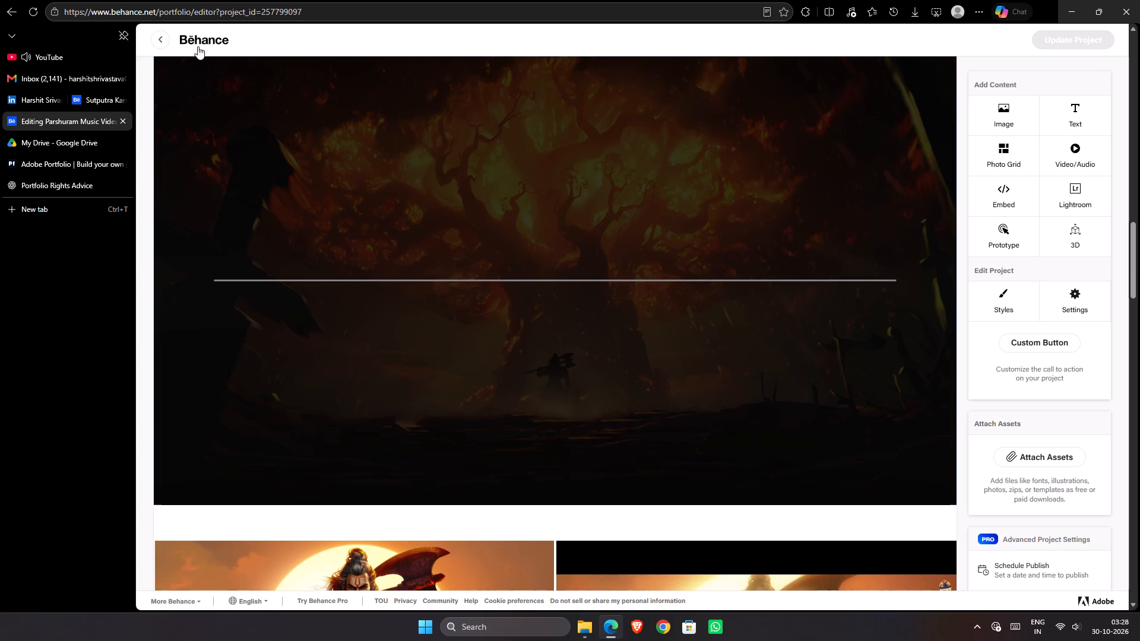
click(157, 61)
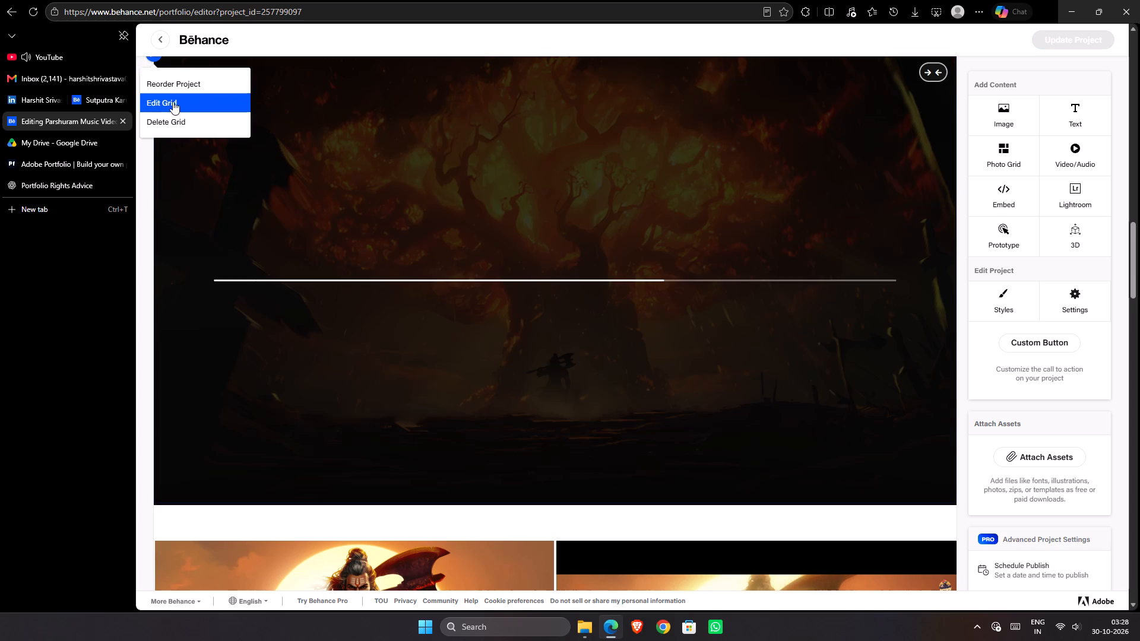
click(176, 106)
click(780, 82)
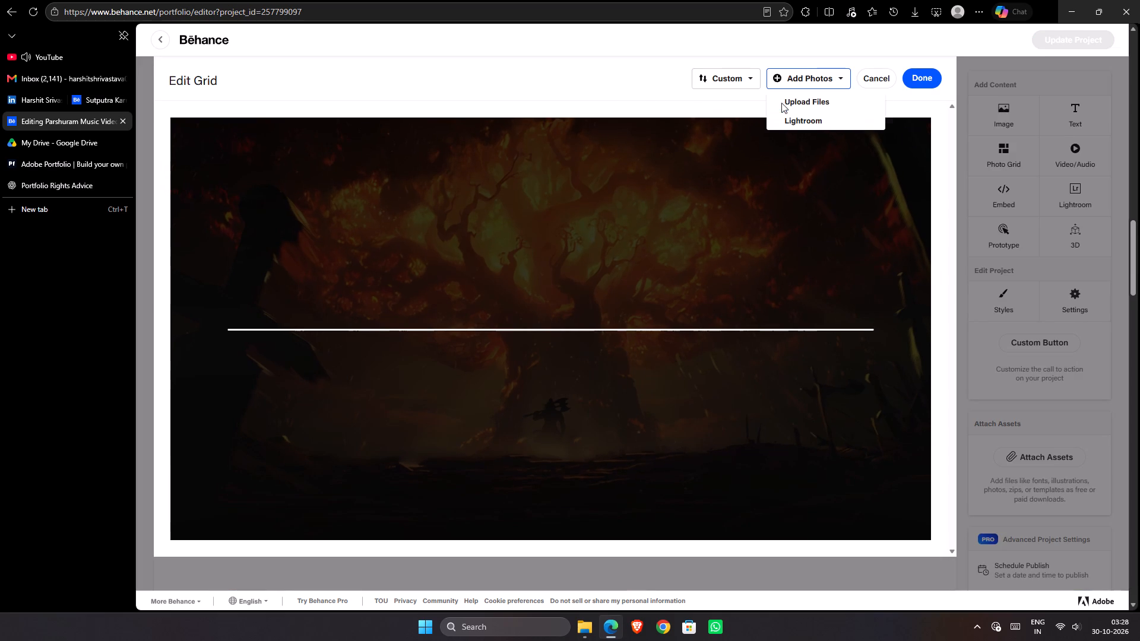
click(782, 103)
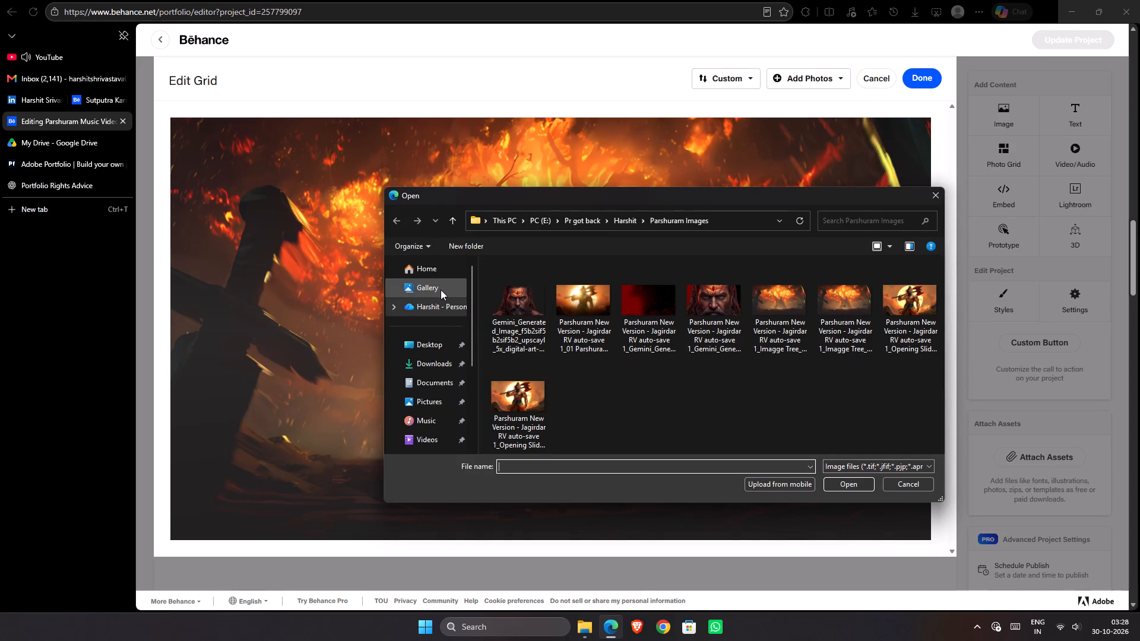
click(441, 290)
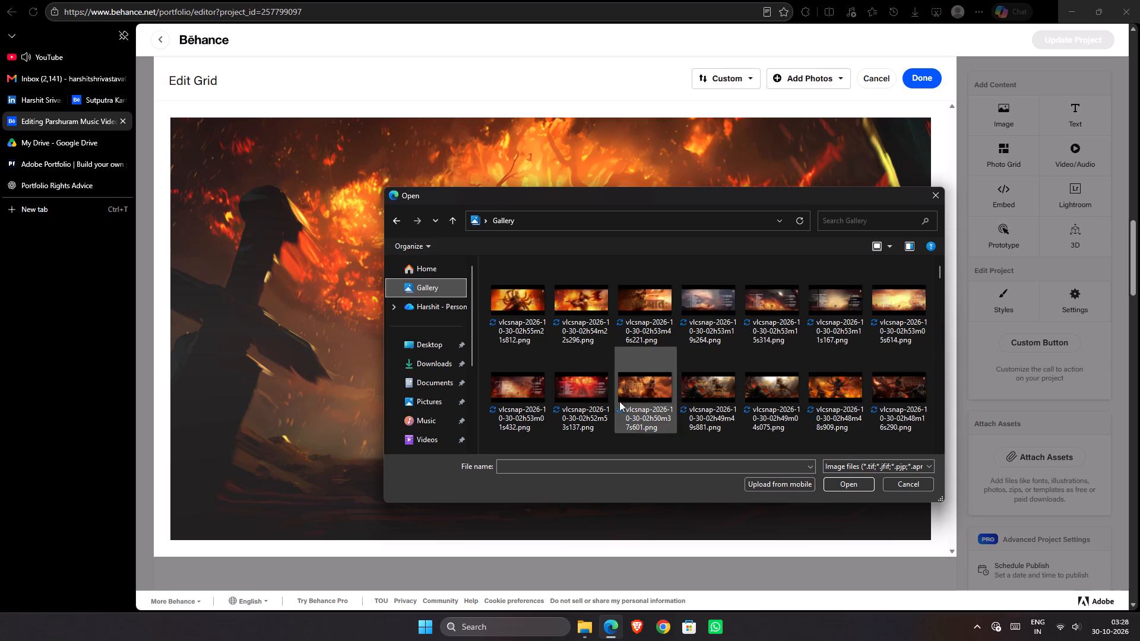
double_click(604, 401)
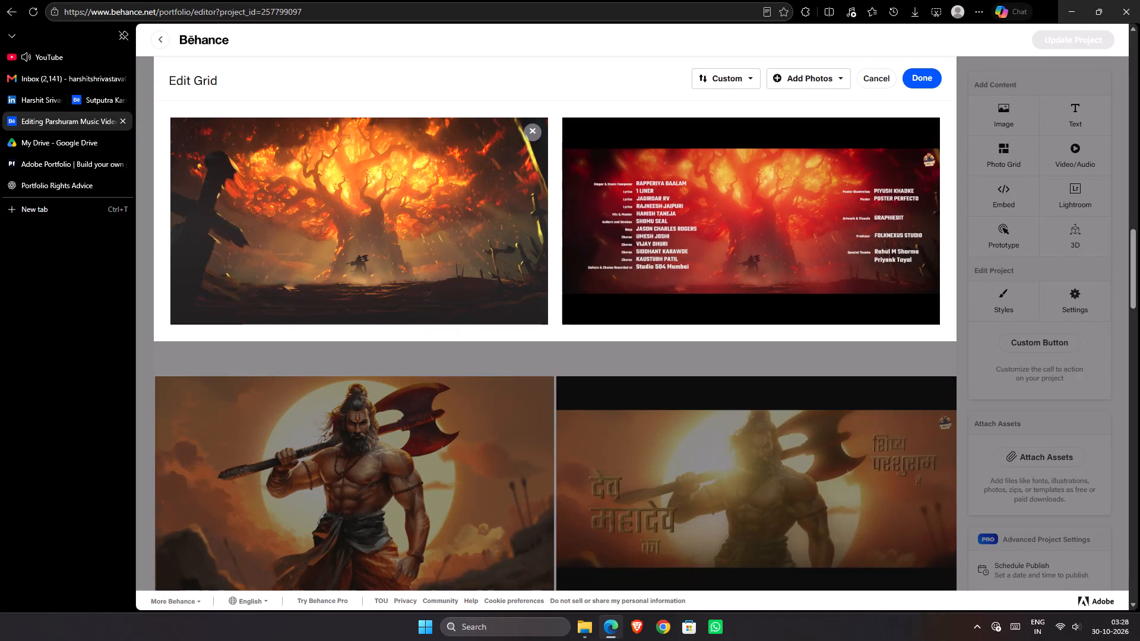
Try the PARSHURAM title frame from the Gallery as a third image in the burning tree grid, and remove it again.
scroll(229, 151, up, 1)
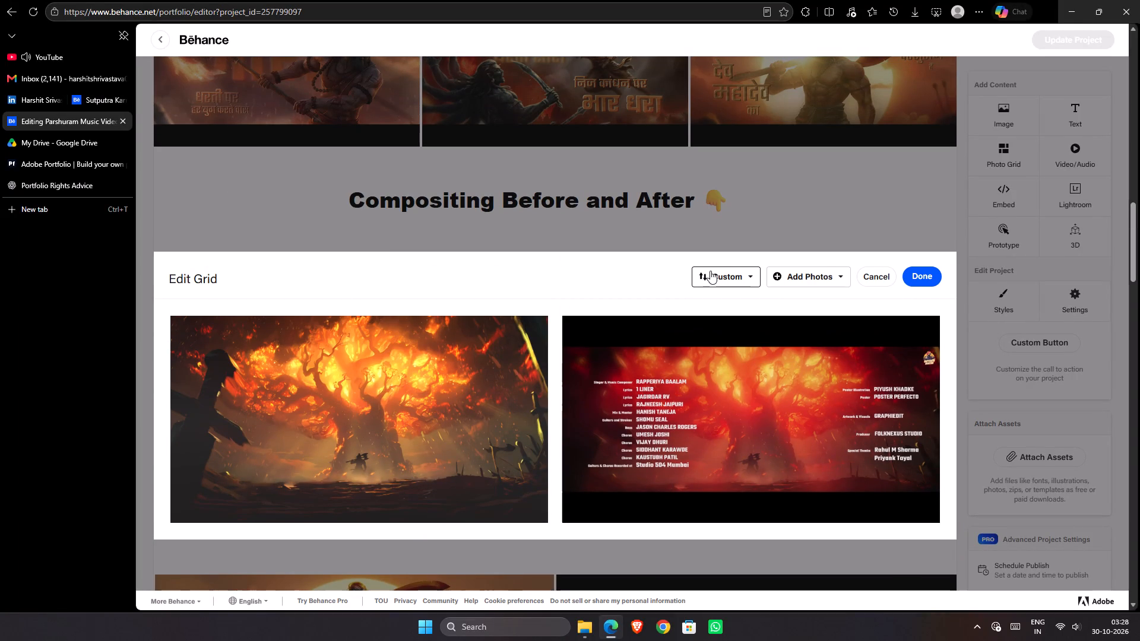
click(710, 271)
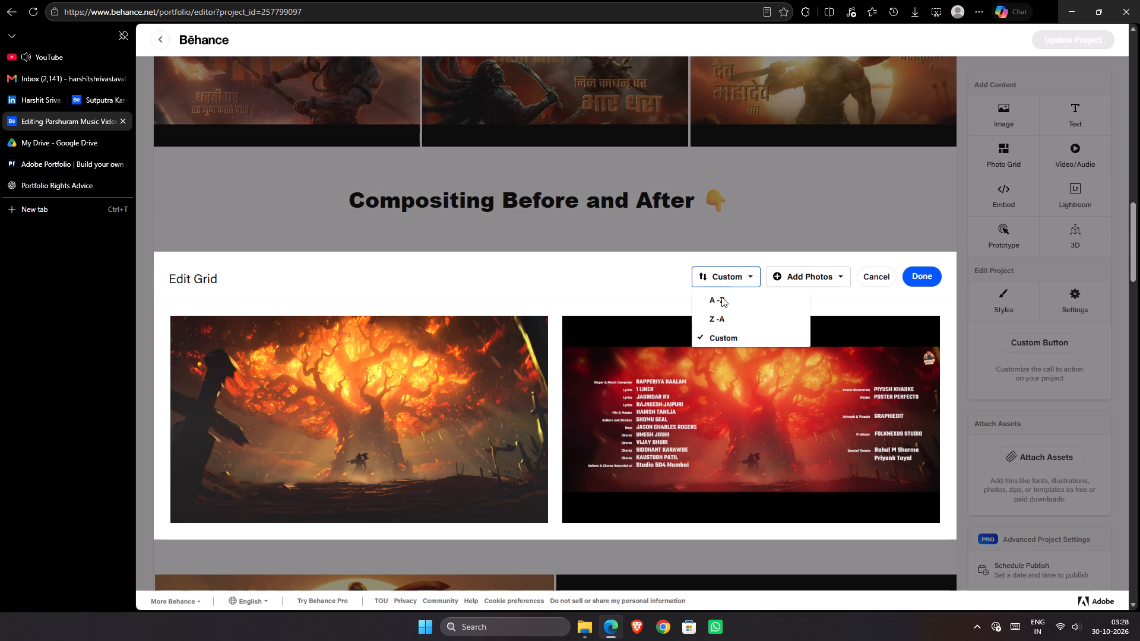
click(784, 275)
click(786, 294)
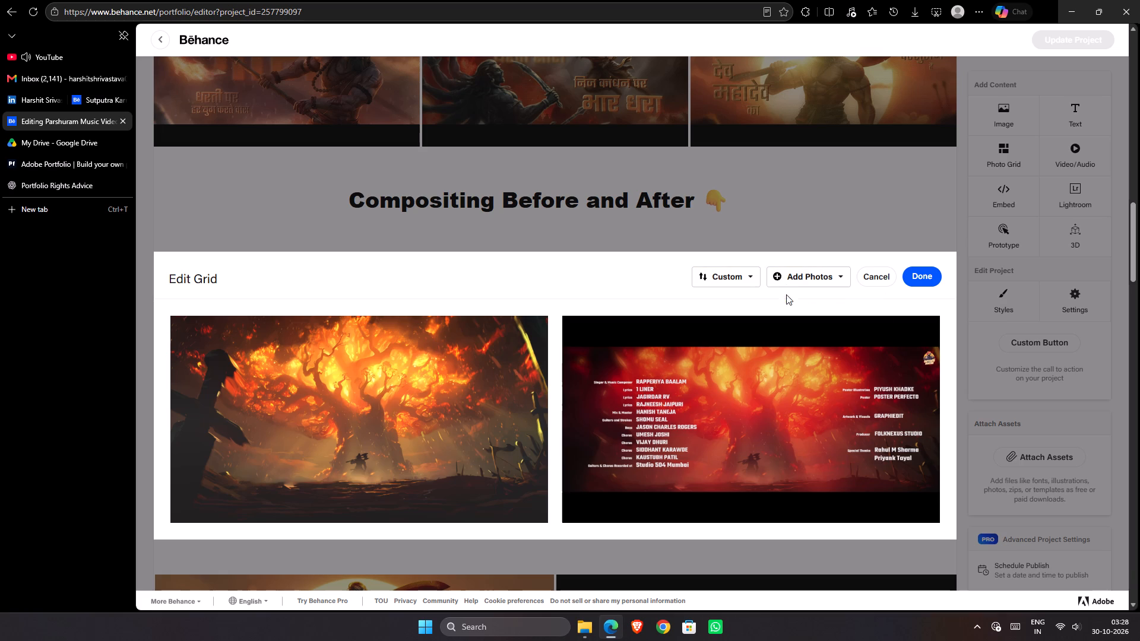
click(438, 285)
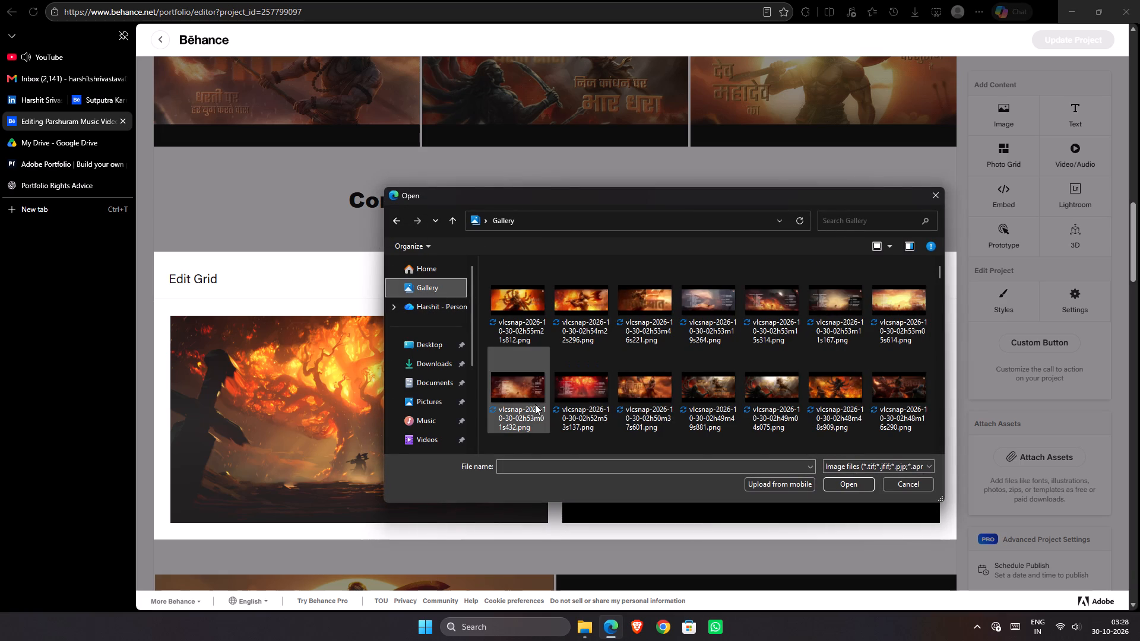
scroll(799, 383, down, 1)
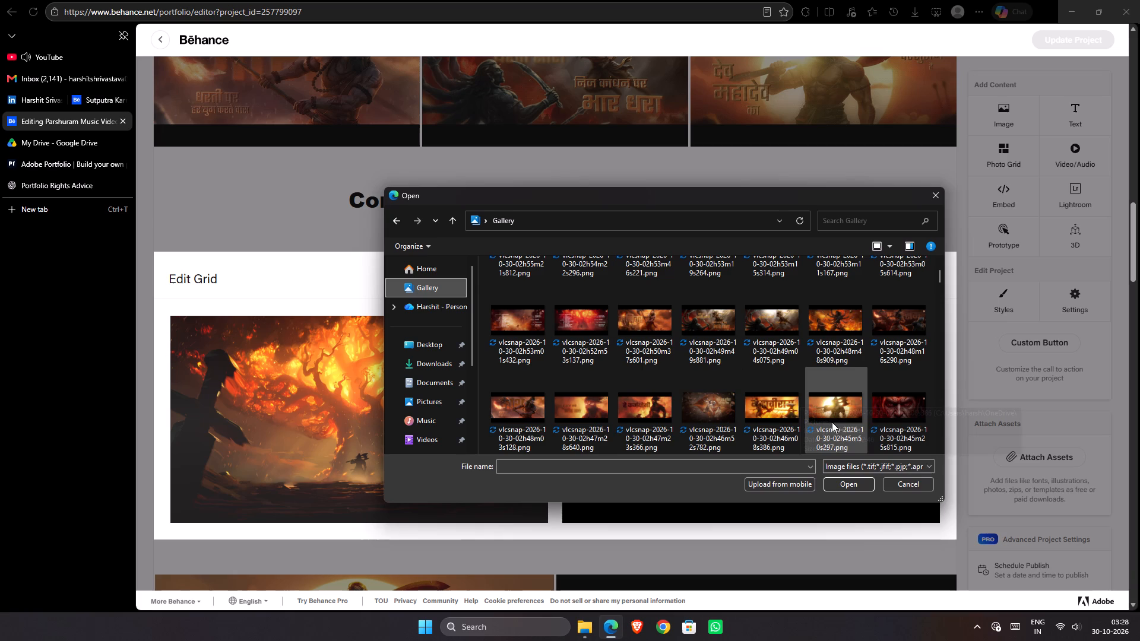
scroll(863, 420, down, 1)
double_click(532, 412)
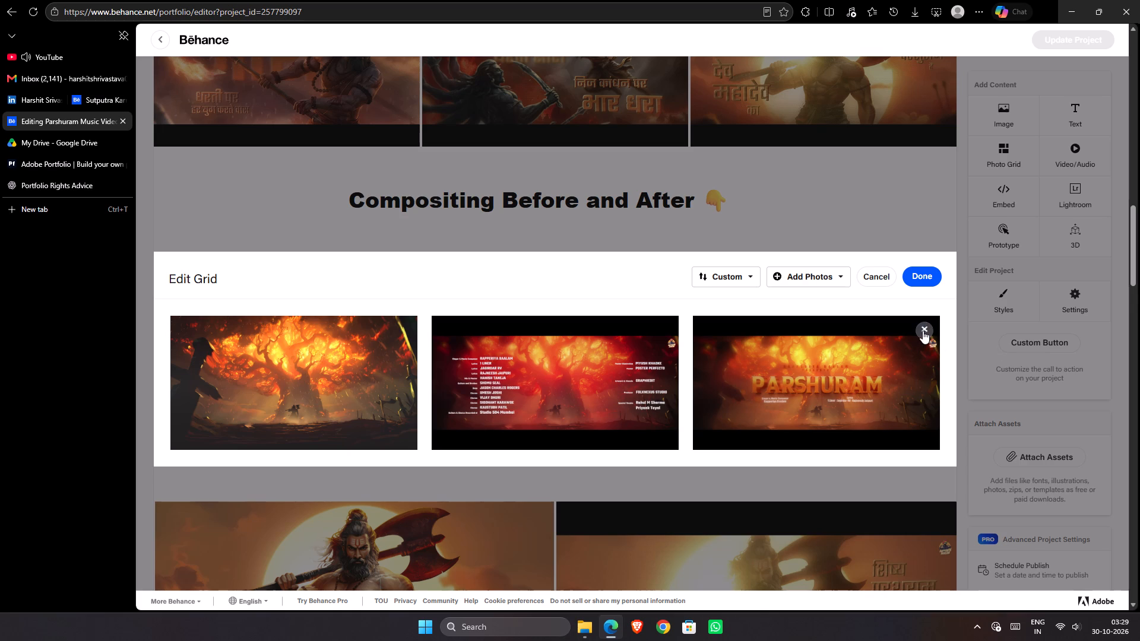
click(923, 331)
Finish editing the two-image burning tree grid.
click(921, 275)
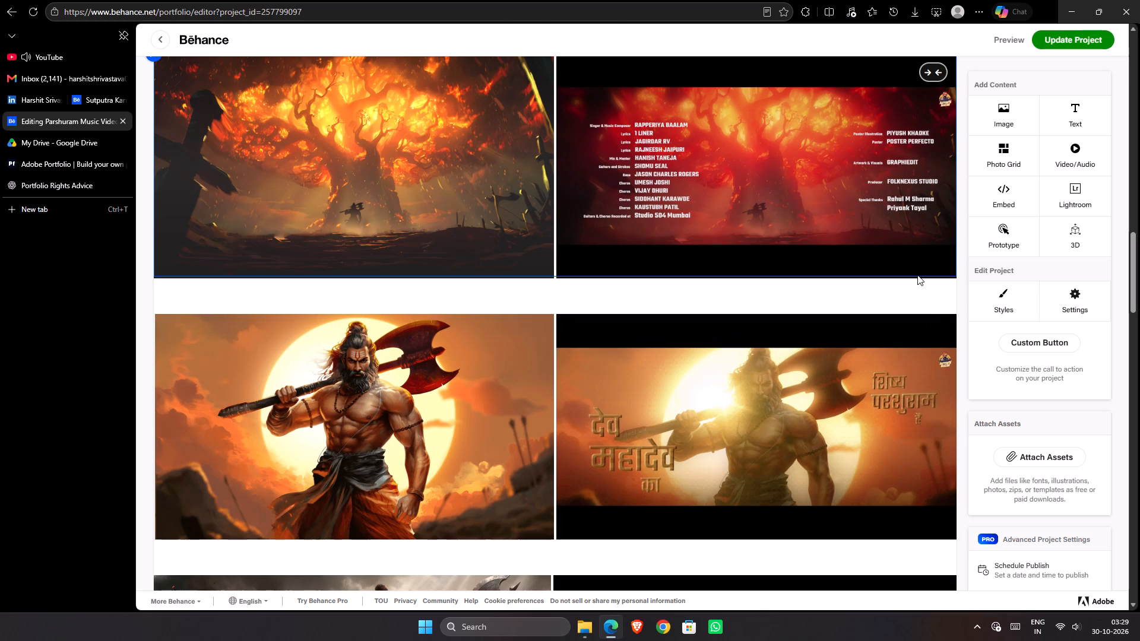
Reorder the content so the burning tree grid is fourth among the grids under "Compositing Before and After", and save the new order.
scroll(917, 275, up, 1)
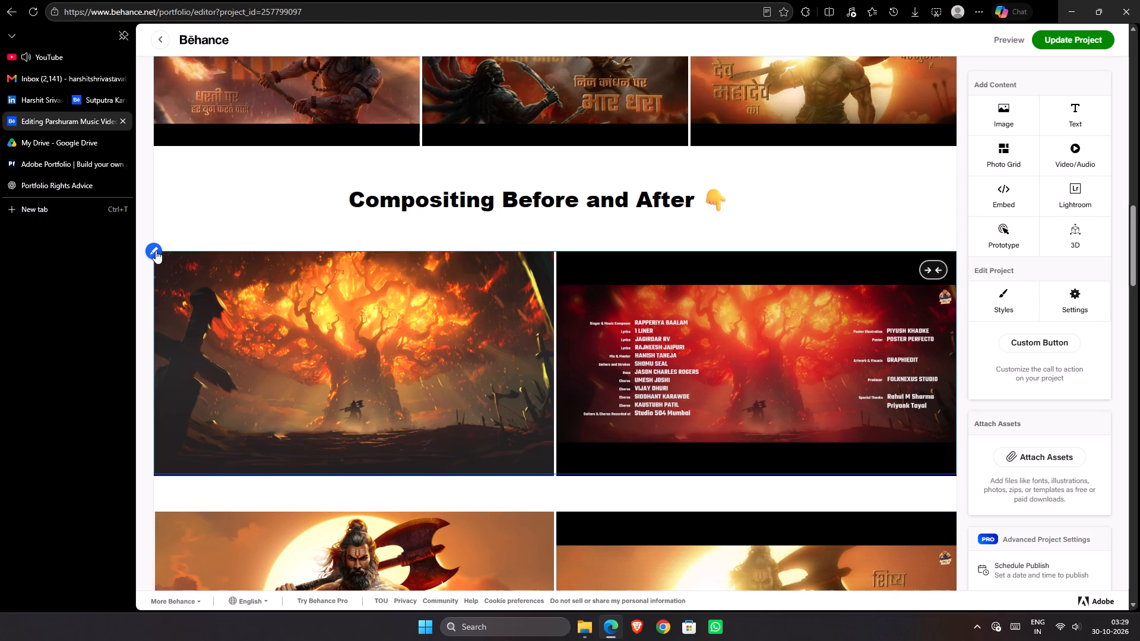
click(156, 250)
click(175, 280)
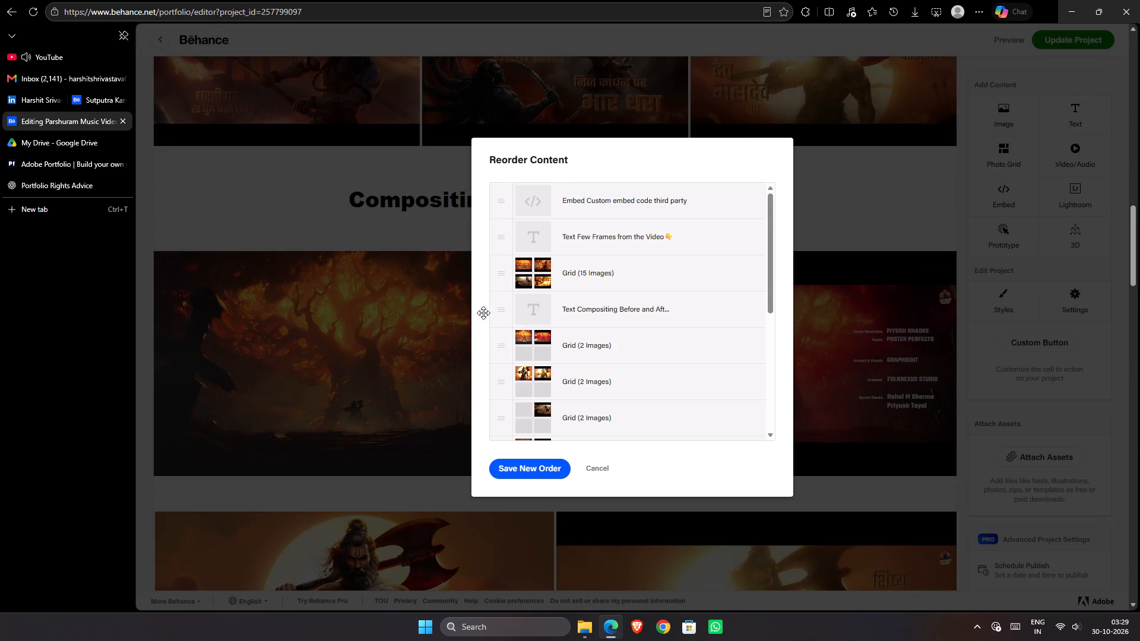
scroll(502, 349, down, 1)
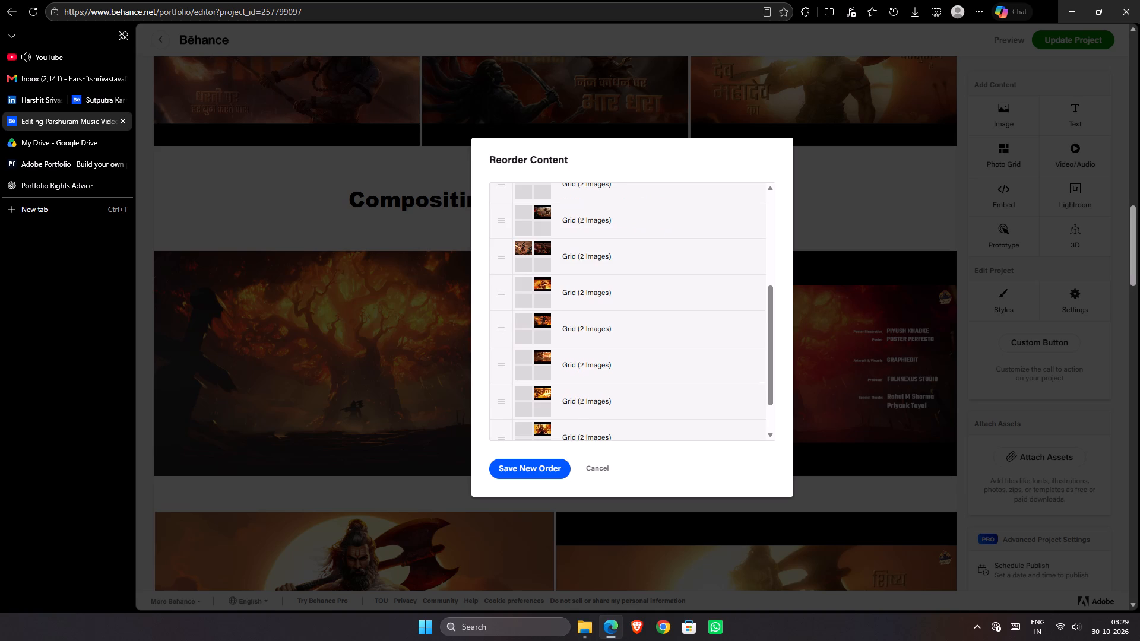
scroll(502, 349, up, 1)
drag(502, 348, 501, 399)
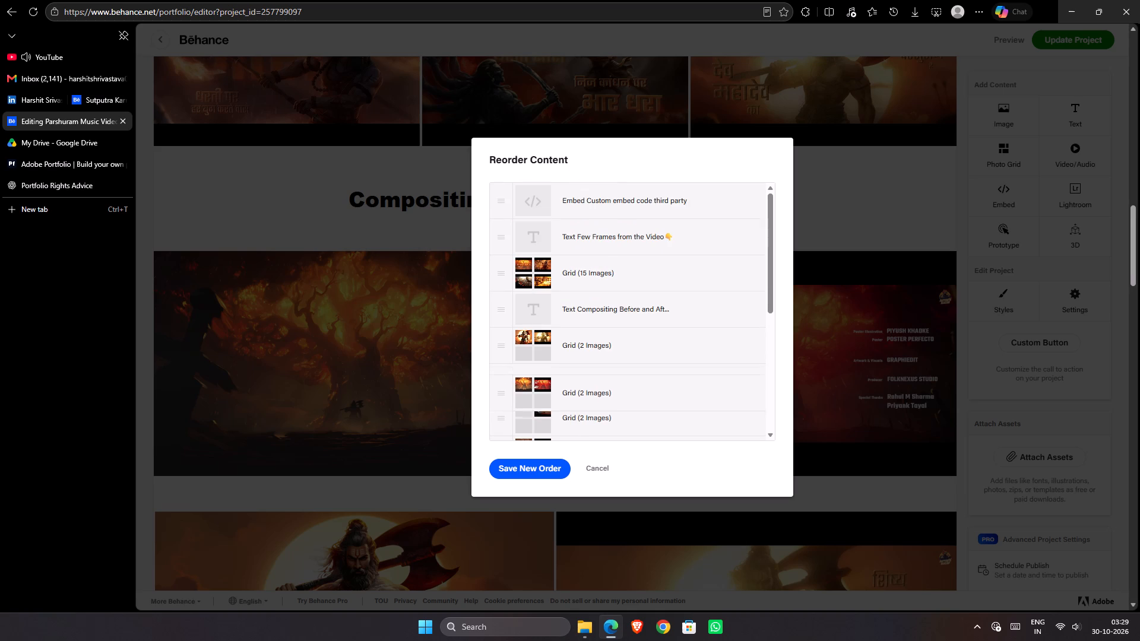
drag(501, 399, 492, 338)
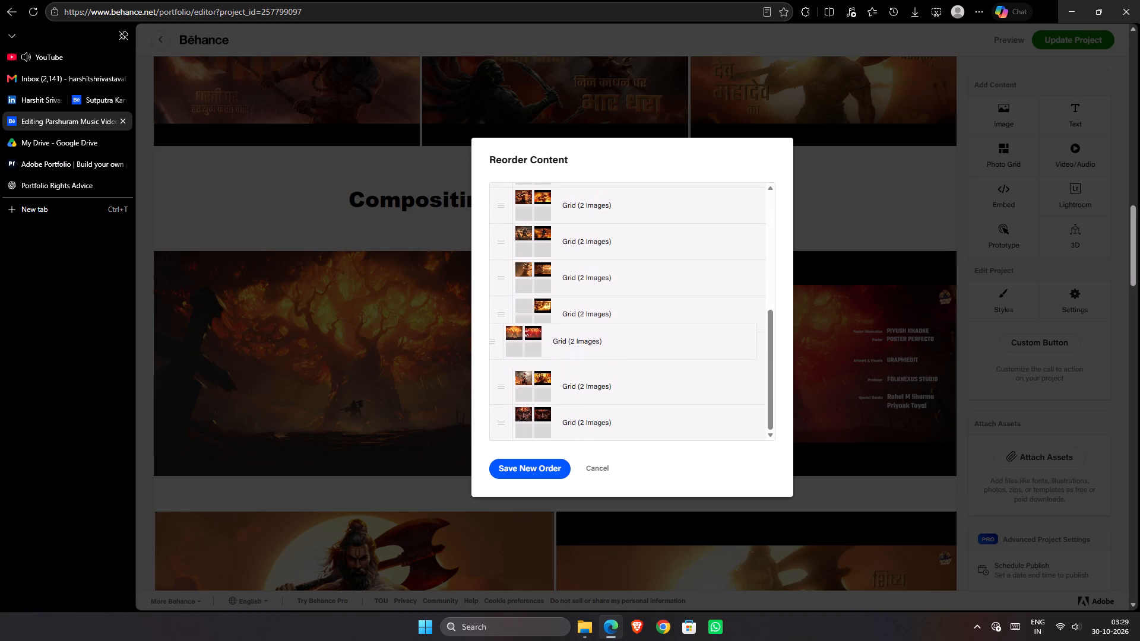
drag(492, 338, 502, 453)
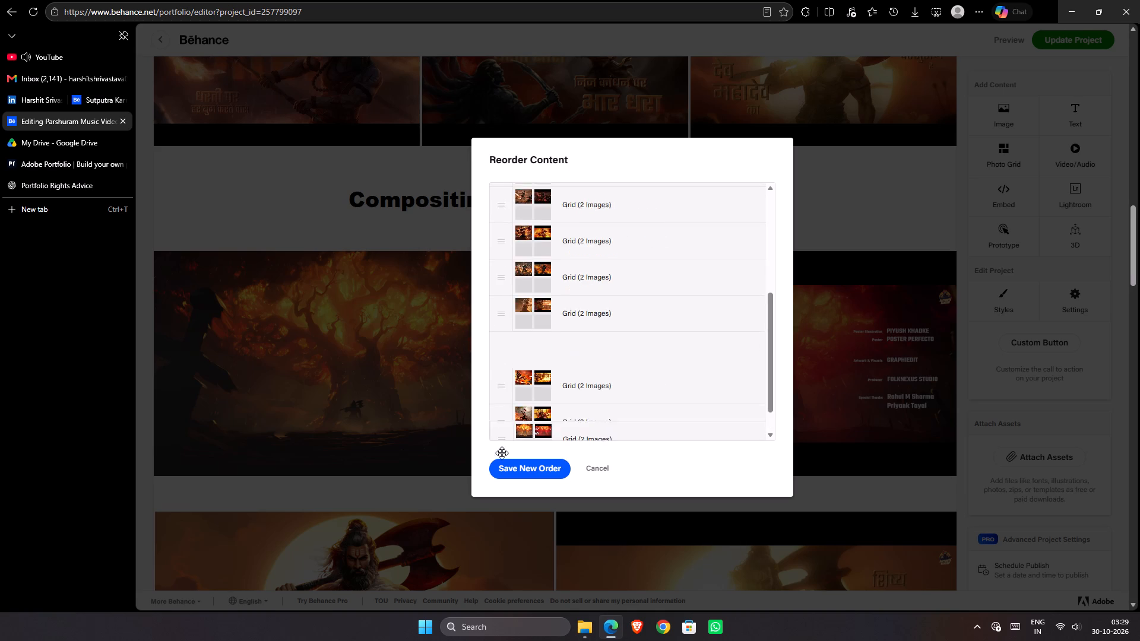
drag(502, 453, 493, 353)
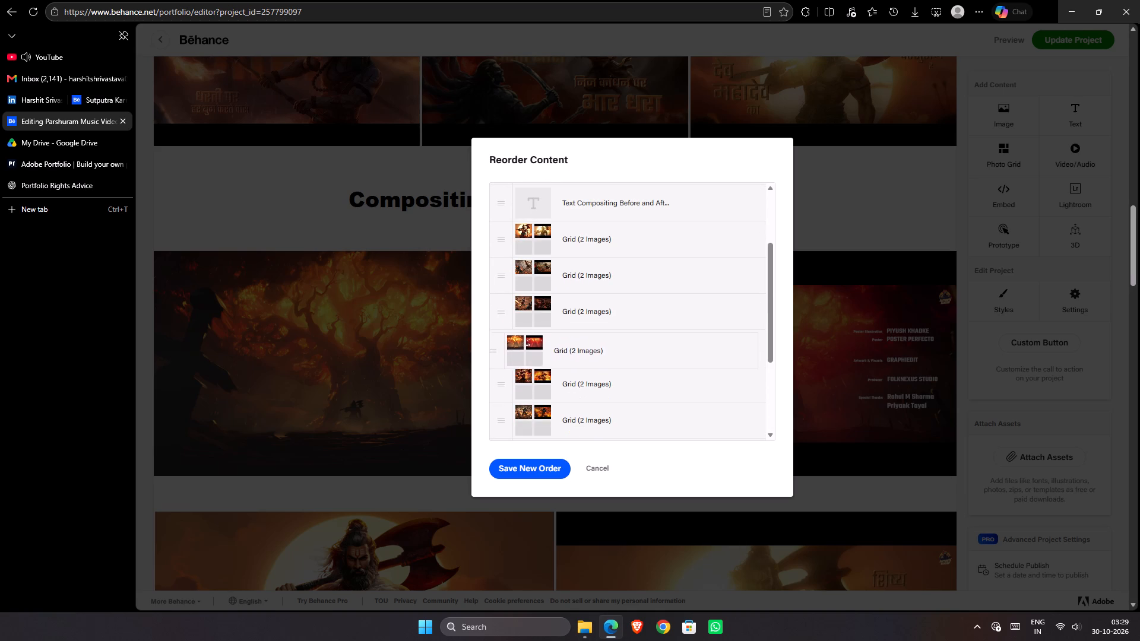
drag(493, 353, 489, 351)
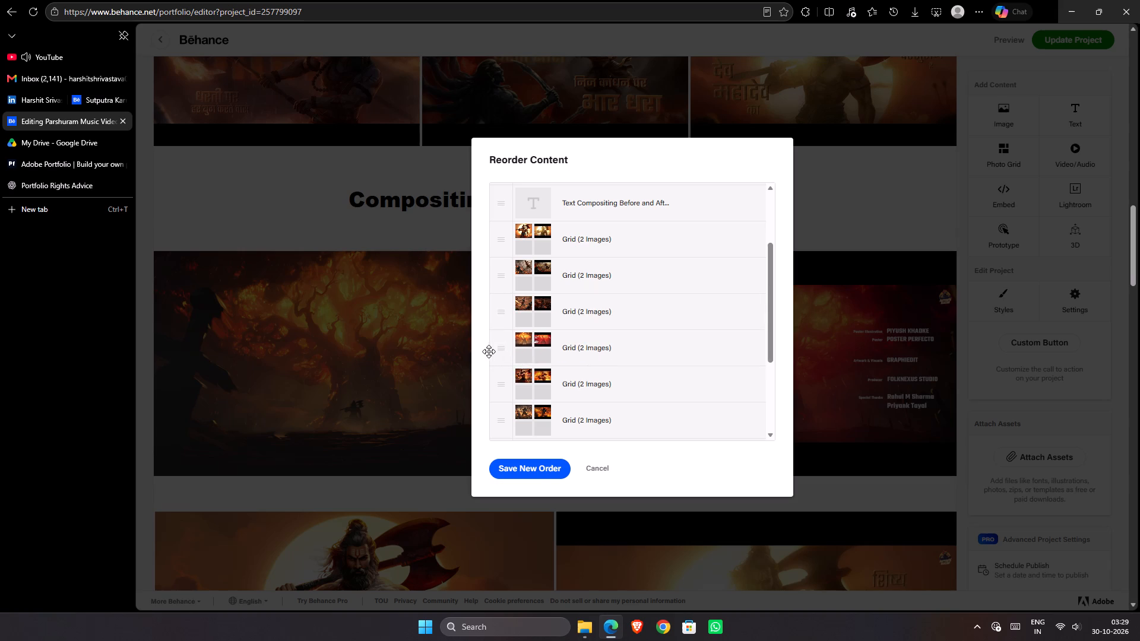
click(533, 469)
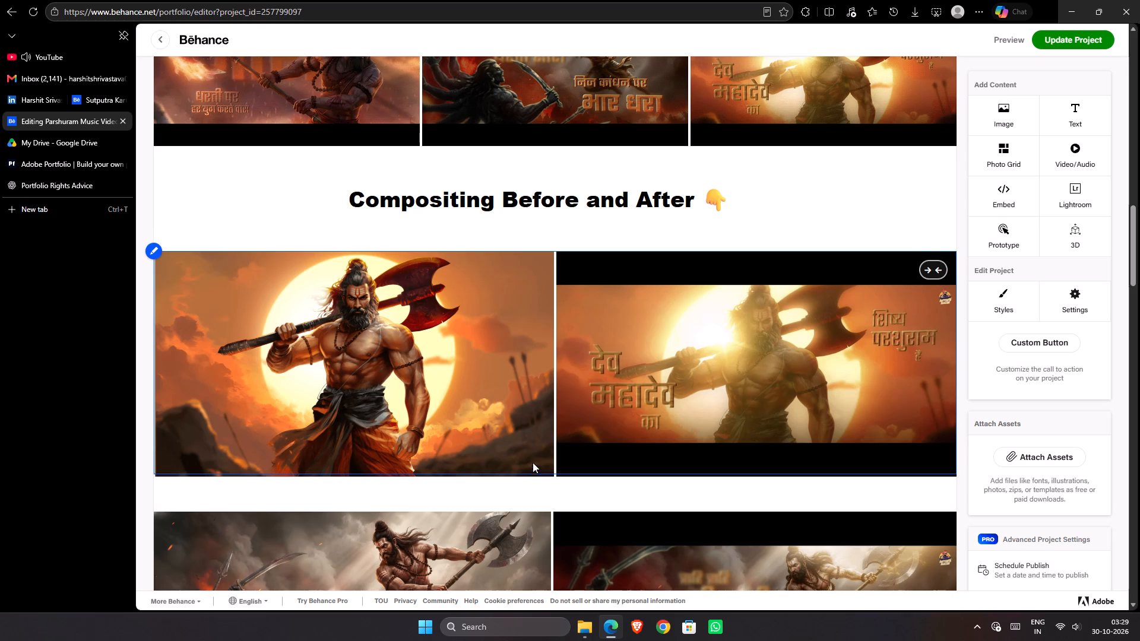
Set the project's background colour to near-black 030303 and save the project styles.
scroll(533, 382, up, 7)
scroll(533, 382, down, 2)
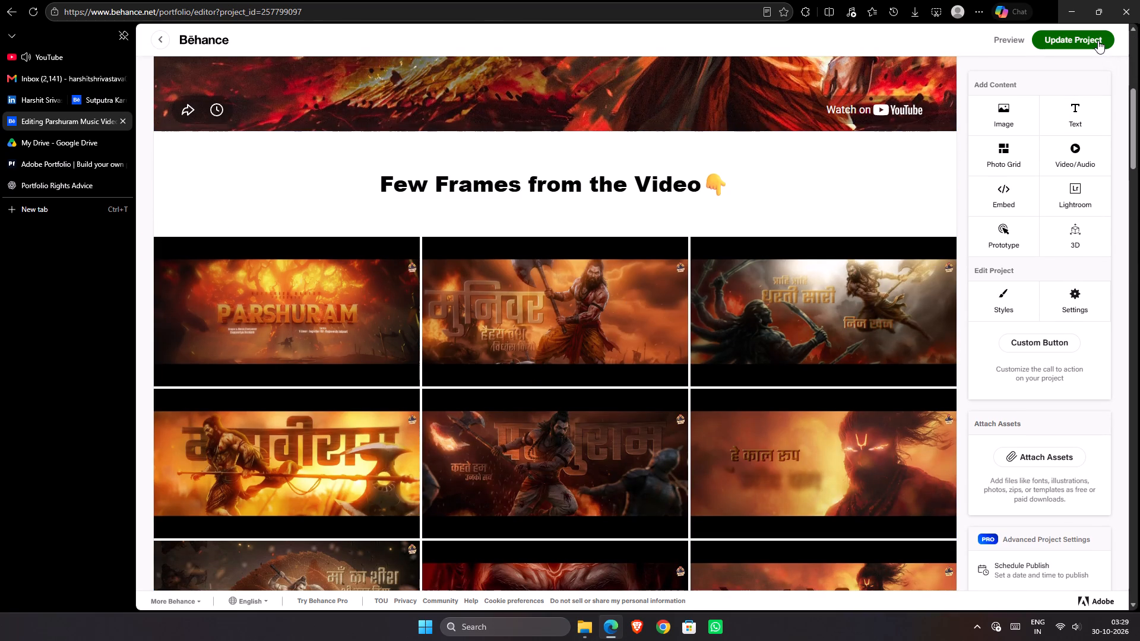
click(1020, 294)
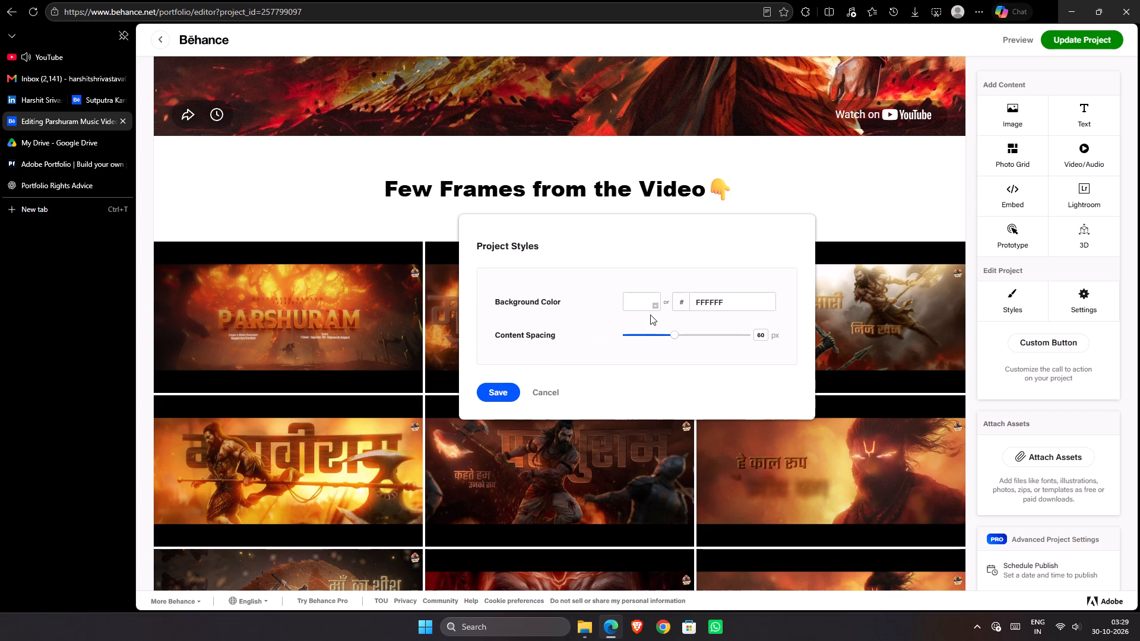
click(653, 305)
drag(658, 377, 645, 376)
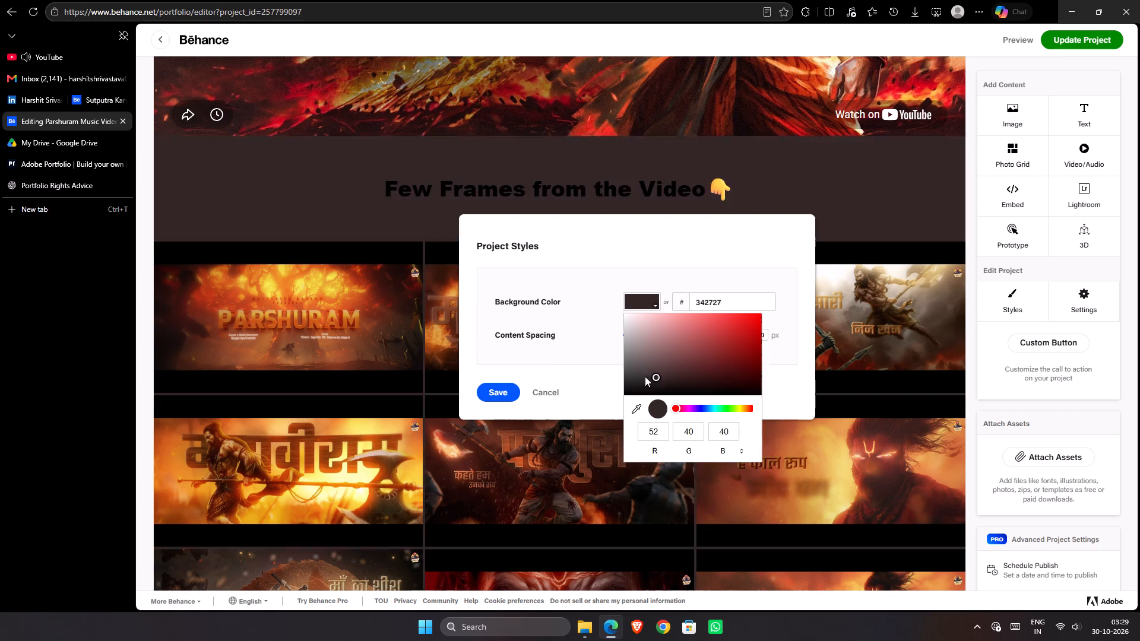
drag(645, 376, 610, 408)
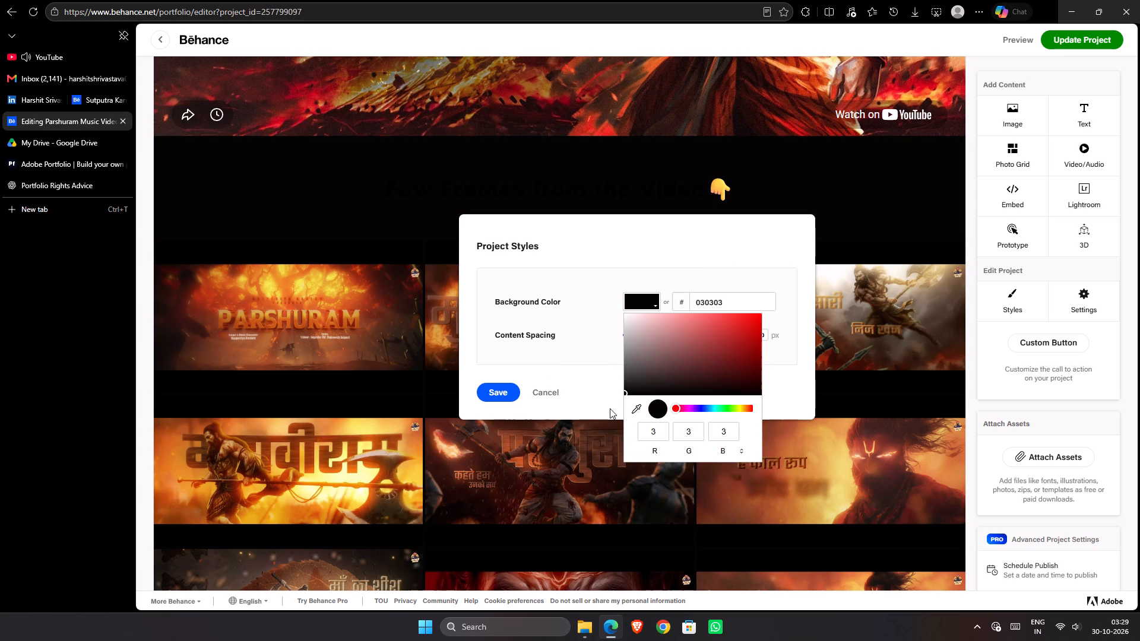
drag(610, 408, 610, 409)
click(486, 394)
Recolour the whole "Few Frames from the Video" heading white.
click(567, 188)
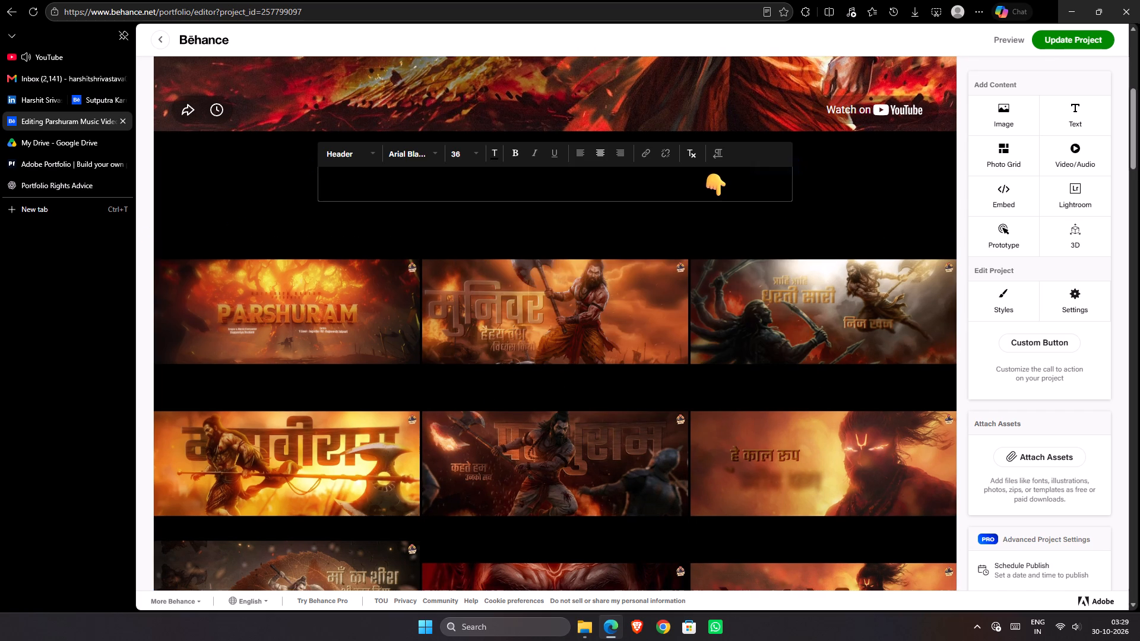
double_click(551, 182)
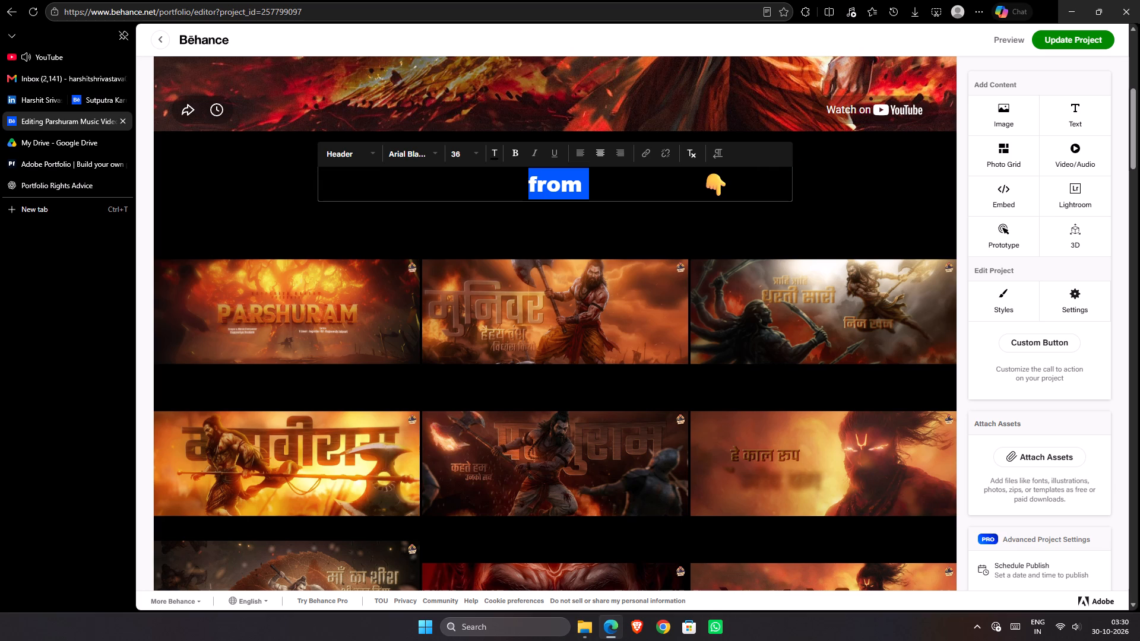
drag(758, 191, 281, 194)
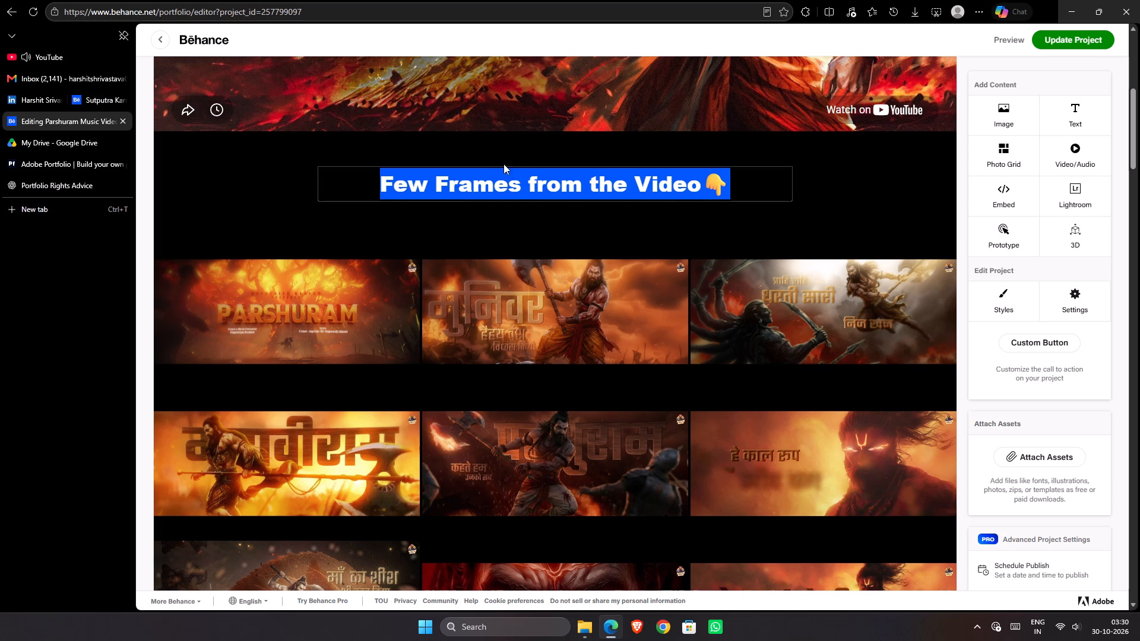
click(497, 152)
drag(538, 144, 496, 100)
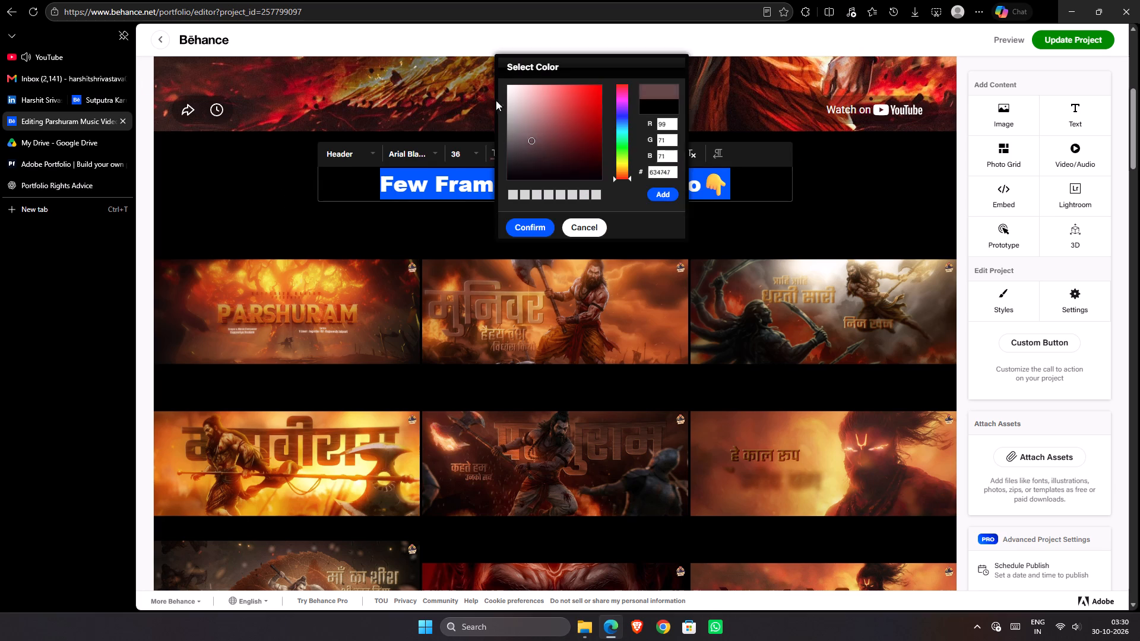
drag(496, 100, 425, 14)
click(533, 333)
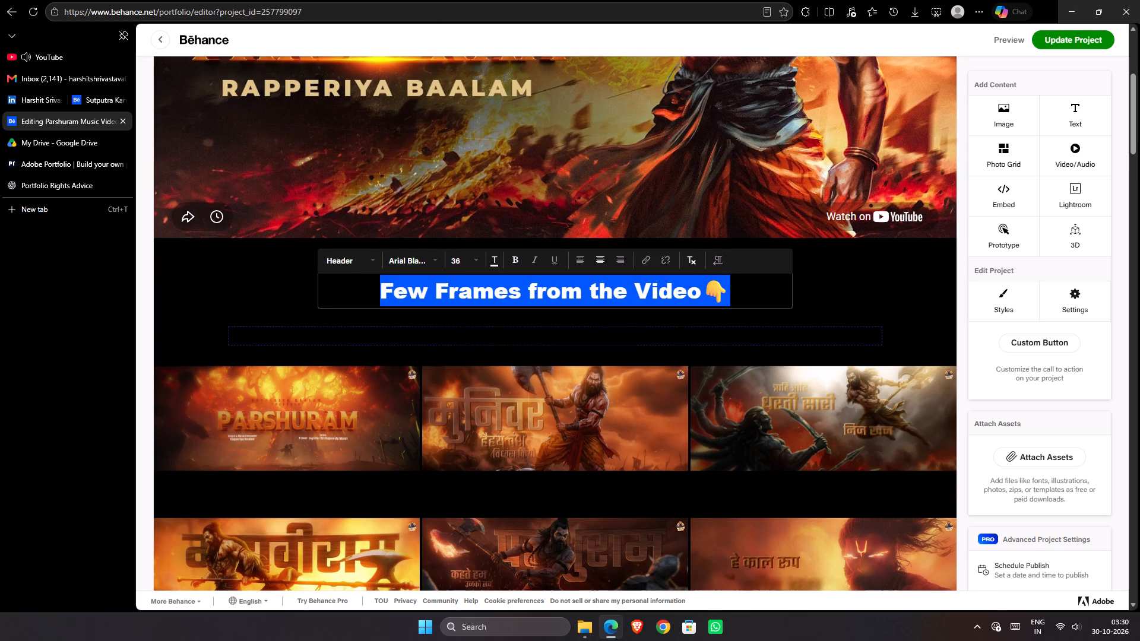
click(859, 298)
Review the project's video frames and before-and-after grids against the black background, down to the last grid and back.
scroll(859, 297, up, 7)
scroll(859, 297, down, 3)
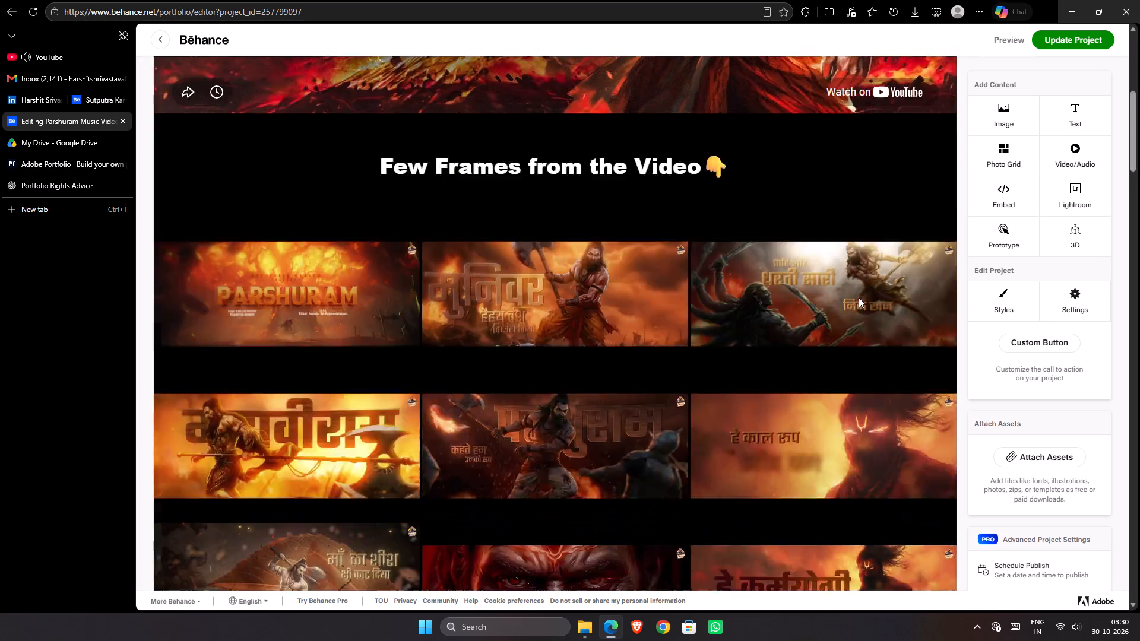
scroll(859, 297, down, 16)
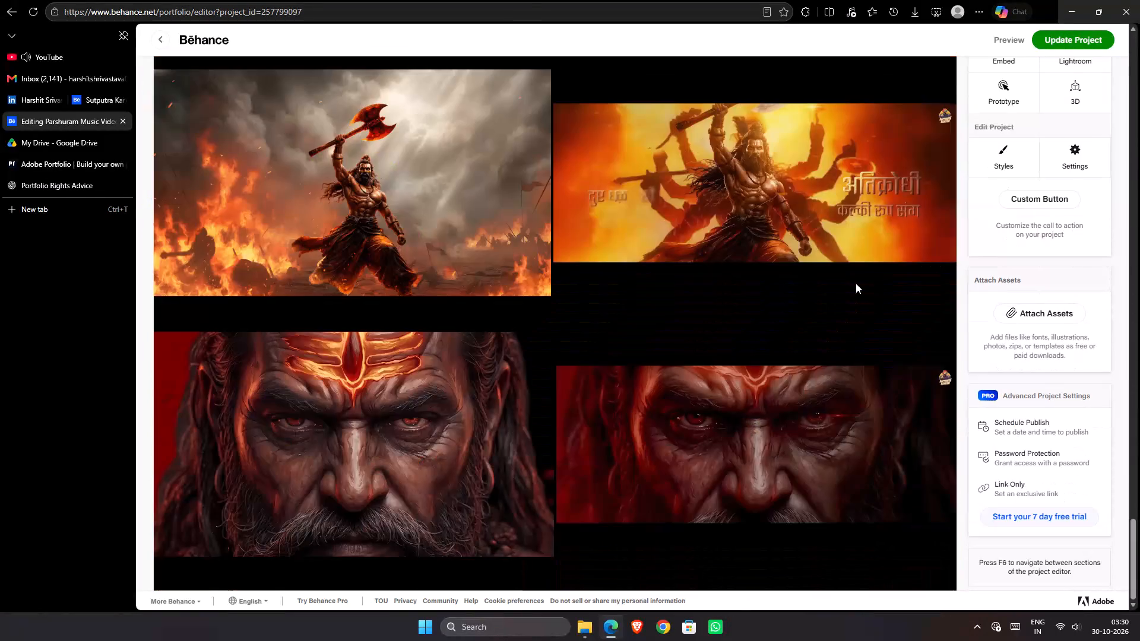
scroll(856, 283, down, 2)
scroll(854, 285, up, 11)
scroll(845, 283, down, 1)
scroll(845, 283, up, 4)
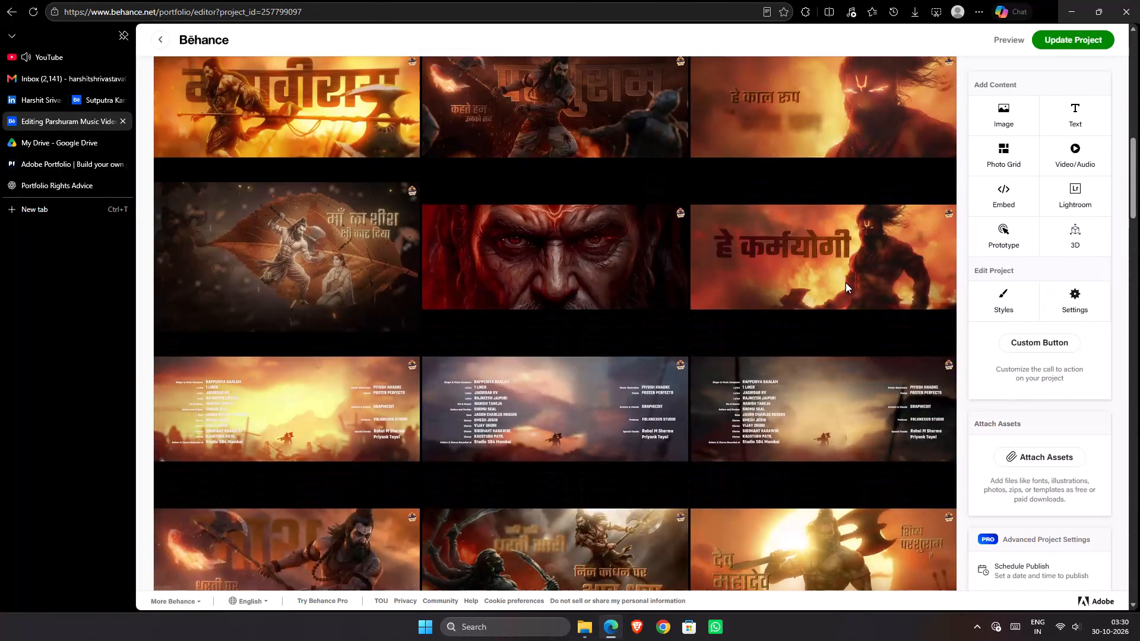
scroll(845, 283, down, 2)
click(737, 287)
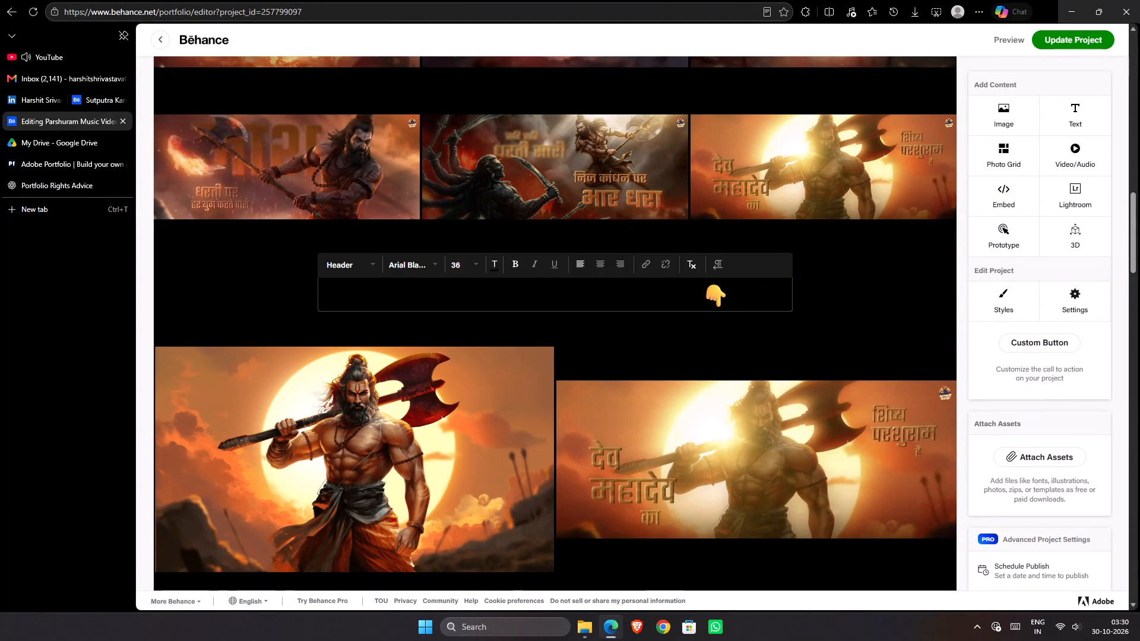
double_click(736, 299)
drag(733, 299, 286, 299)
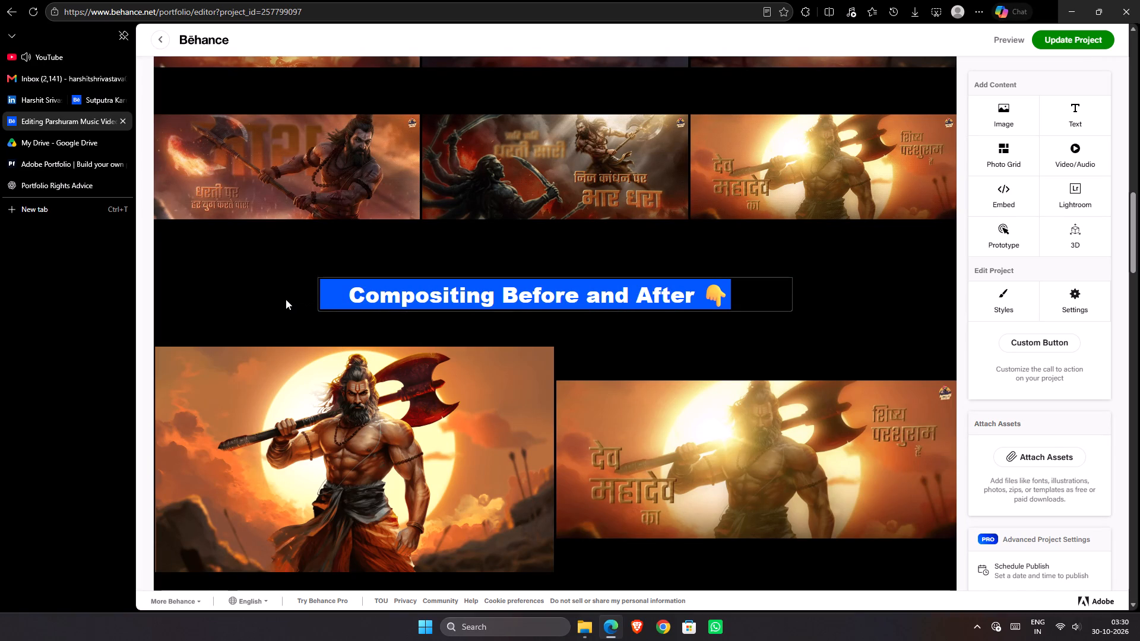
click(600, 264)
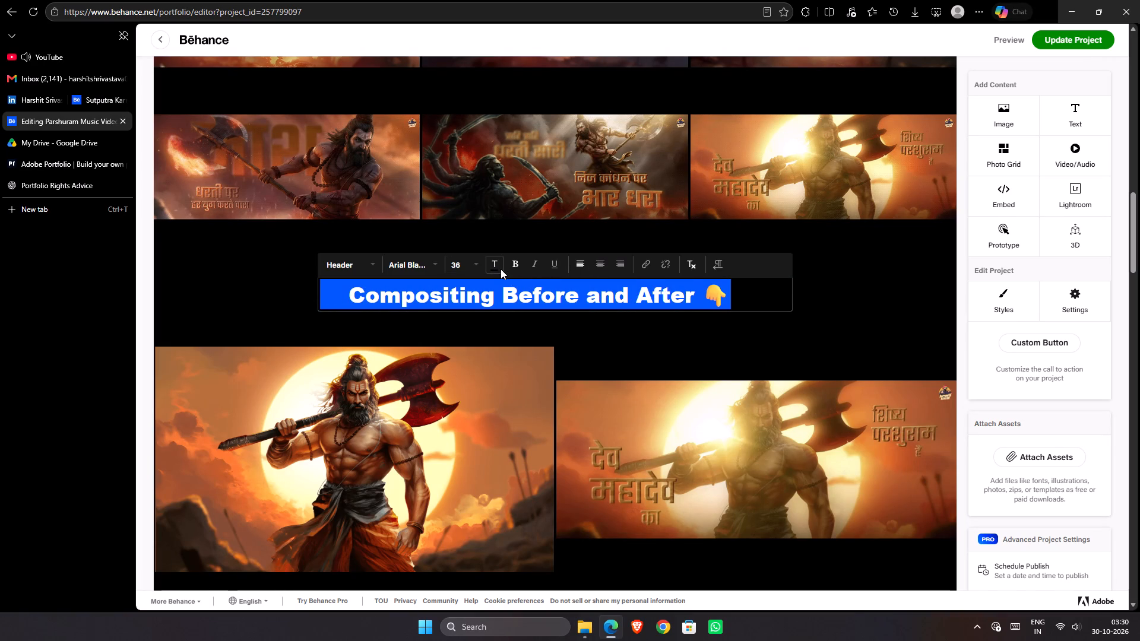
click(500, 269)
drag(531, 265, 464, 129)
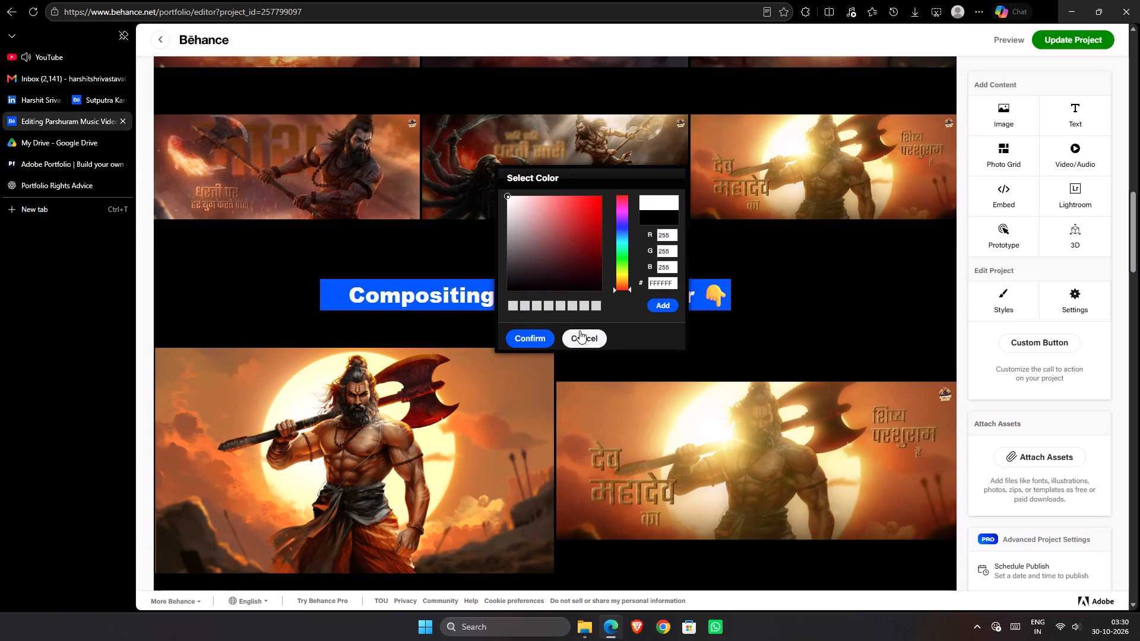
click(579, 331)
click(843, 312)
Recolour the whole "Compositing Before and After" heading white, FFFFFF.
click(746, 298)
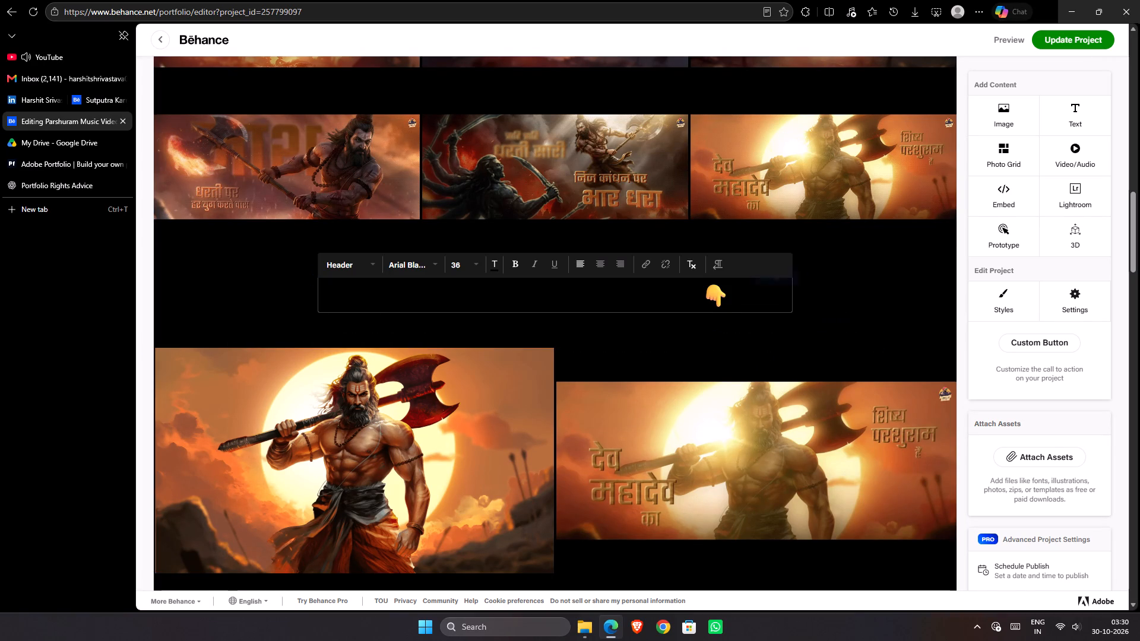
drag(746, 298, 307, 293)
click(496, 270)
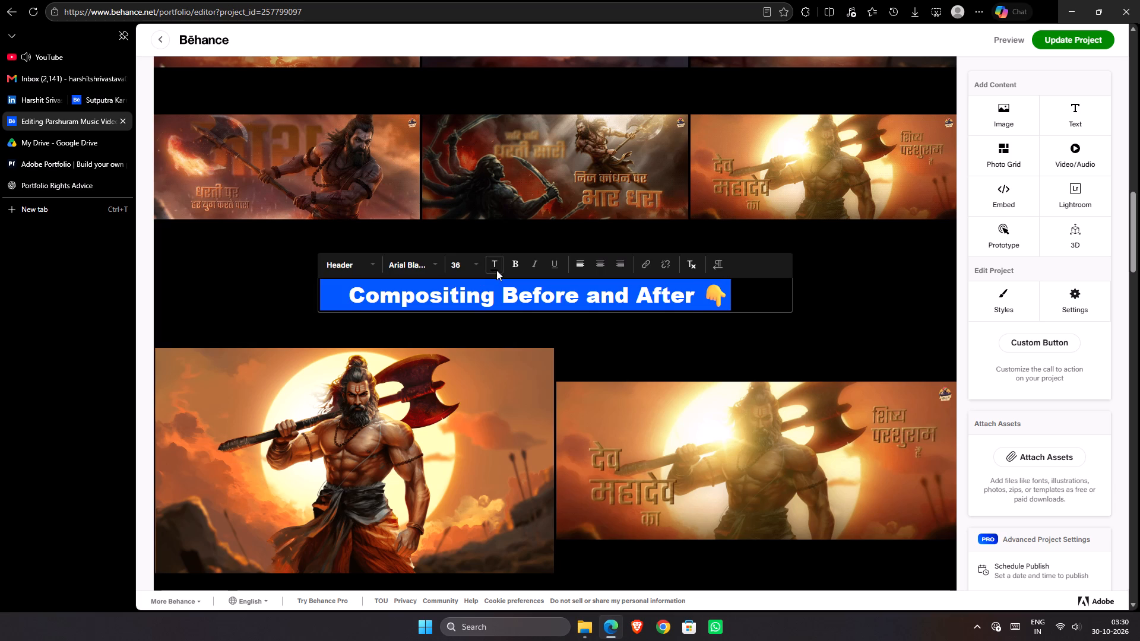
drag(531, 282, 474, 99)
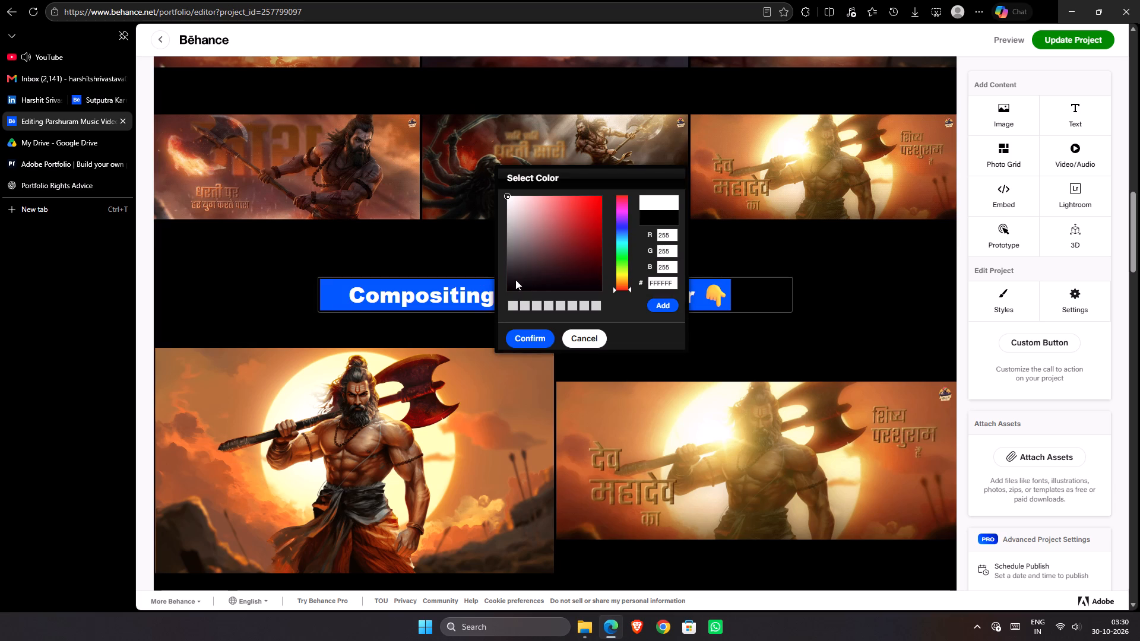
click(528, 335)
click(812, 293)
Update the Parshuram project with the restyled page and leave the editor for the profile.
scroll(812, 293, up, 12)
click(1078, 31)
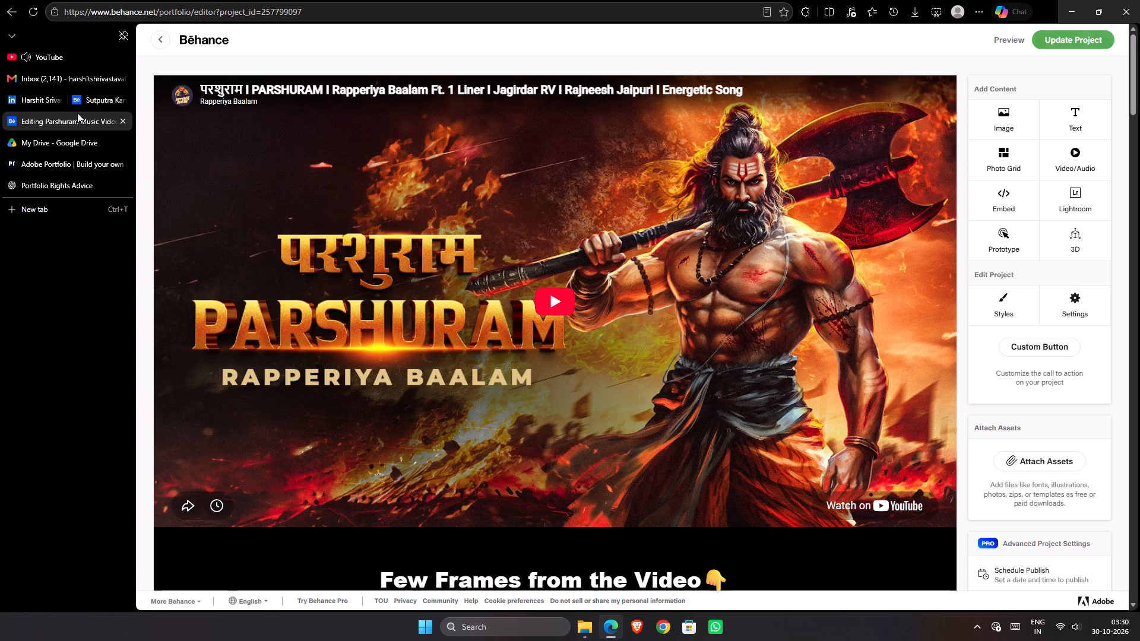
click(163, 45)
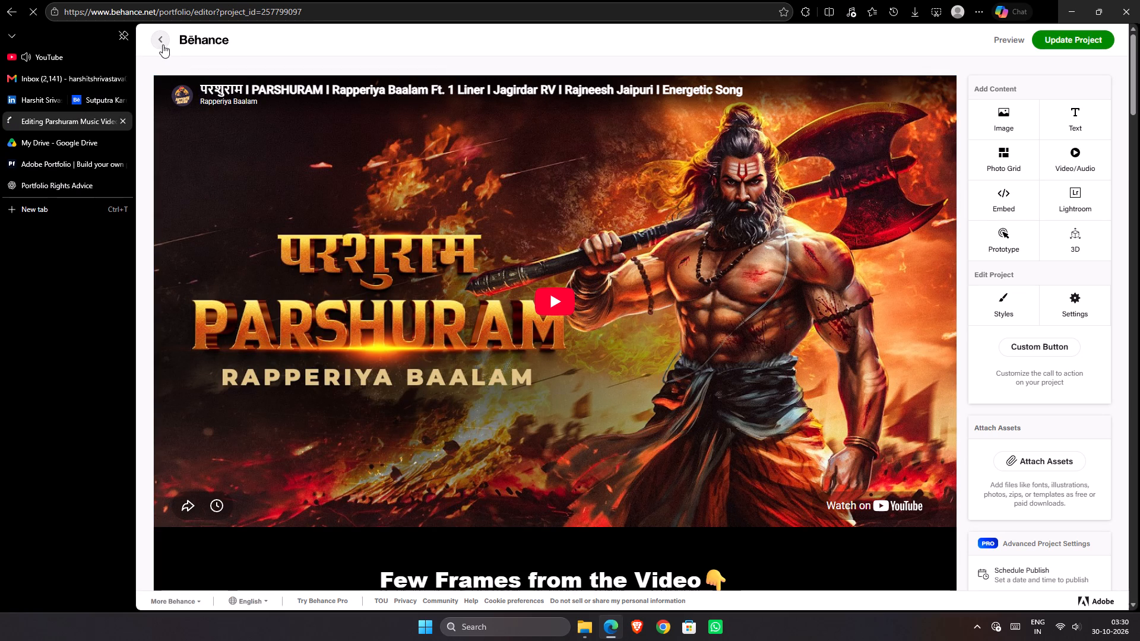
Open the published Parshuram Music Video project, examine its headings, frames and before-and-after grids on the black background, and close it.
scroll(607, 447, down, 1)
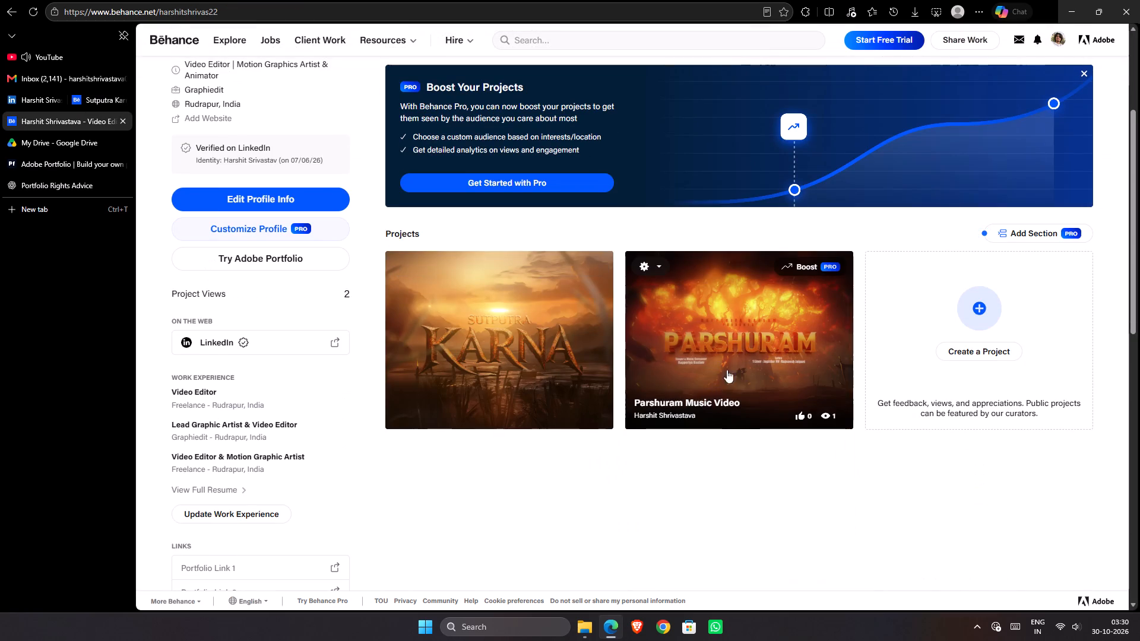
click(738, 330)
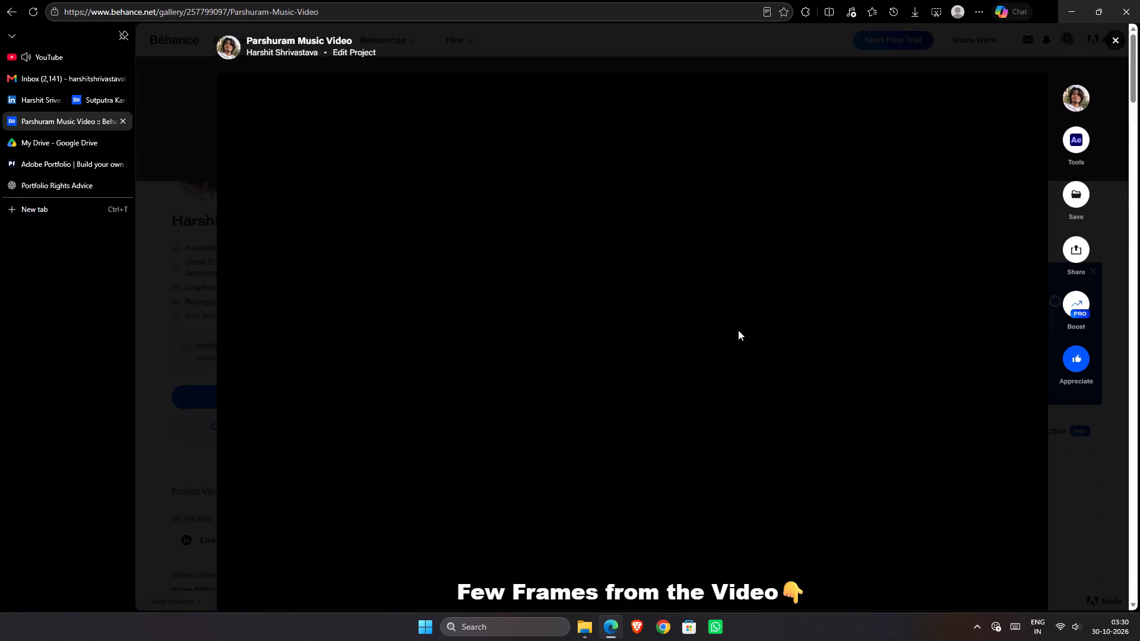
scroll(738, 329, down, 3)
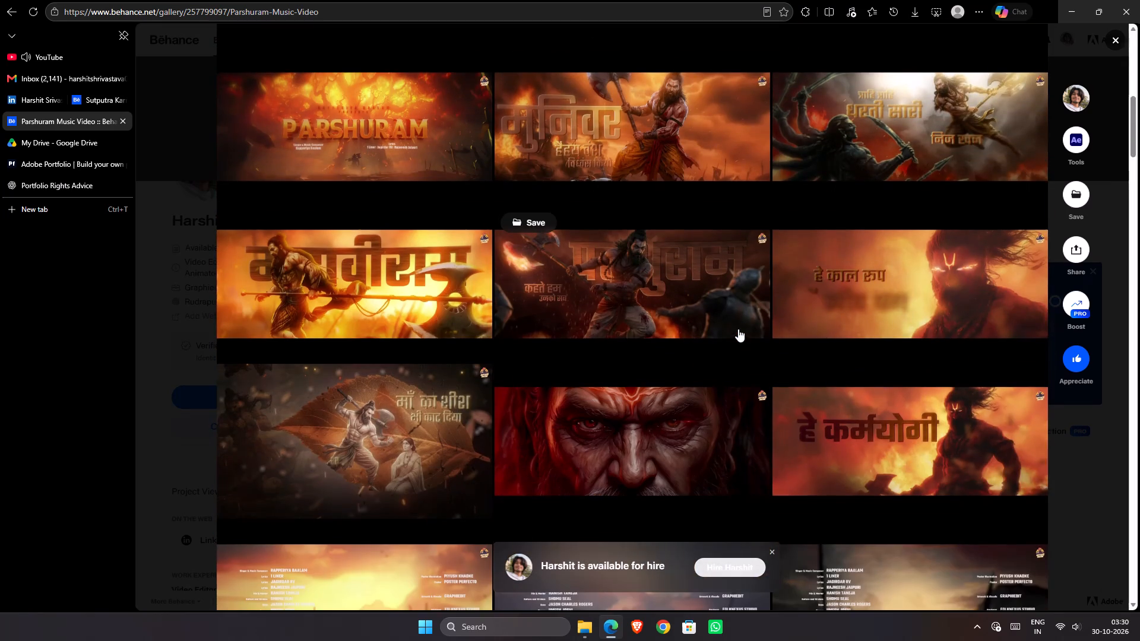
scroll(738, 329, down, 3)
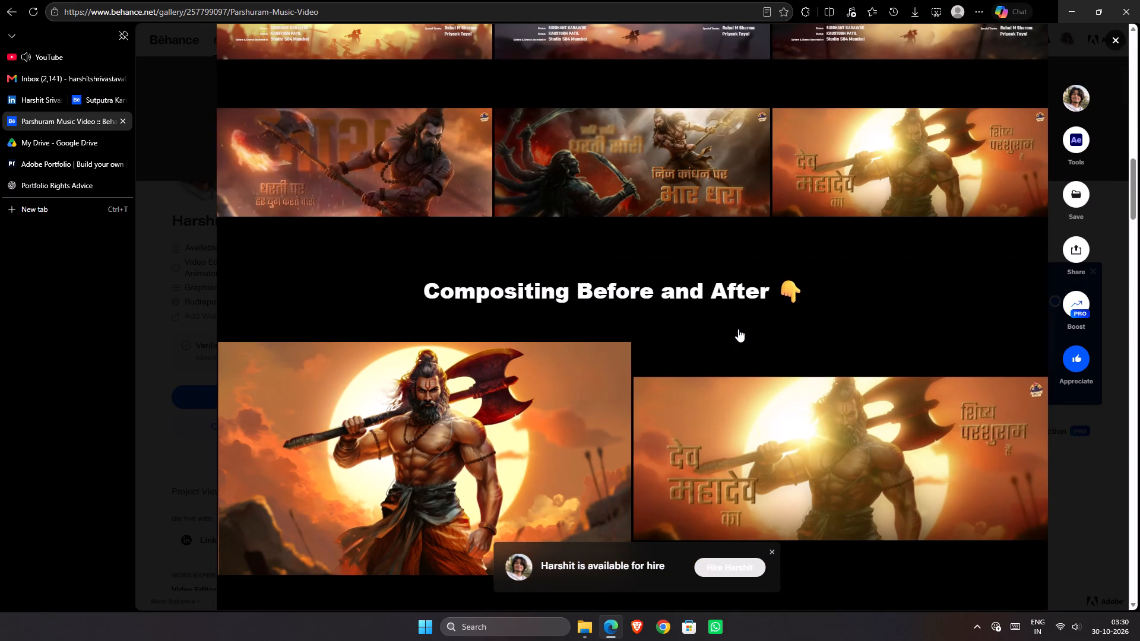
scroll(738, 329, down, 2)
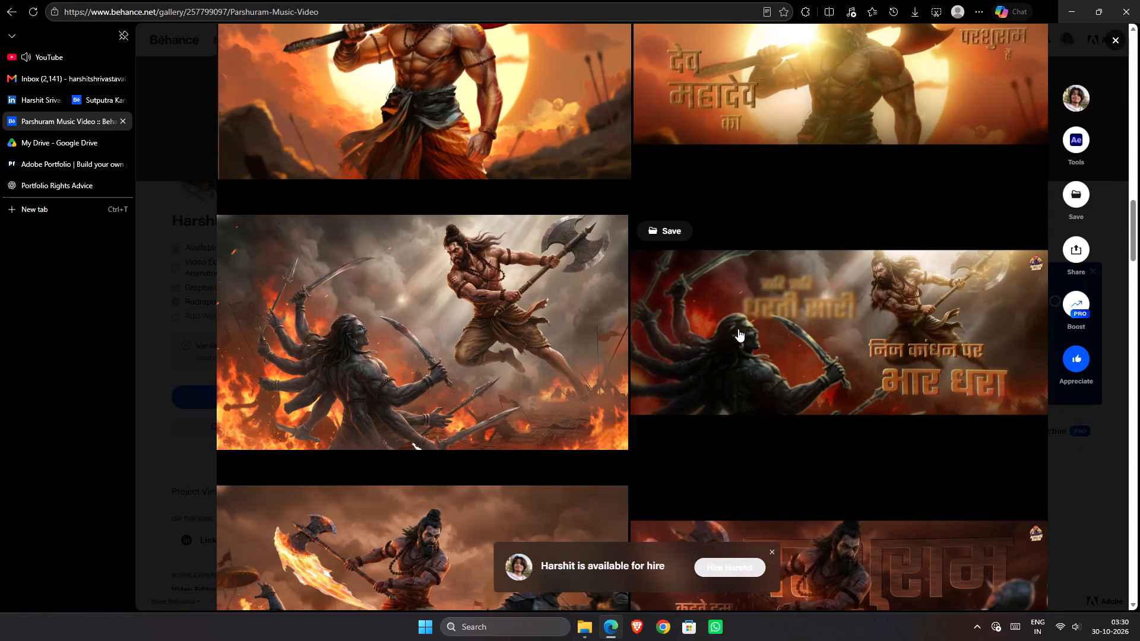
scroll(738, 329, down, 5)
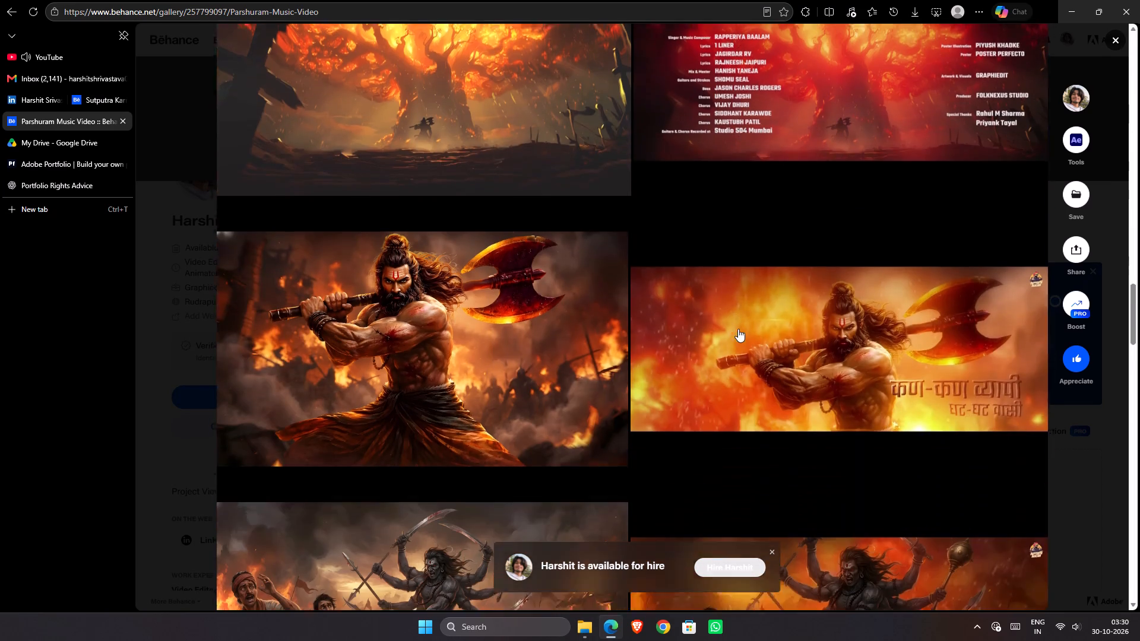
click(1081, 450)
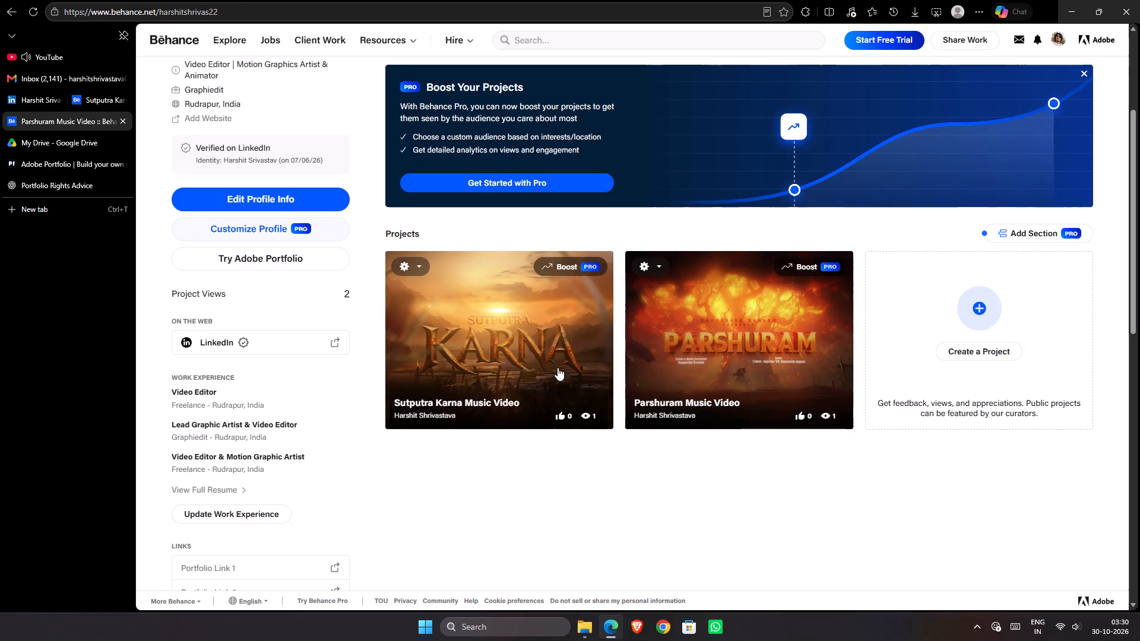
View the Sutputra Karna Music Video project briefly, close it, and open it for editing.
click(514, 351)
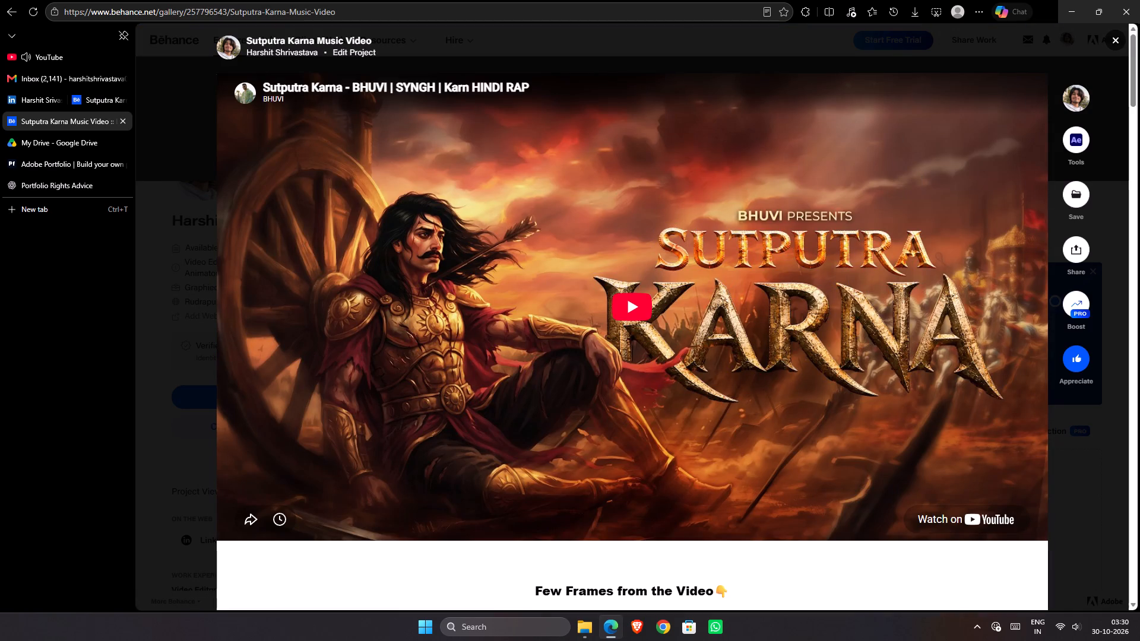
click(1122, 44)
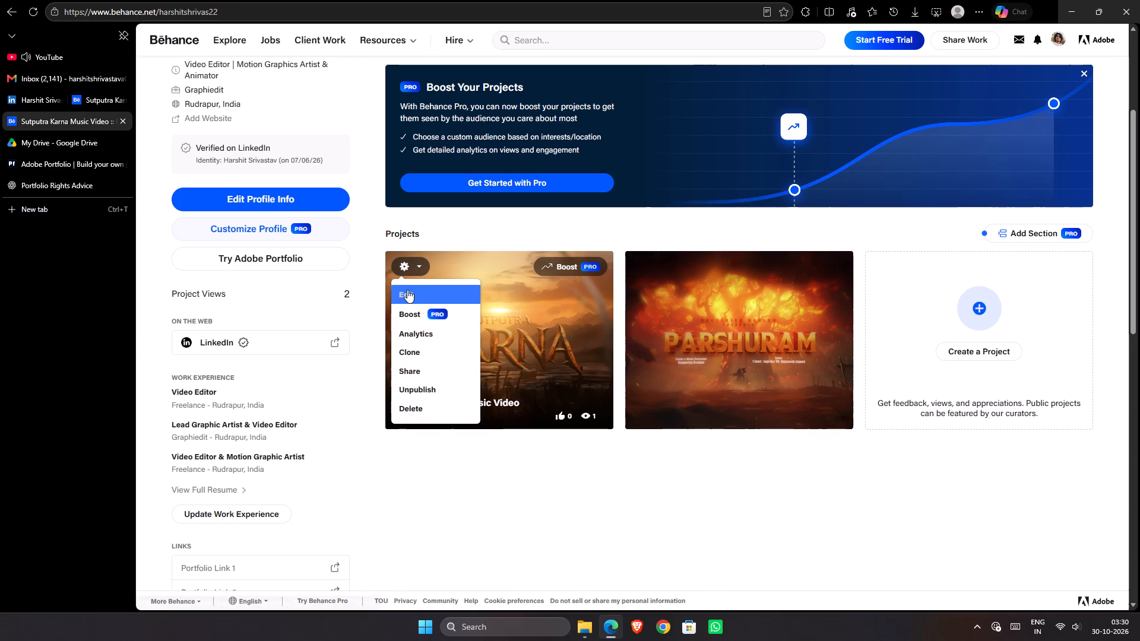
click(407, 290)
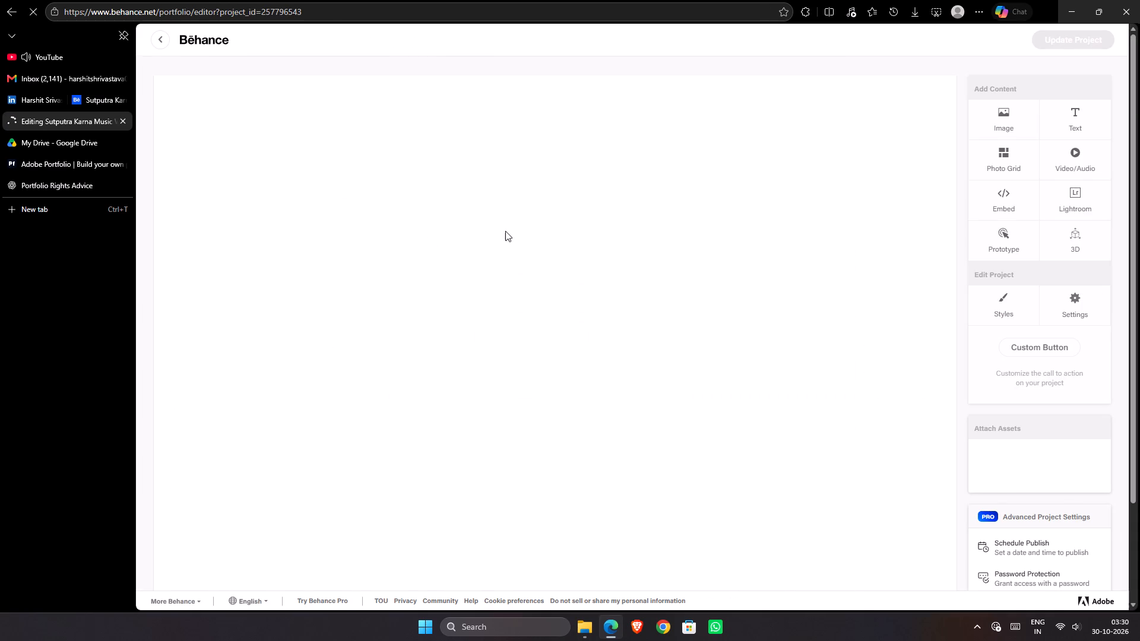
Format the "Few Frames from the Video" heading in the Karna project as Header style at size 30.
scroll(523, 276, down, 2)
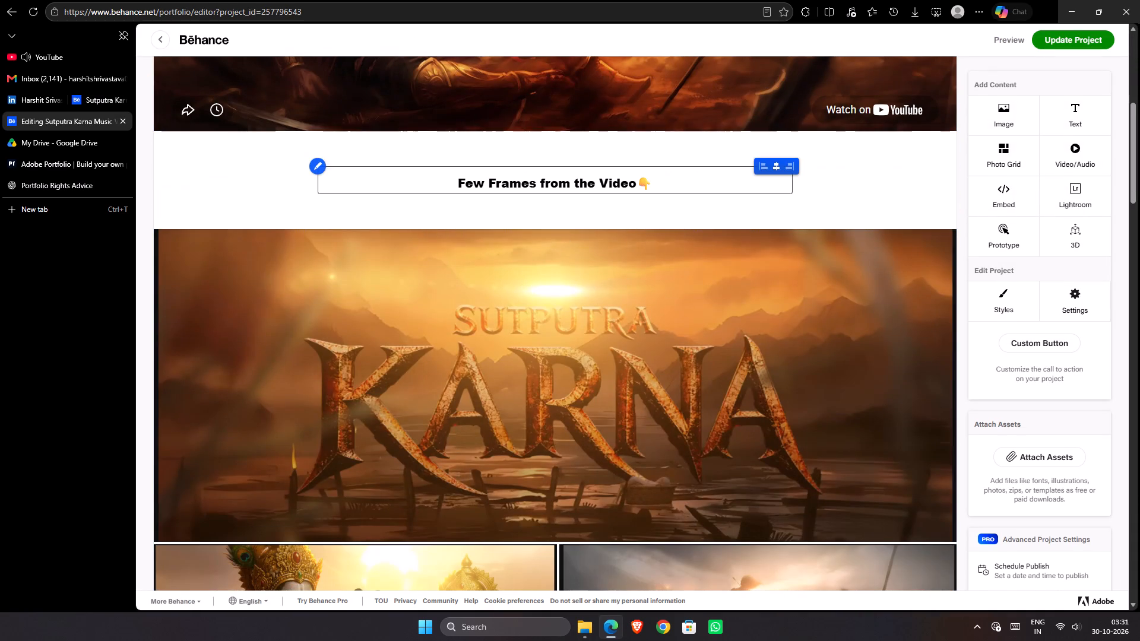
click(581, 169)
click(355, 154)
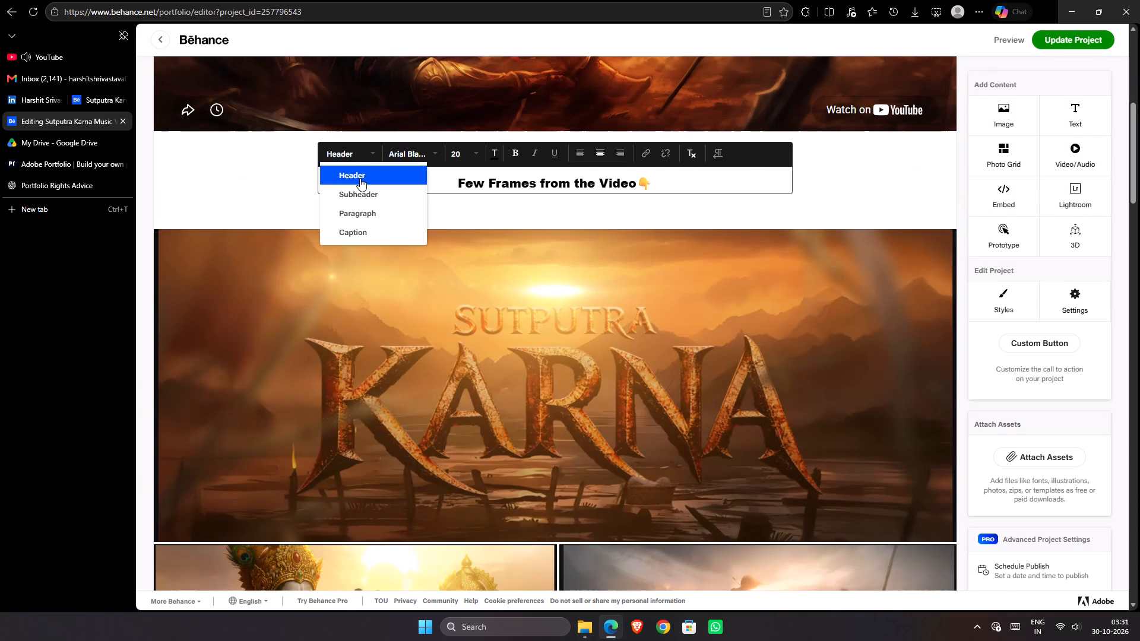
click(360, 178)
drag(664, 177, 353, 184)
click(369, 157)
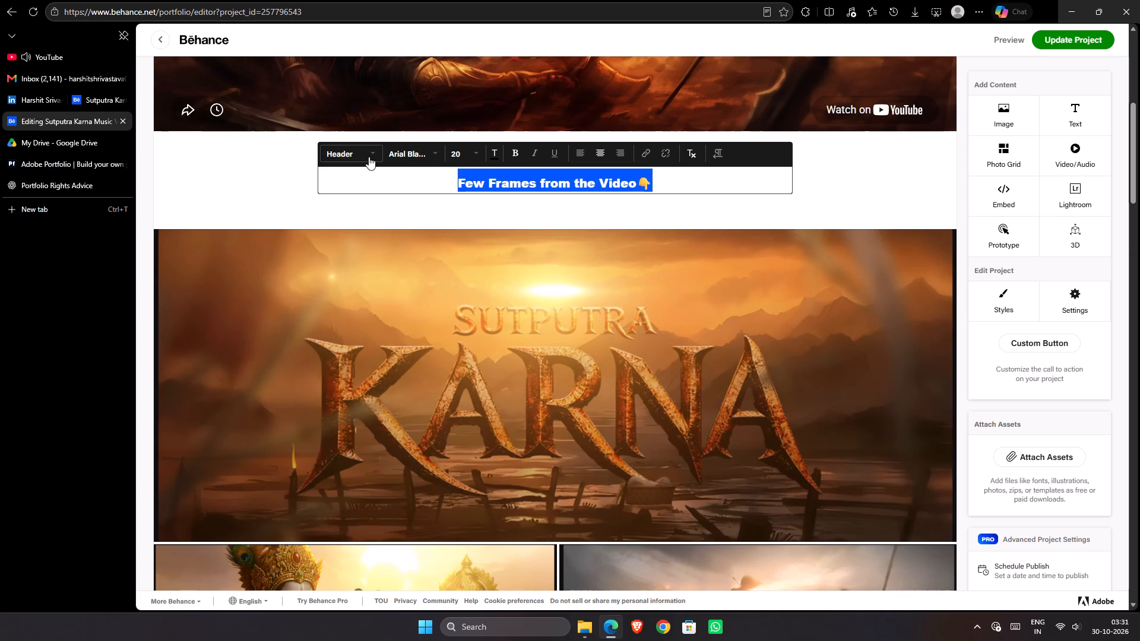
click(360, 203)
click(357, 162)
click(360, 155)
click(357, 177)
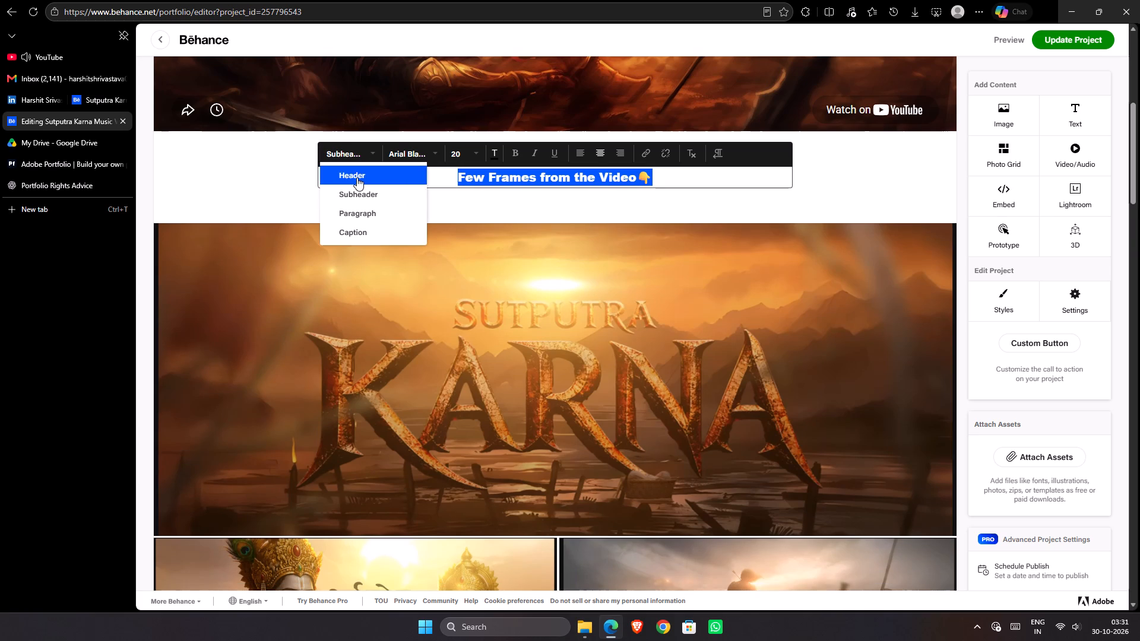
click(466, 152)
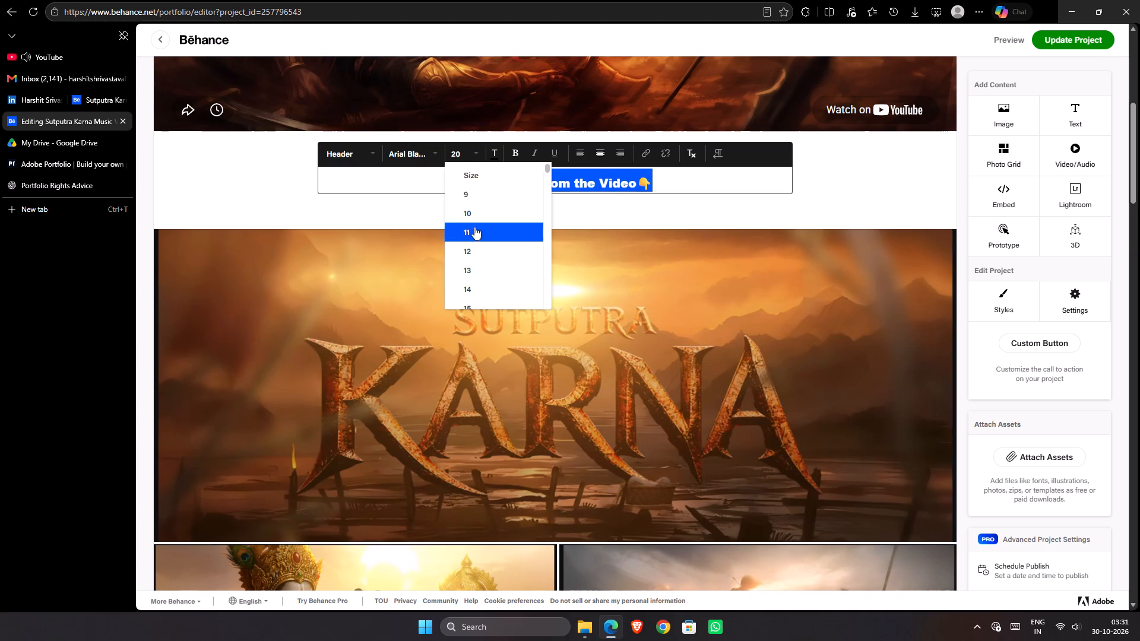
scroll(478, 251, down, 2)
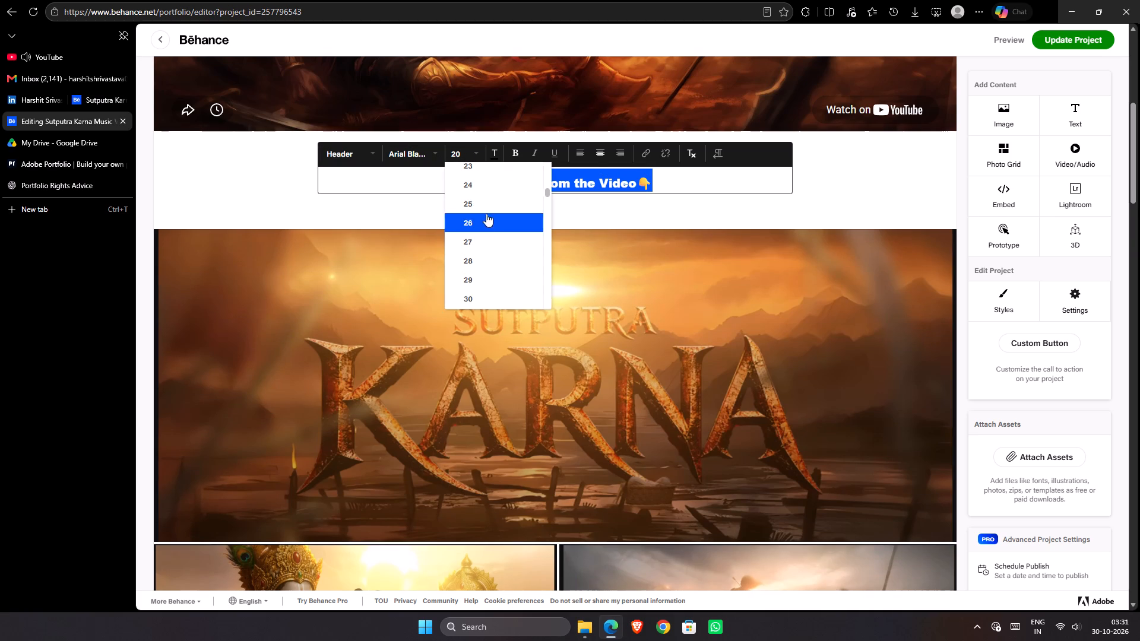
click(482, 291)
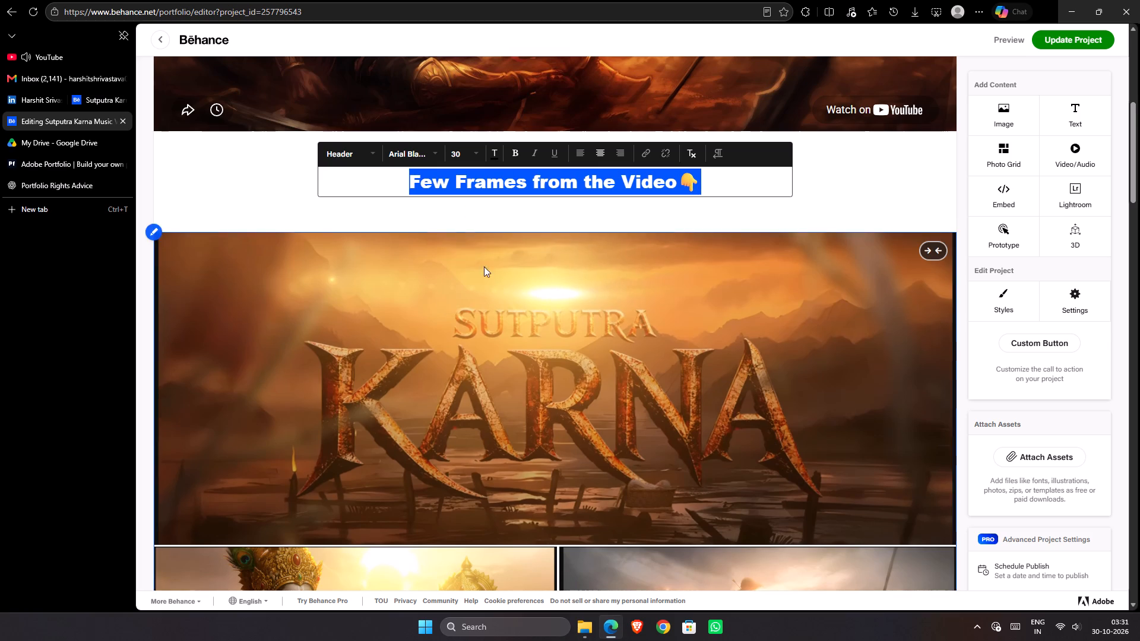
Recolour the whole "Few Frames from the Video" heading white, FFFFFF.
click(493, 152)
drag(528, 169, 468, 12)
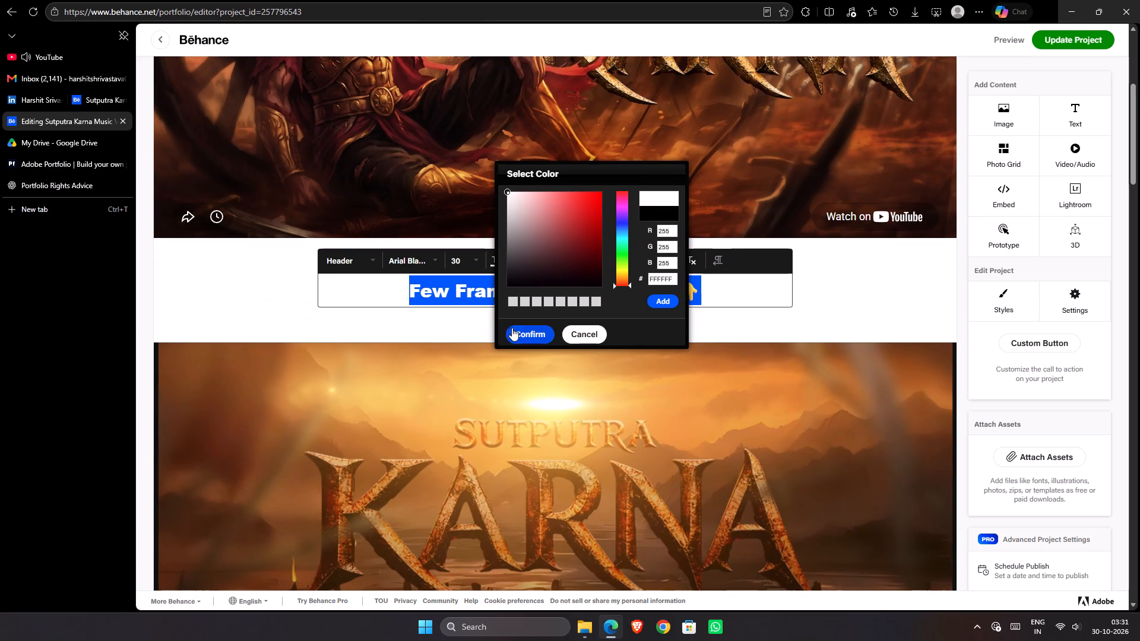
click(518, 328)
click(834, 304)
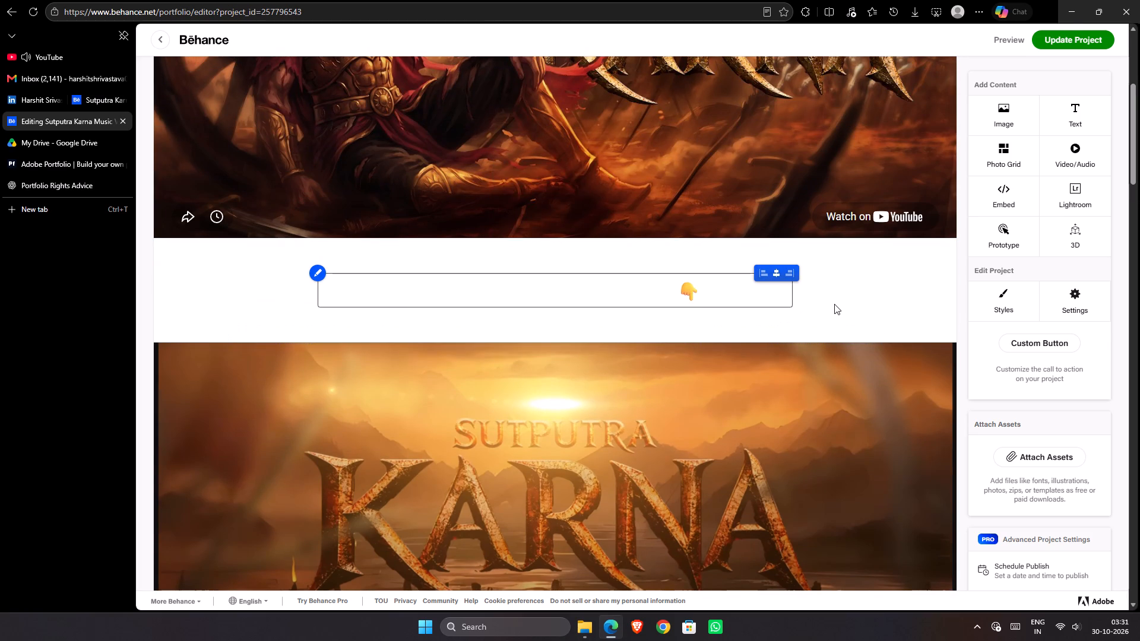
Set the Karna project's background colour to black and save the project styles.
scroll(834, 304, down, 4)
click(1009, 291)
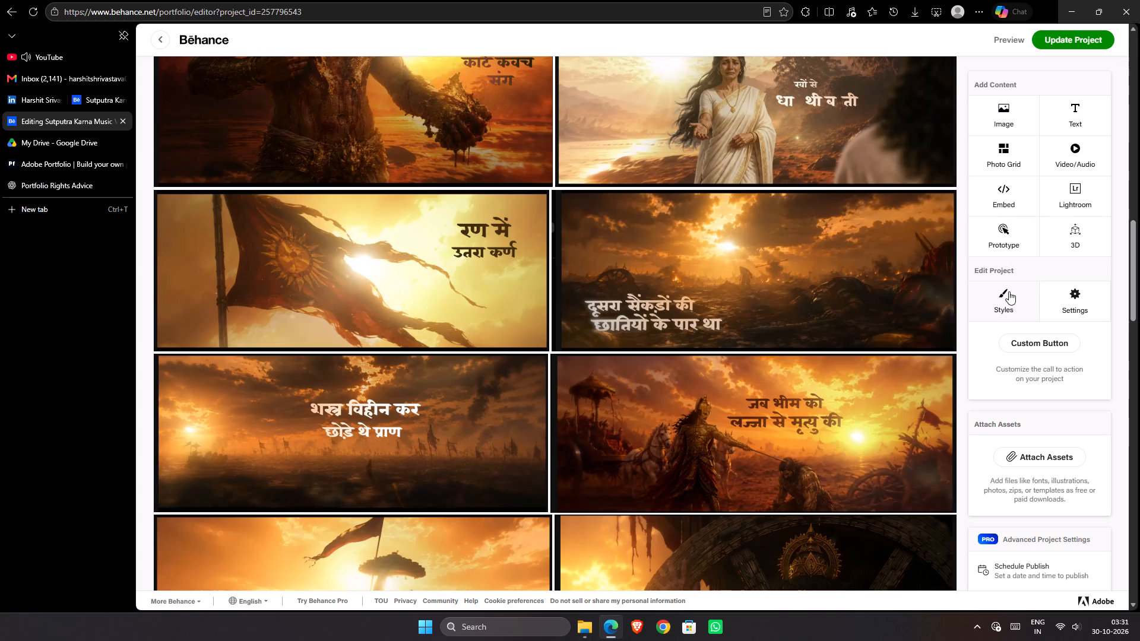
click(638, 296)
drag(650, 349, 540, 440)
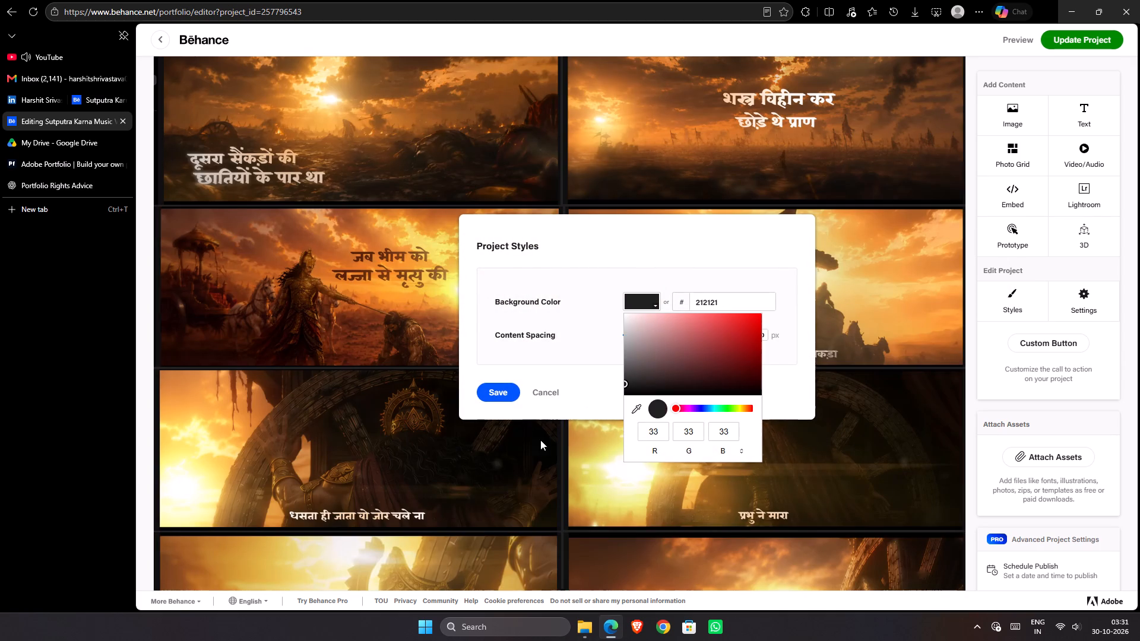
drag(540, 440, 530, 450)
click(501, 390)
Format the Karna project's "Compositing Before and After" heading as Header style at size 36.
scroll(643, 322, down, 1)
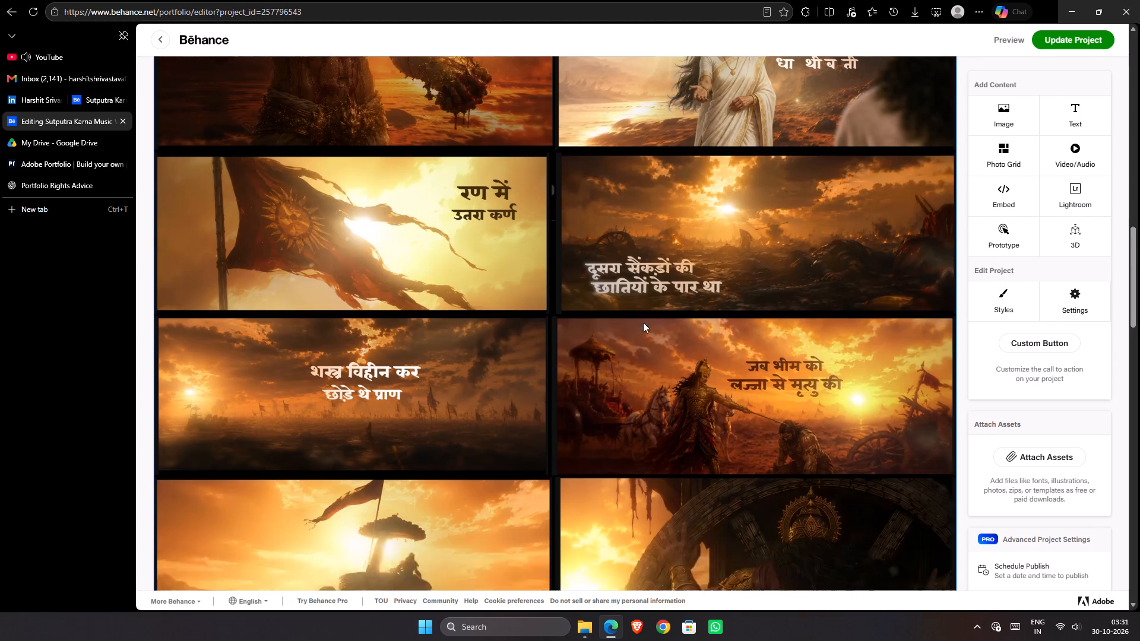
scroll(643, 322, down, 3)
click(650, 261)
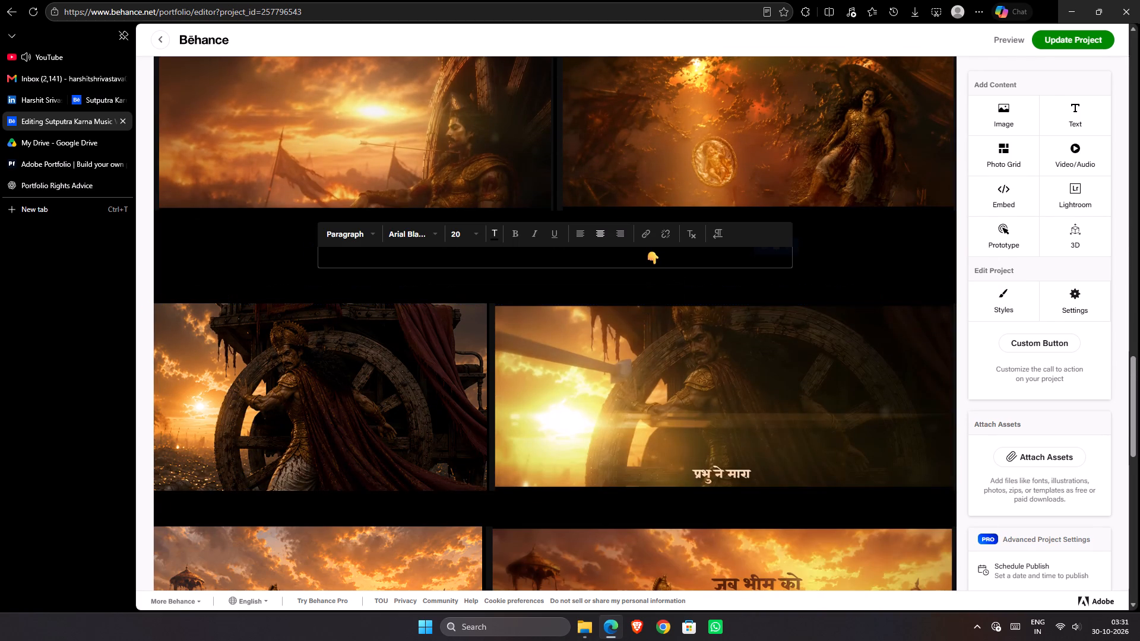
drag(664, 256, 365, 259)
click(362, 235)
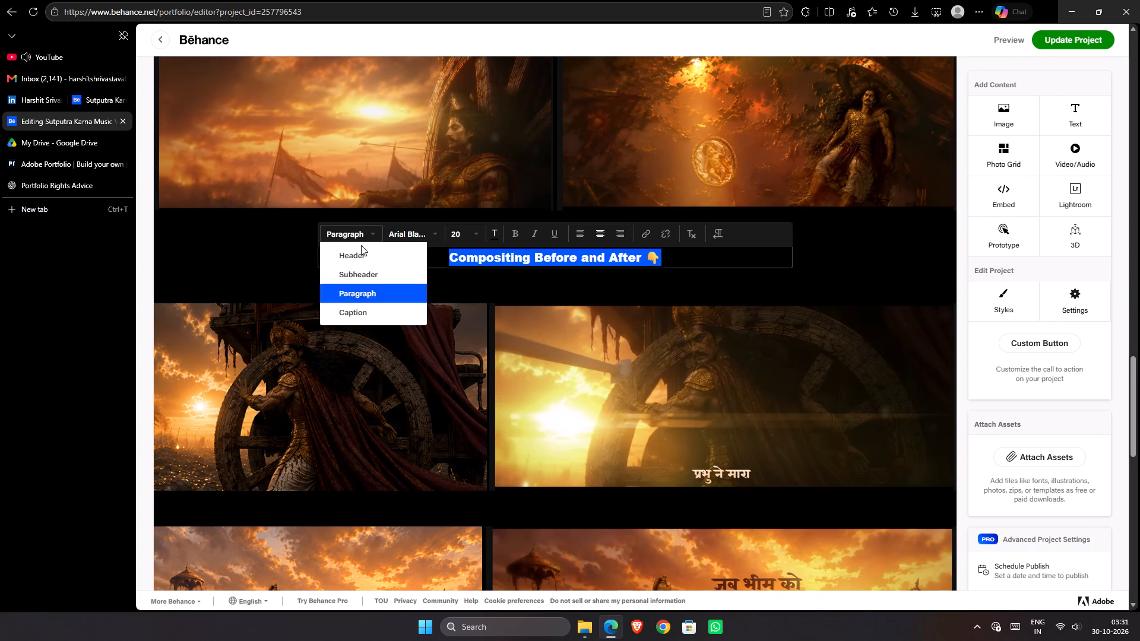
click(361, 258)
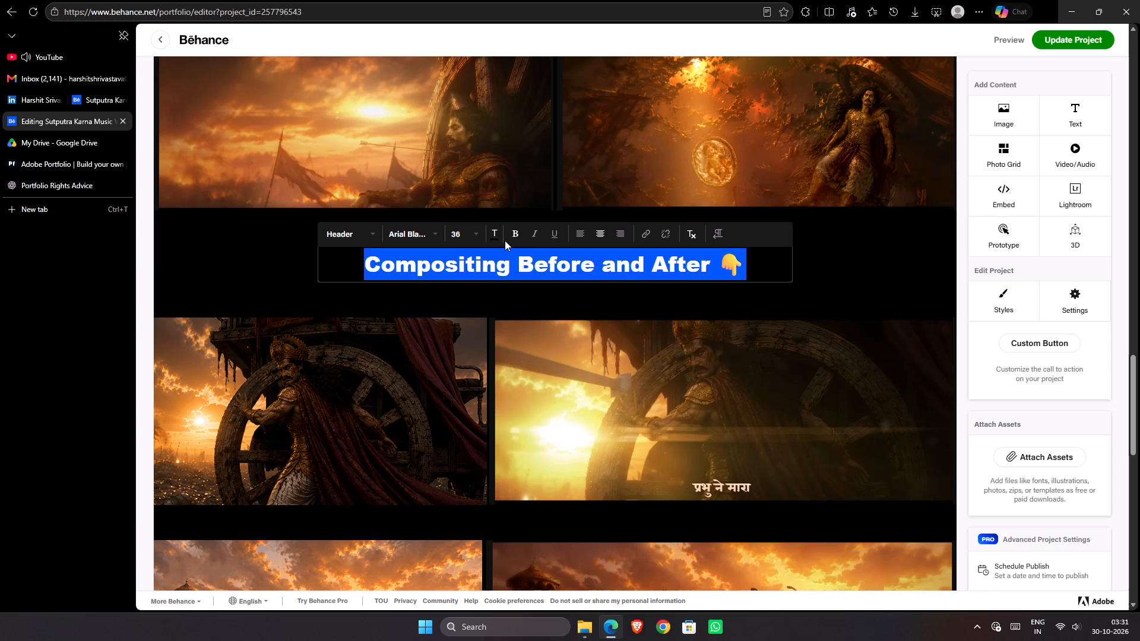
Recolour the "Compositing Before and After" heading white, FFFFFF.
click(500, 234)
drag(521, 236, 480, 100)
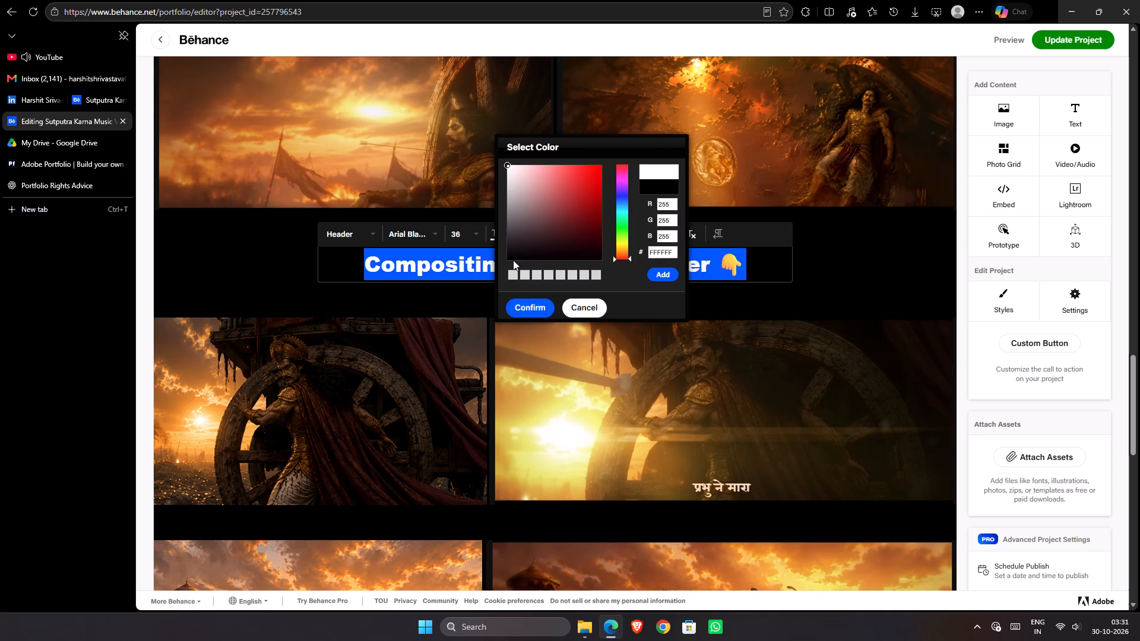
click(534, 303)
click(868, 258)
Enlarge the "Few Frames from the Video" heading to match the size of the "Compositing Before and After" heading.
scroll(750, 276, up, 9)
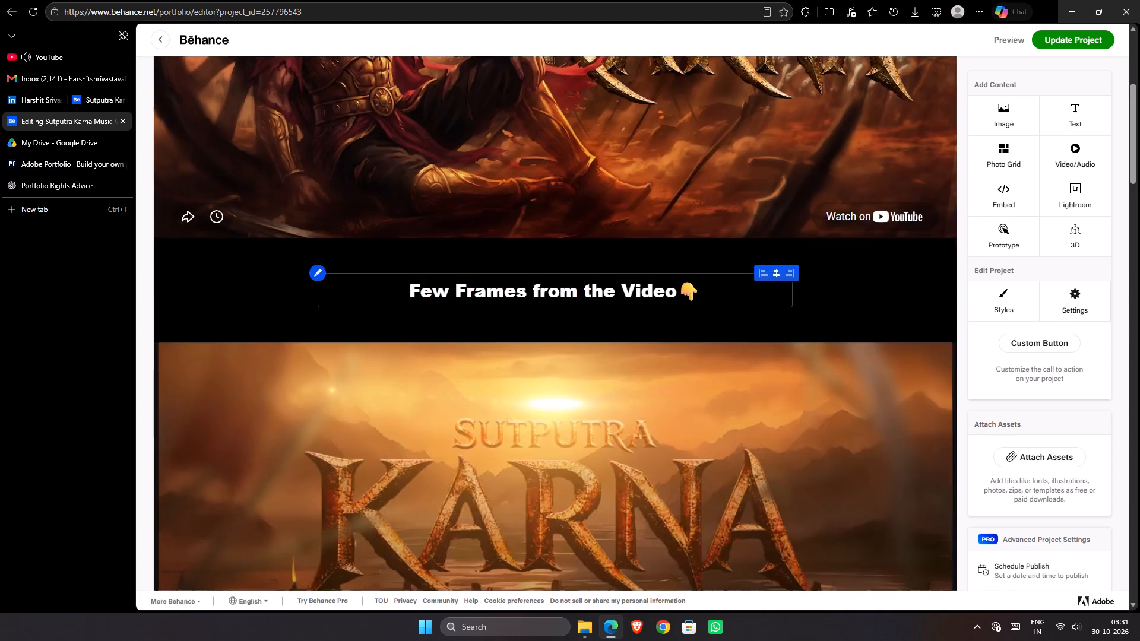
scroll(691, 277, up, 6)
scroll(690, 285, down, 2)
click(607, 163)
click(692, 188)
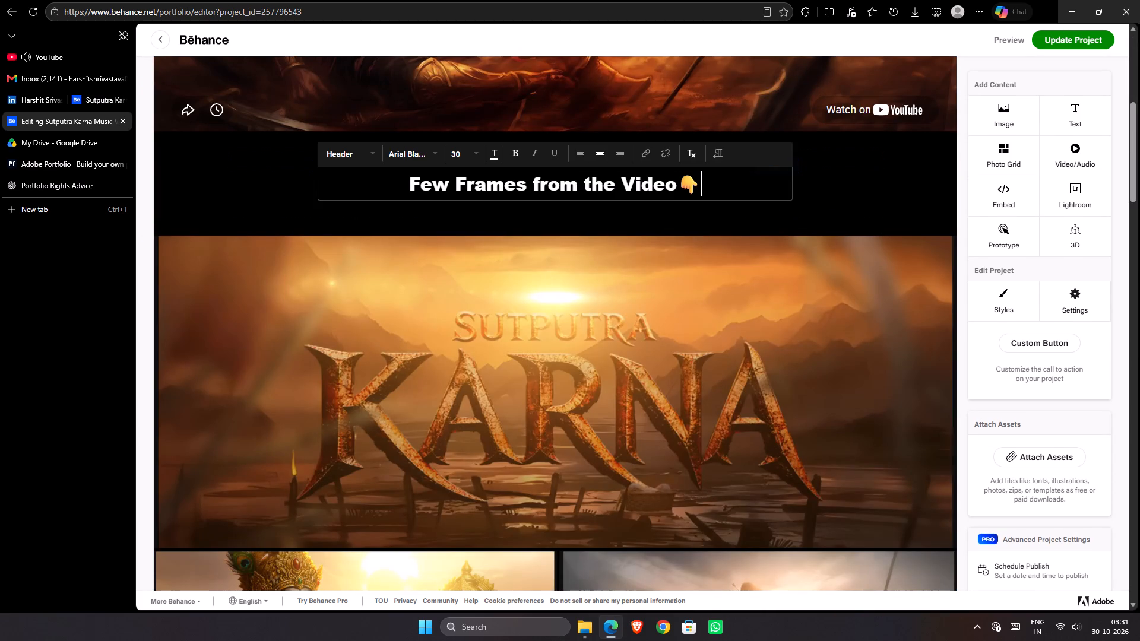
drag(703, 183, 363, 186)
click(468, 157)
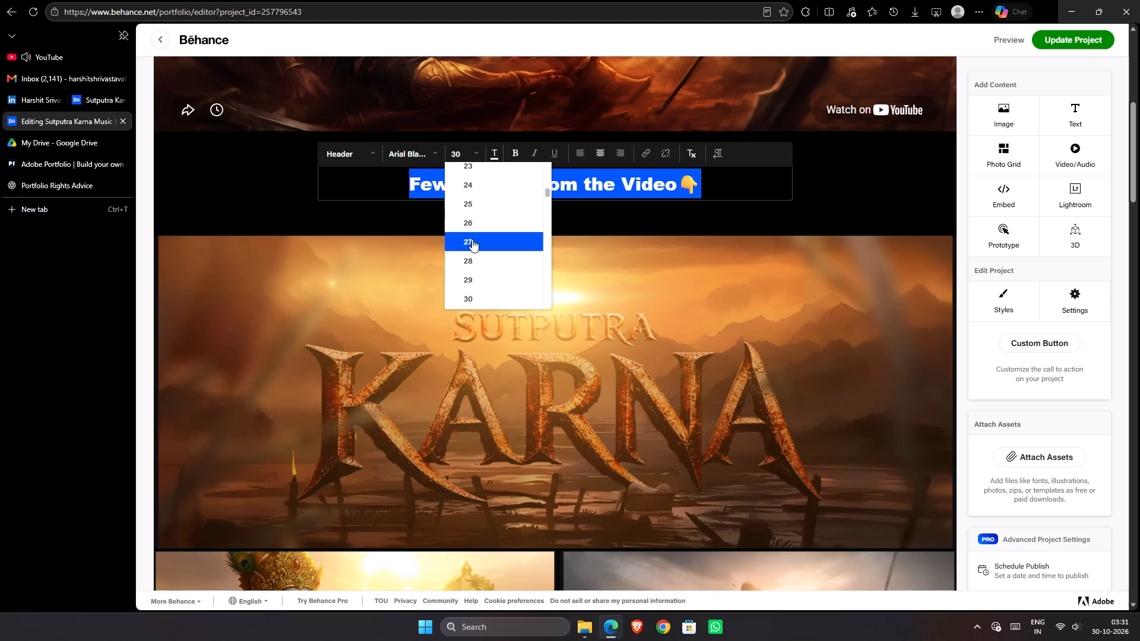
scroll(479, 247, down, 1)
click(476, 256)
click(812, 201)
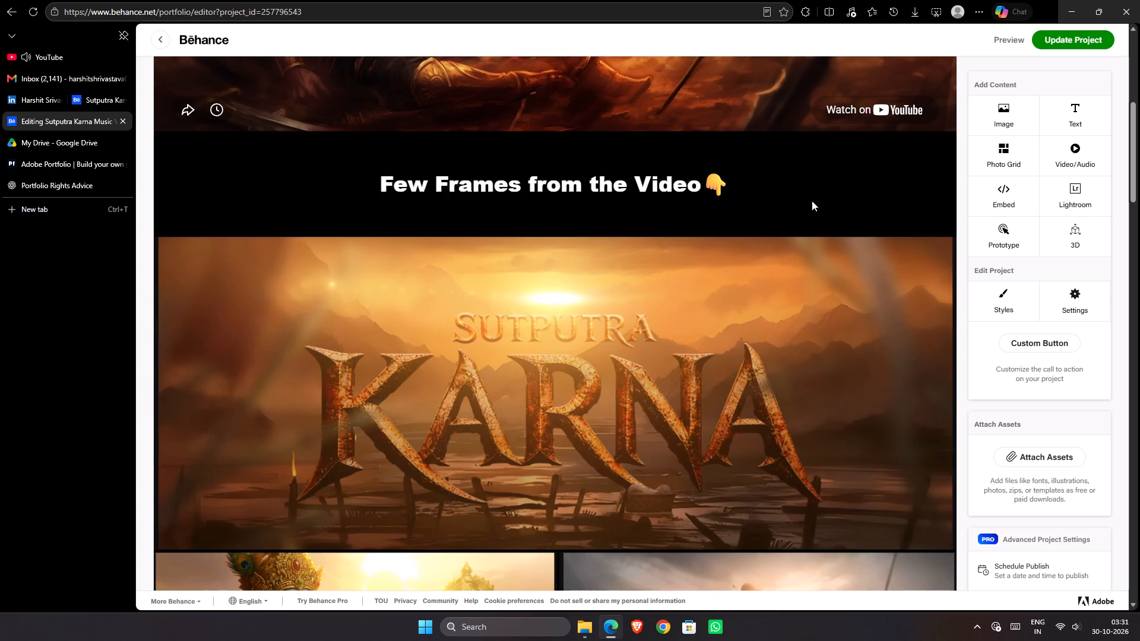
Insert an empty photo grid directly below the "Compositing Before and After" heading in the Karna project.
scroll(806, 226, down, 11)
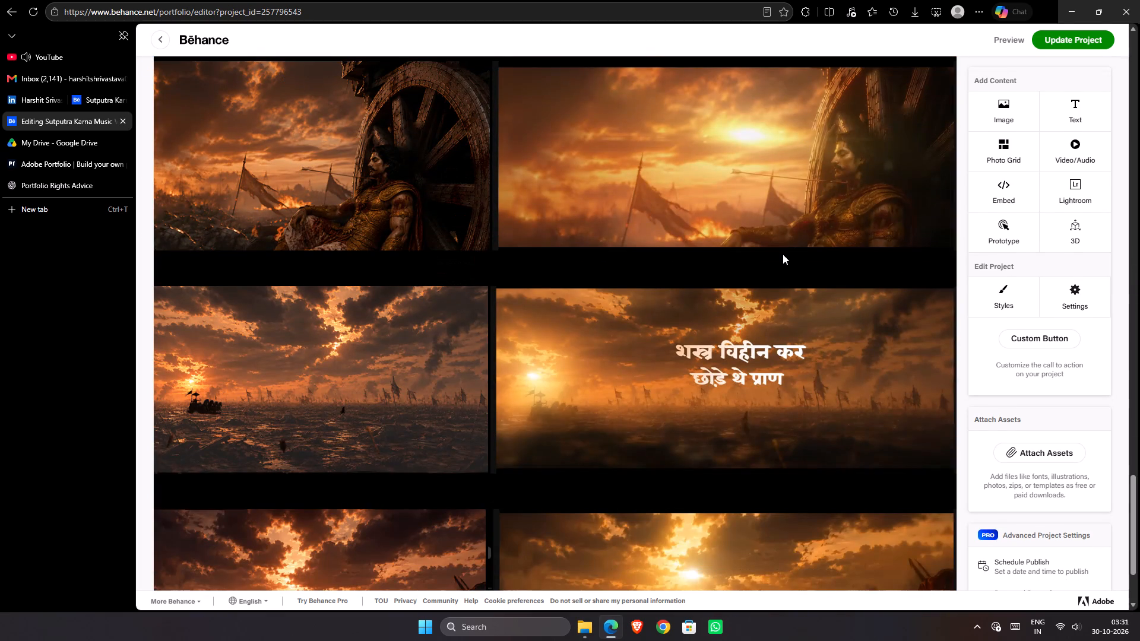
scroll(780, 254, up, 2)
scroll(716, 265, up, 1)
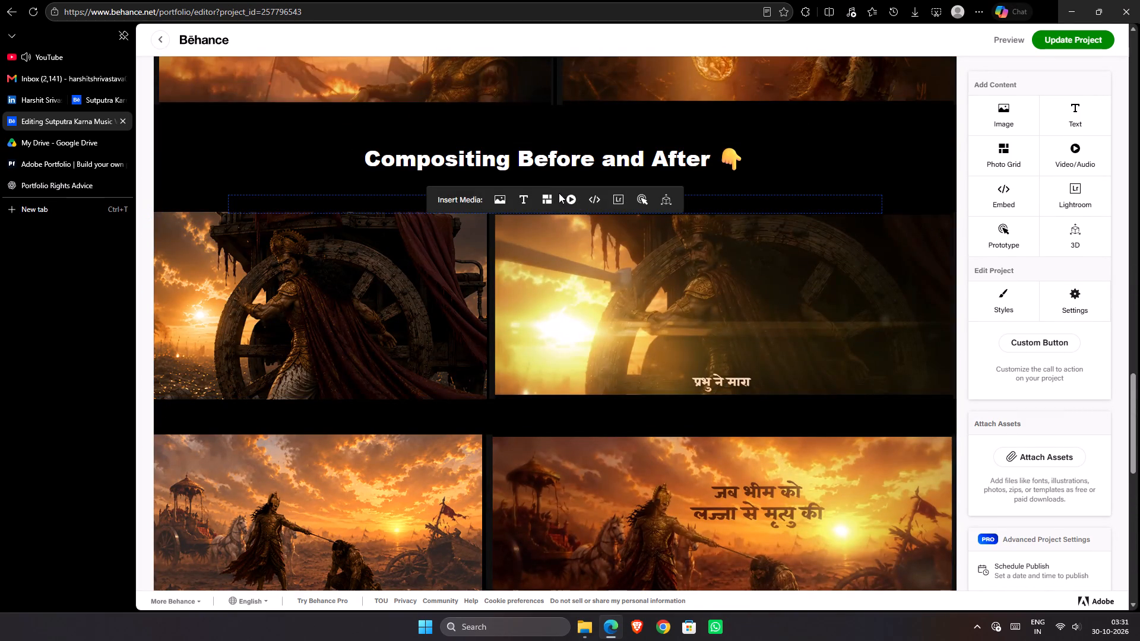
click(549, 203)
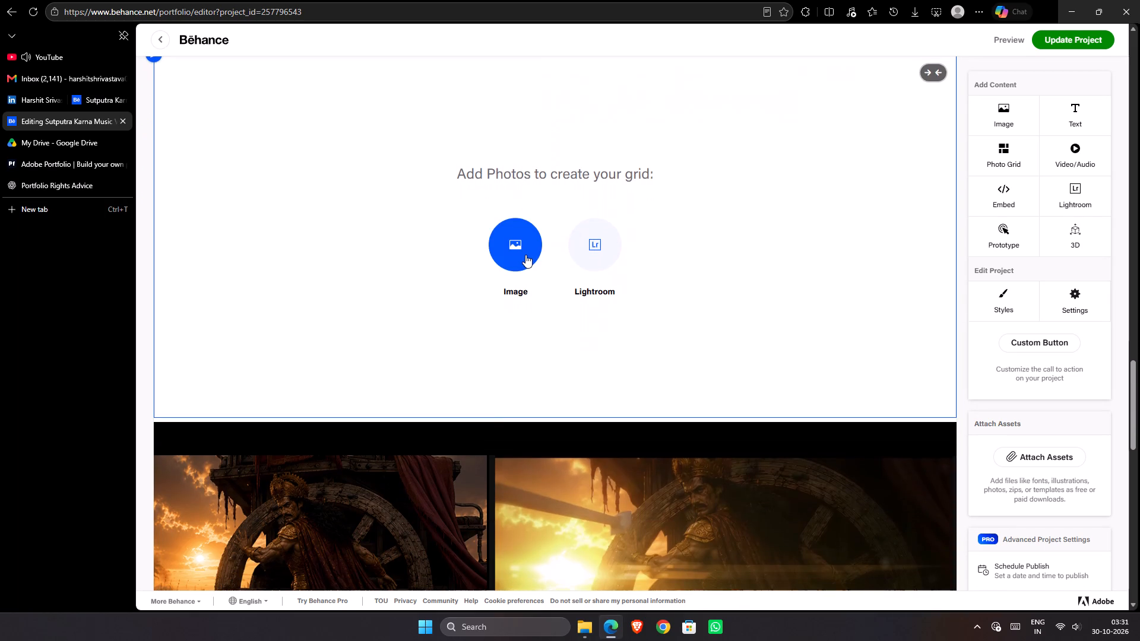
Start adding images to the new grid and browse to the parent folder of Parshuram Images on drive E.
click(525, 255)
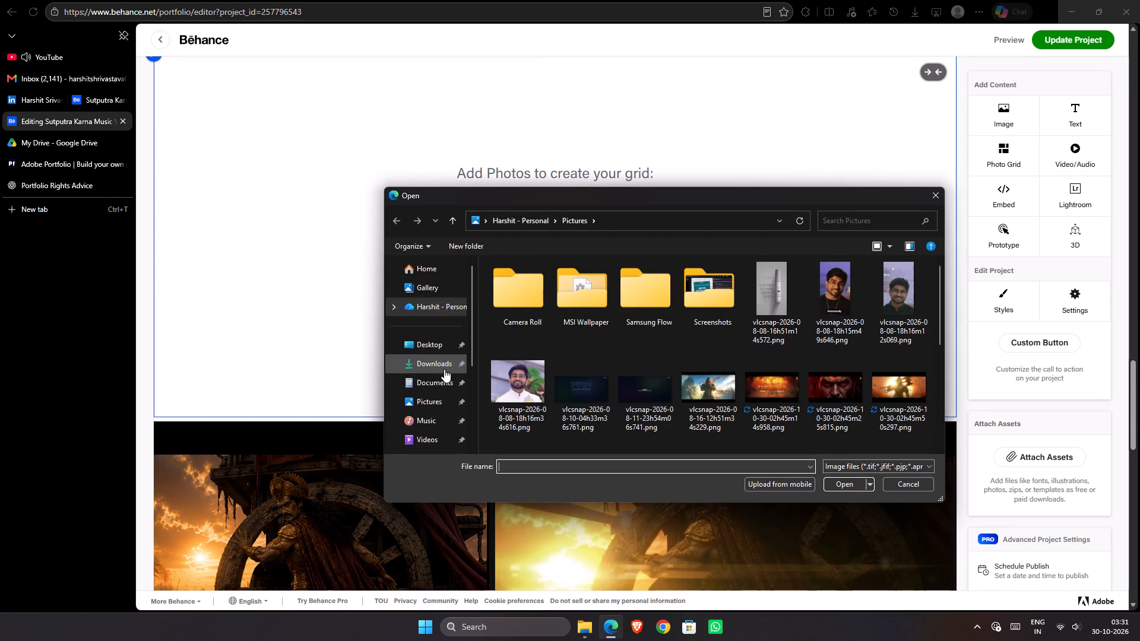
scroll(438, 374, down, 1)
click(436, 395)
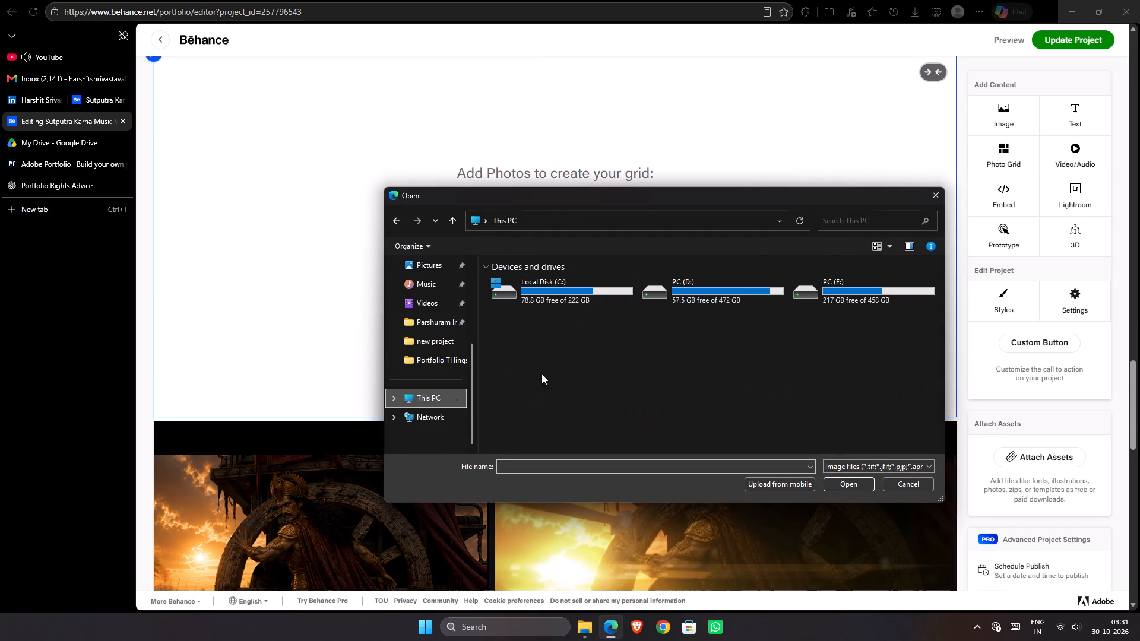
click(437, 318)
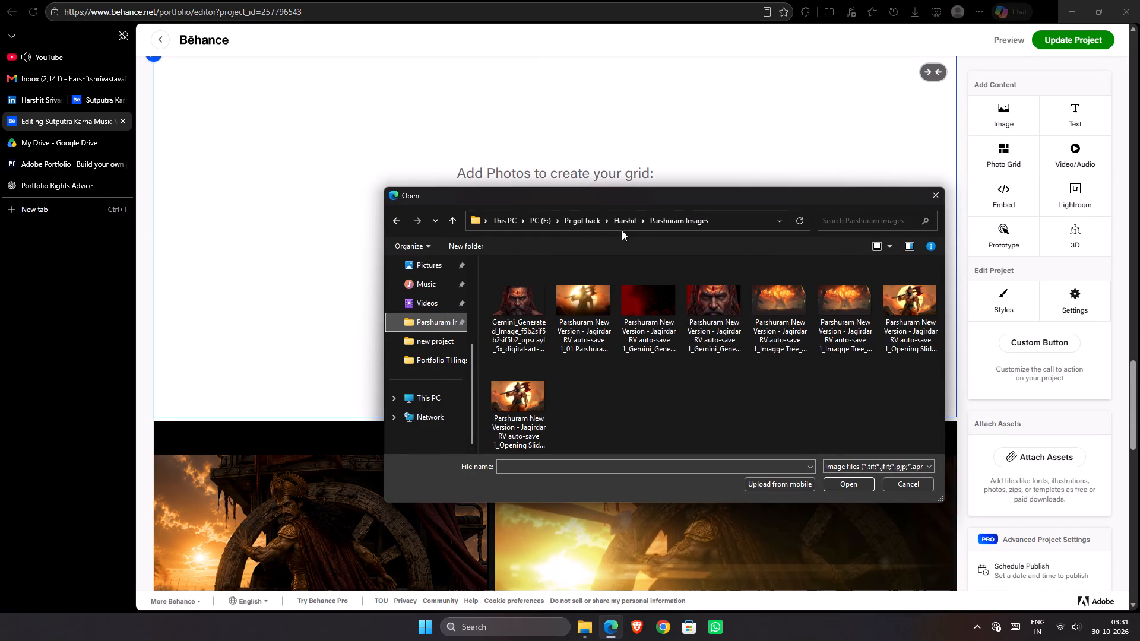
click(623, 225)
Unpin the Parshuram Images folder from Quick access.
right_click(445, 321)
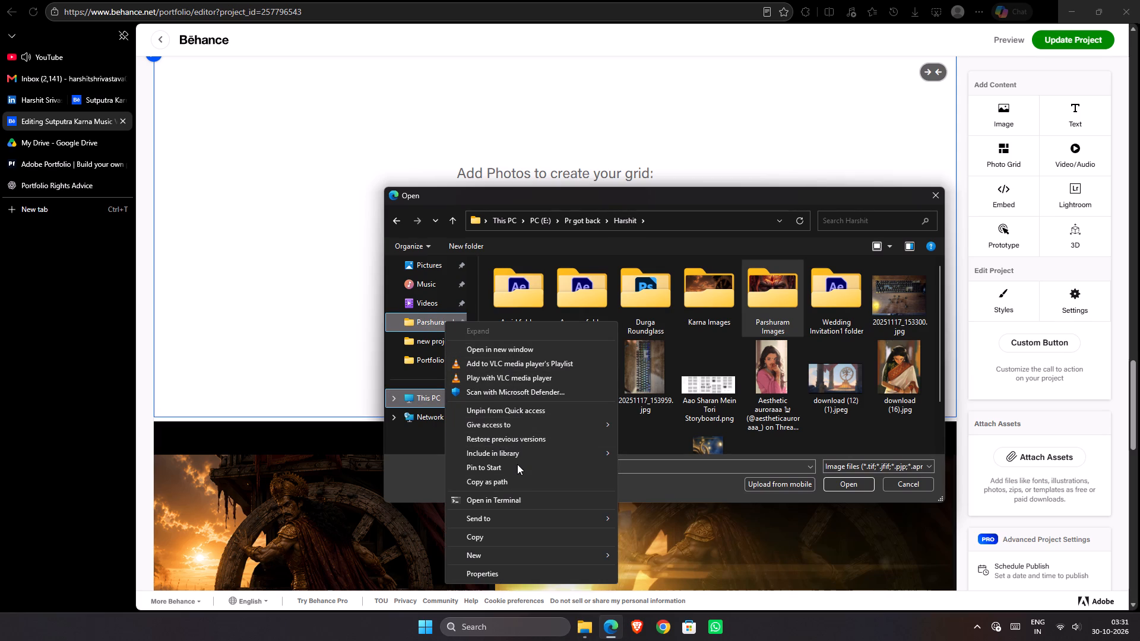
click(542, 414)
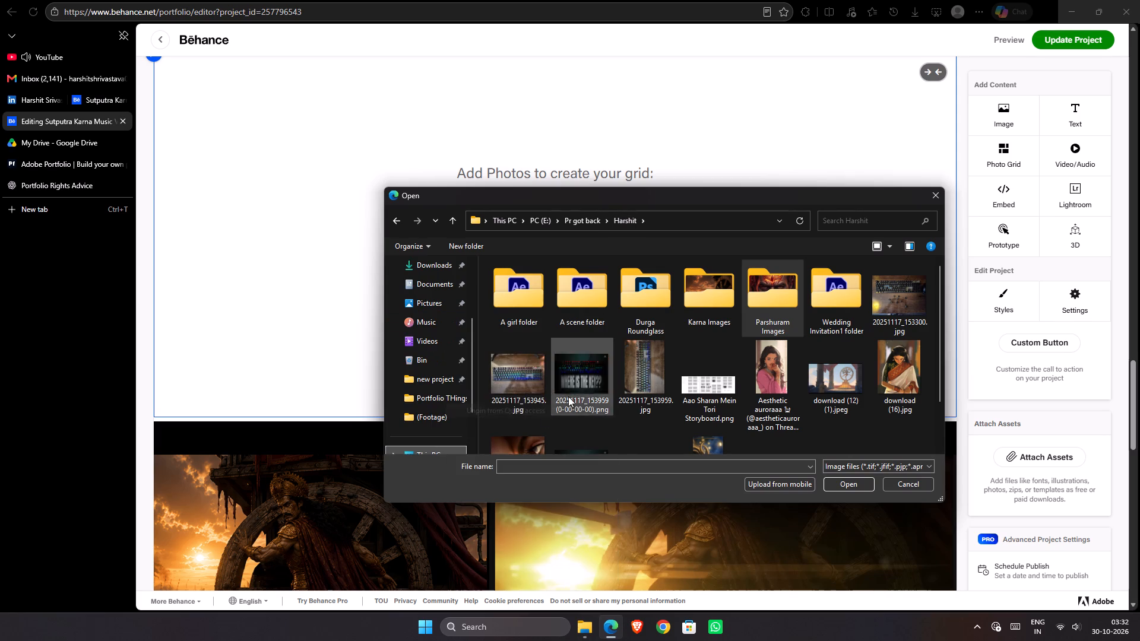
Open the Karna Images folder in the grid's image chooser.
click(784, 308)
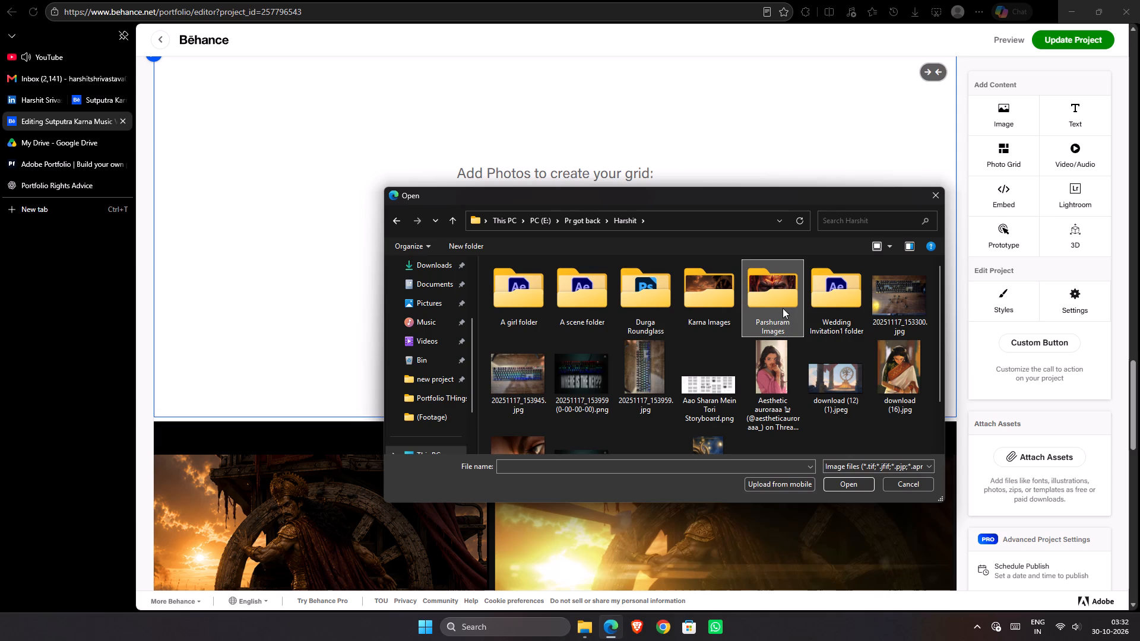
double_click(717, 311)
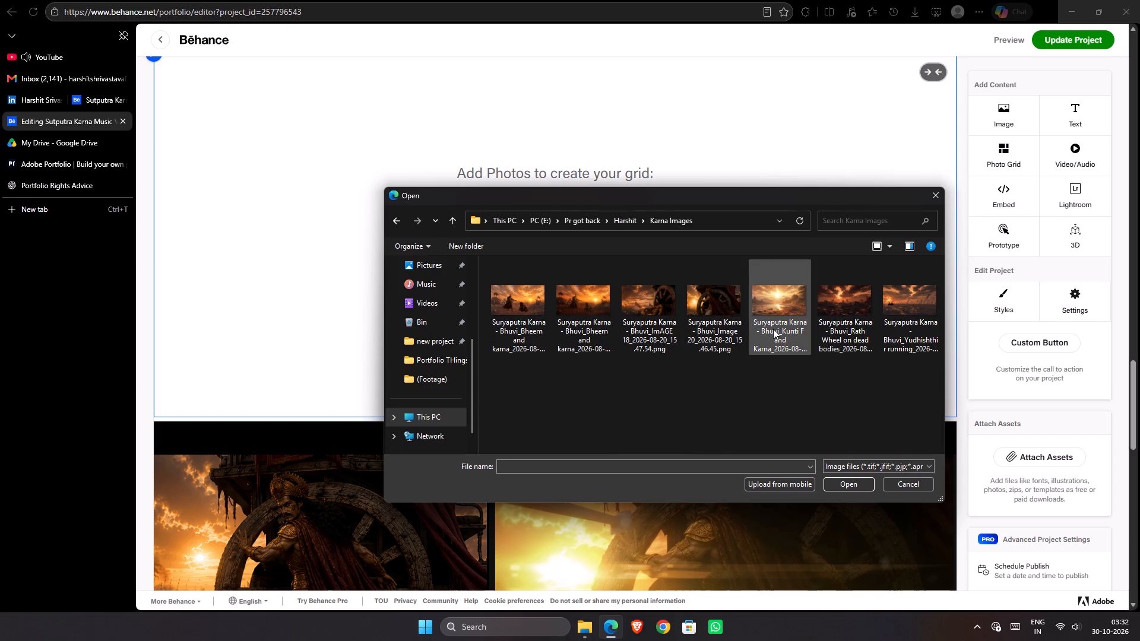
Switch to File Explorer and open the Karna Images folder within "Pr got back" on drive E.
click(589, 619)
click(55, 380)
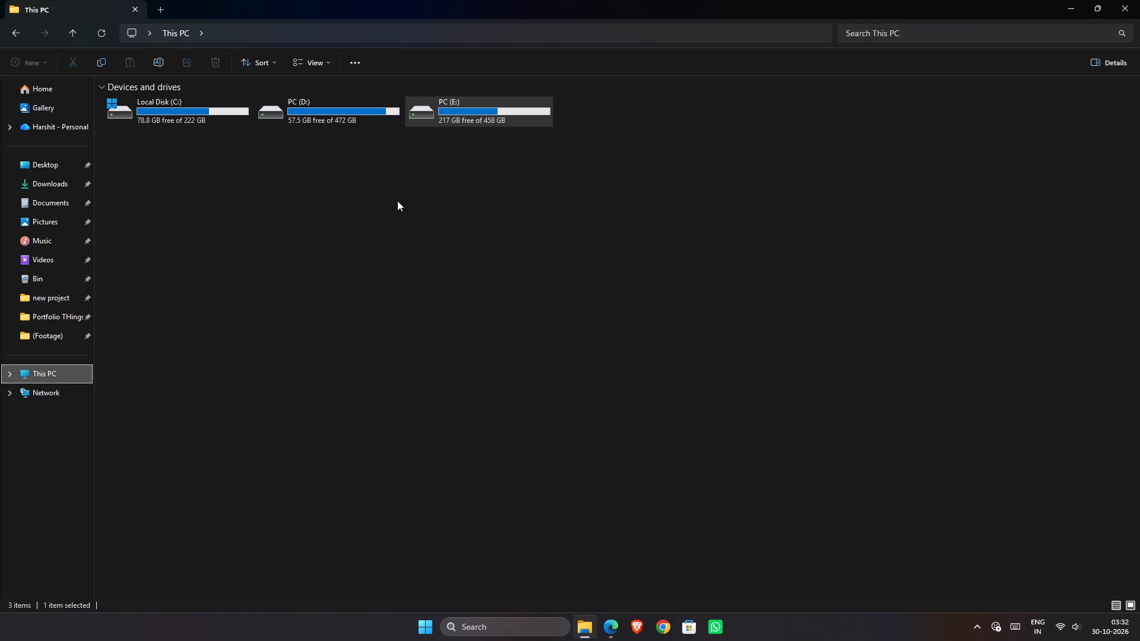
double_click(495, 122)
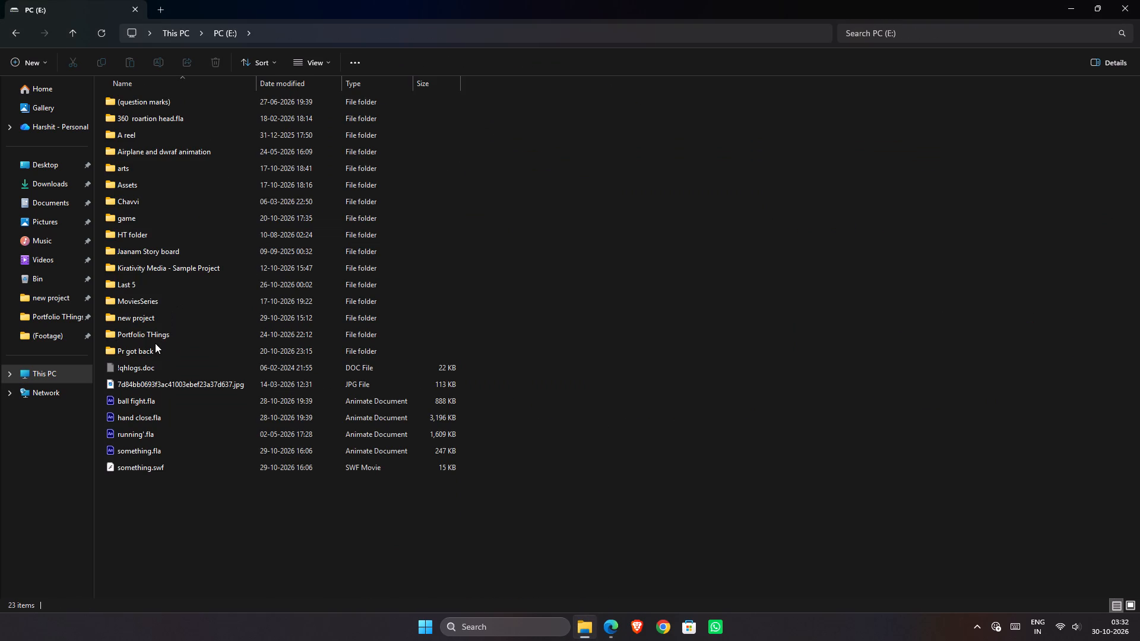
double_click(155, 347)
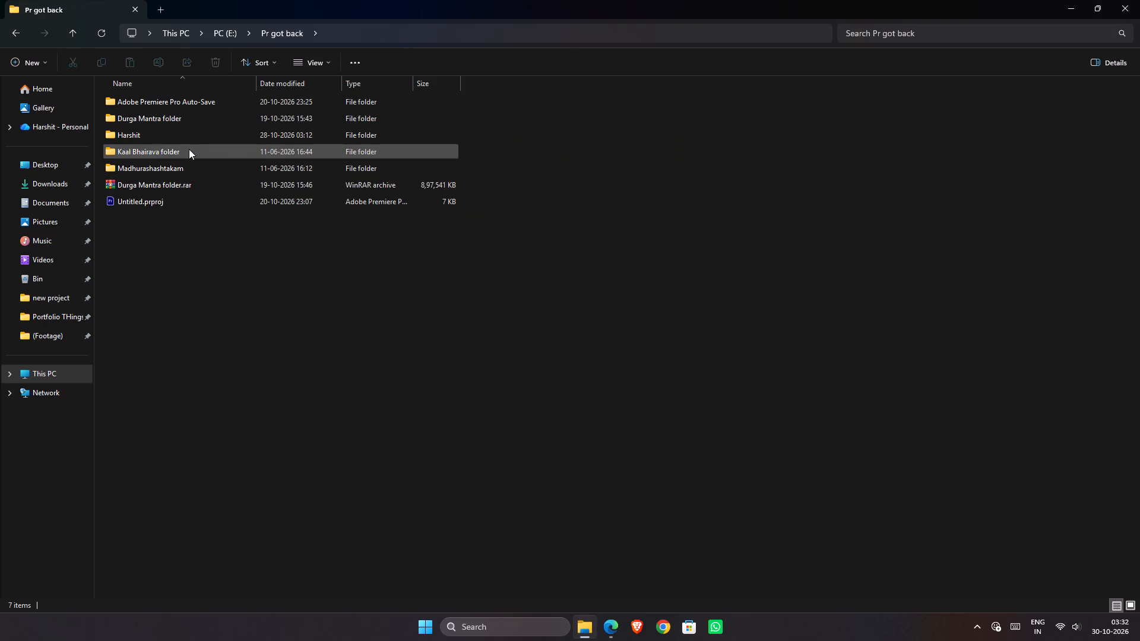
click(189, 149)
double_click(185, 139)
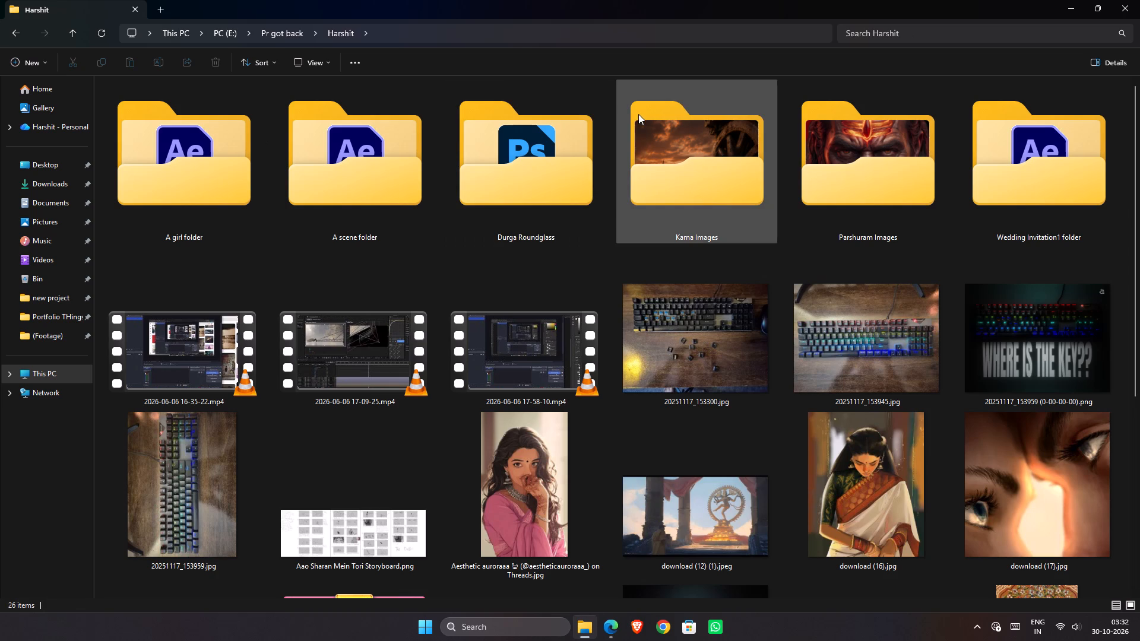
double_click(673, 119)
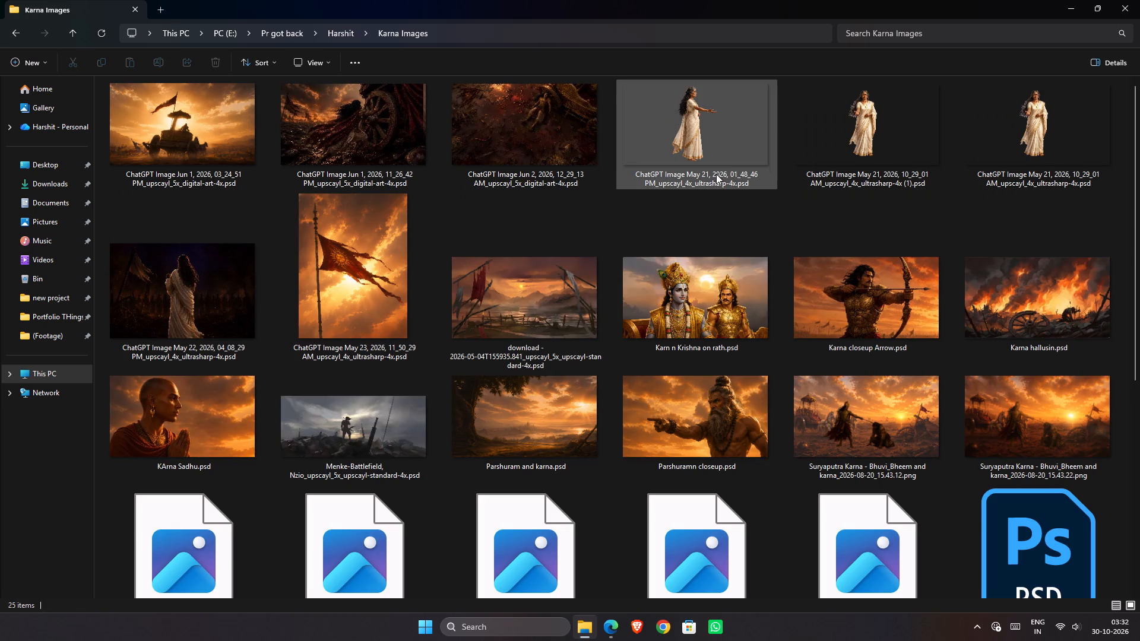
Open the "download - 2026-05-04T155935.841" PSD of the battlefield lake in Photoshop, export it as PNG to Downloads and close the document.
click(506, 287)
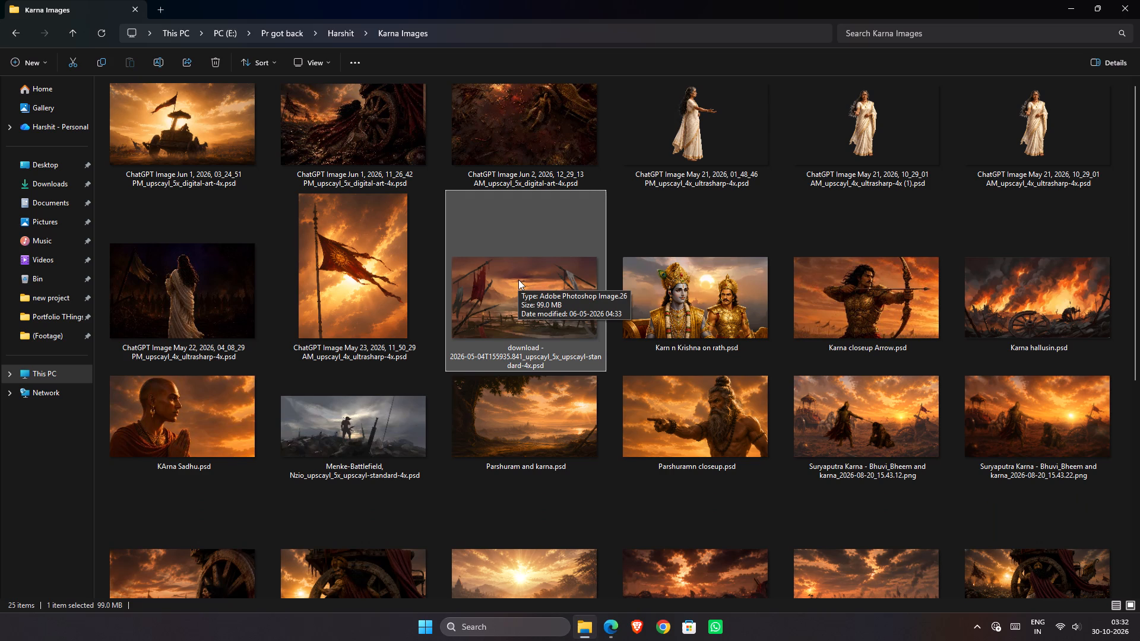
double_click(518, 280)
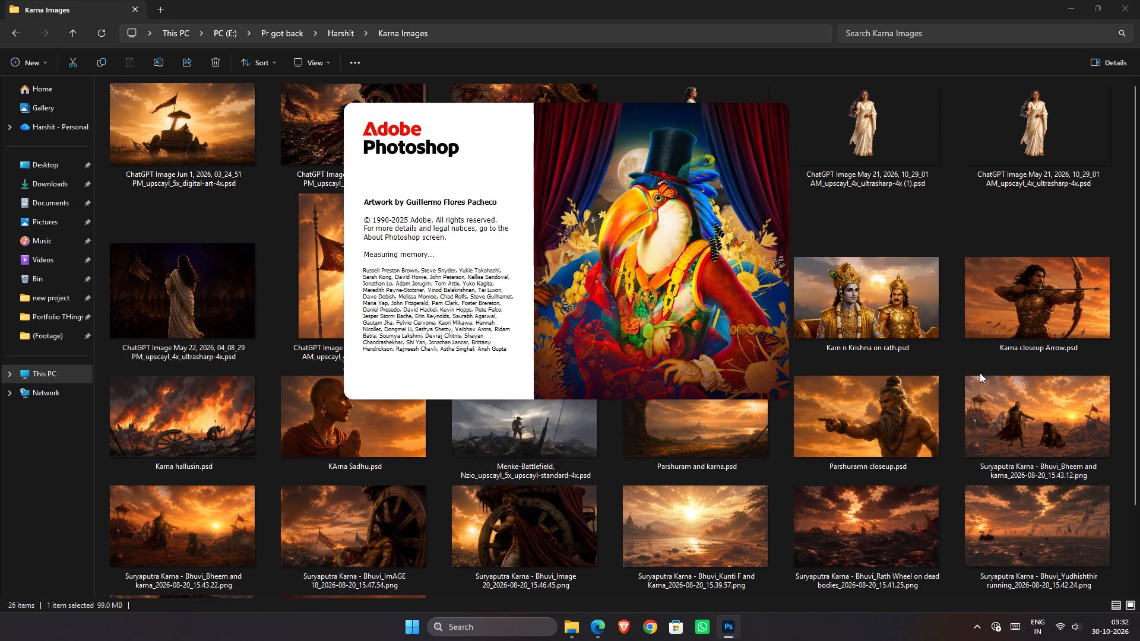
click(1024, 342)
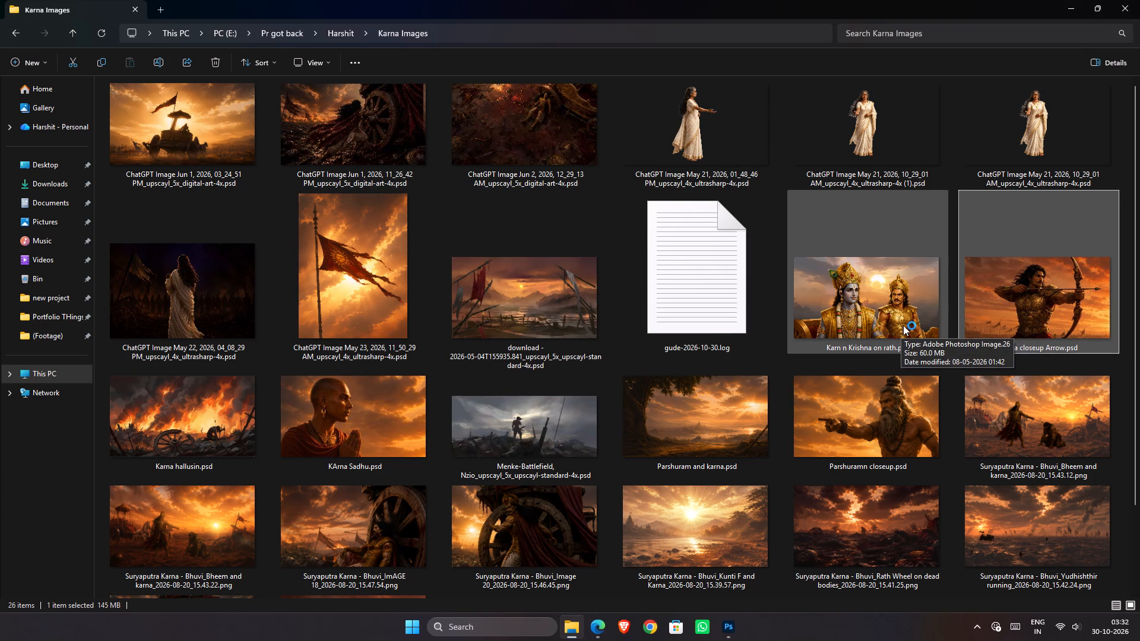
scroll(903, 325, down, 1)
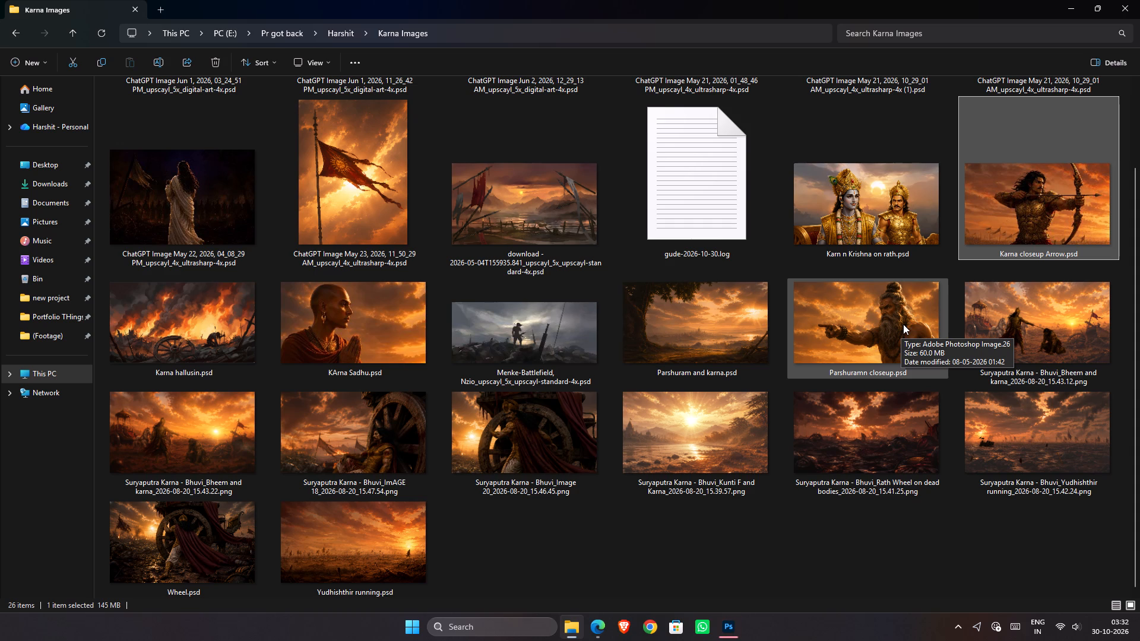
scroll(903, 324, up, 1)
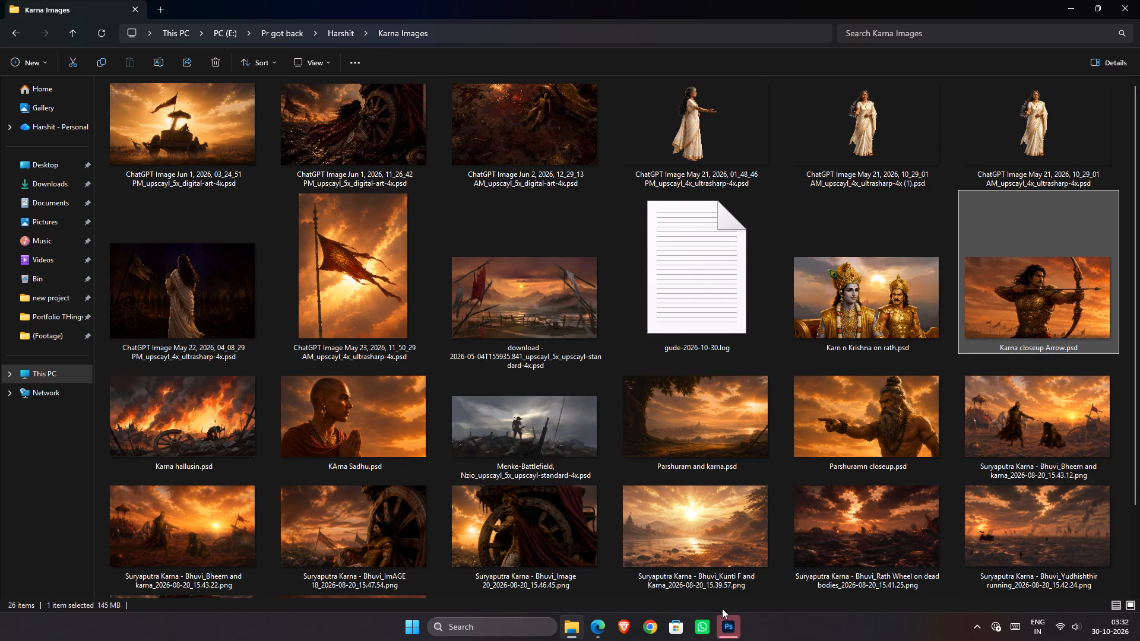
click(725, 625)
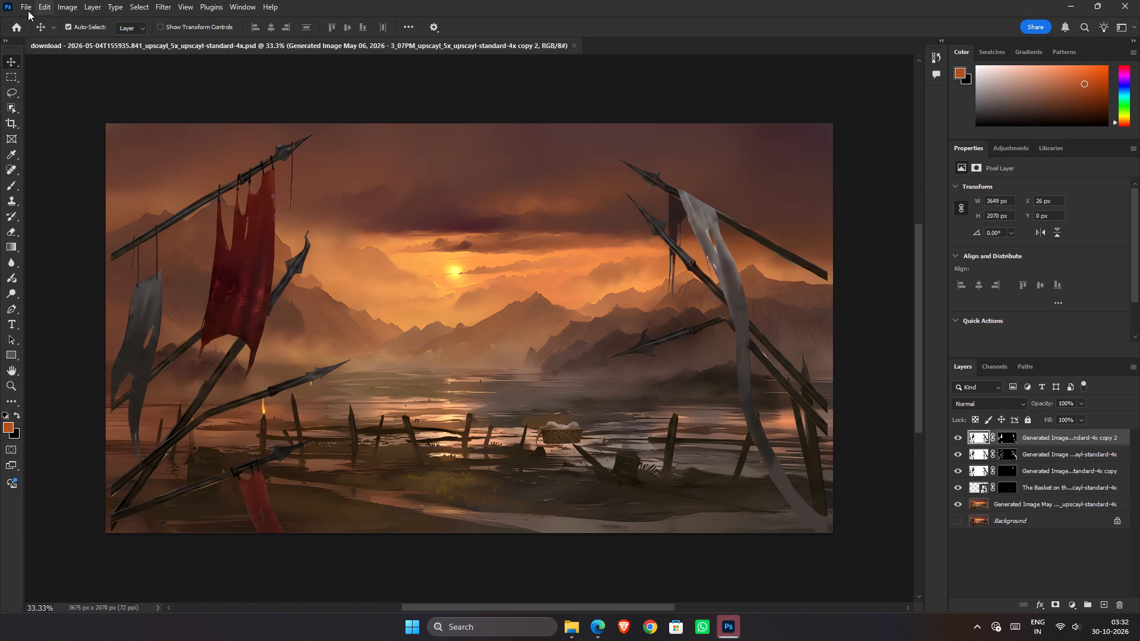
click(28, 11)
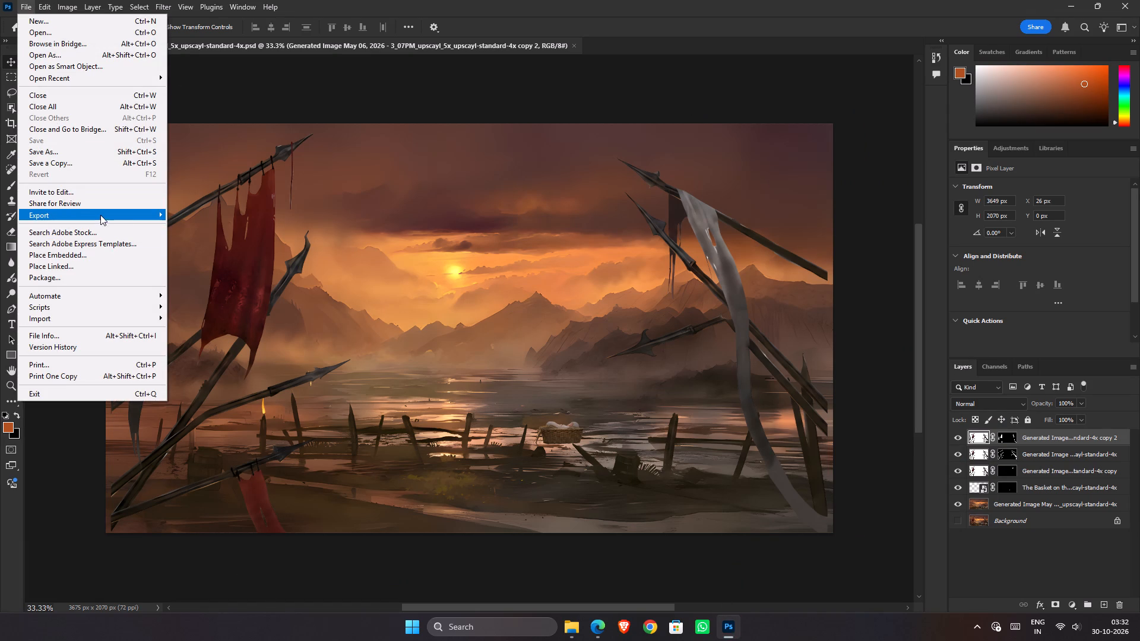
click(175, 210)
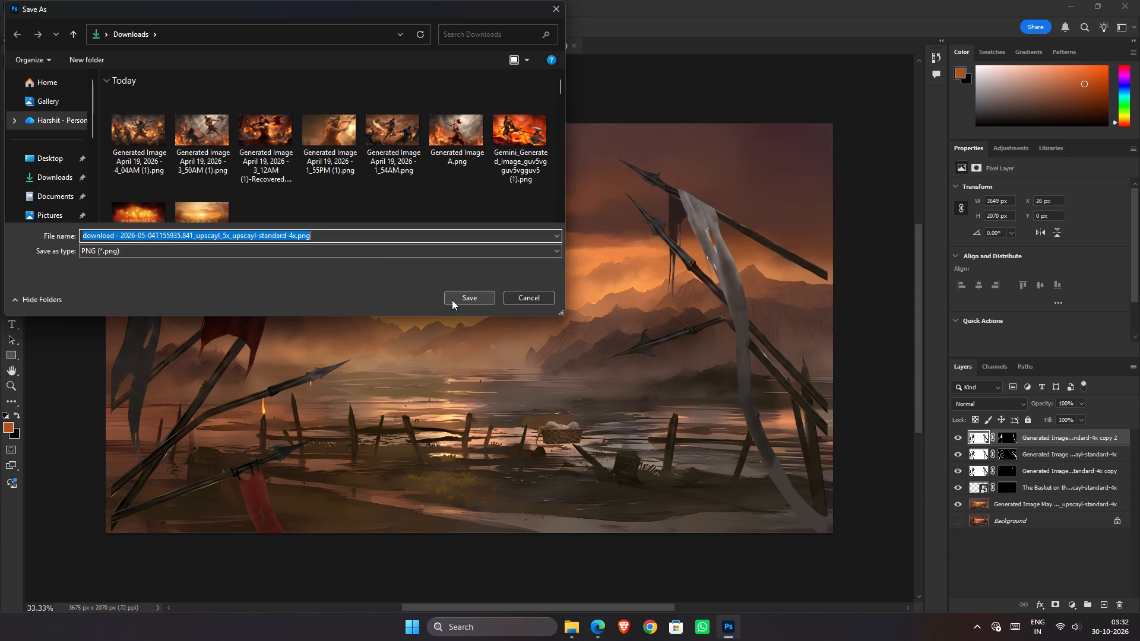
click(452, 298)
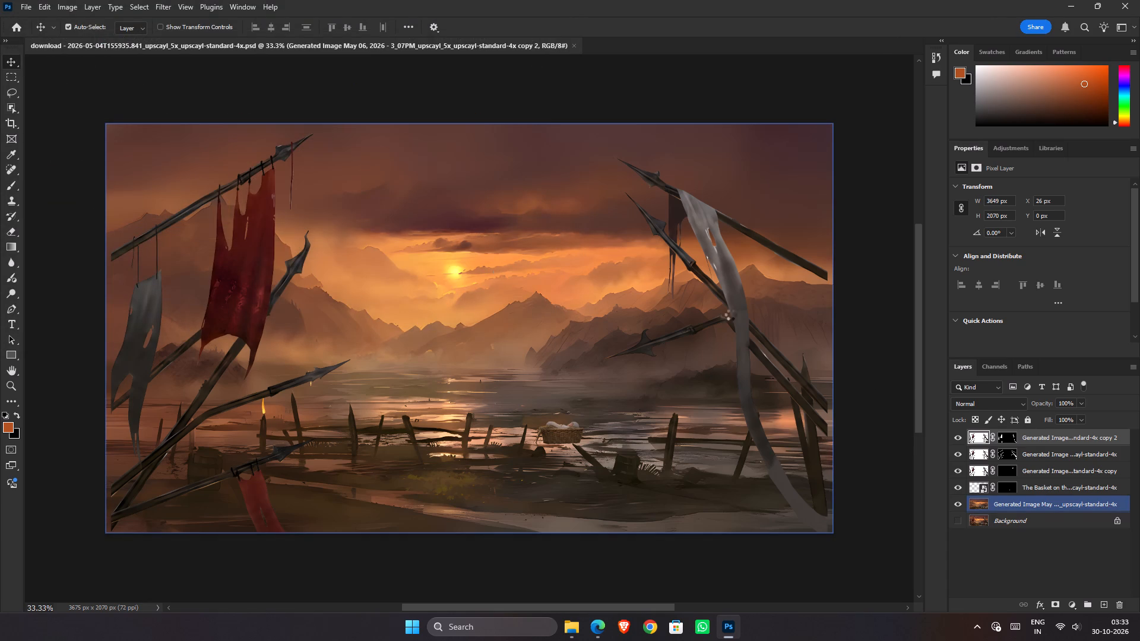
key(ctrl+w)
Open "Karn n Krishna on rath.psd" from the Karna Images folder in Photoshop, export it as PNG to Downloads and close the document.
key(alt+Tab)
double_click(885, 323)
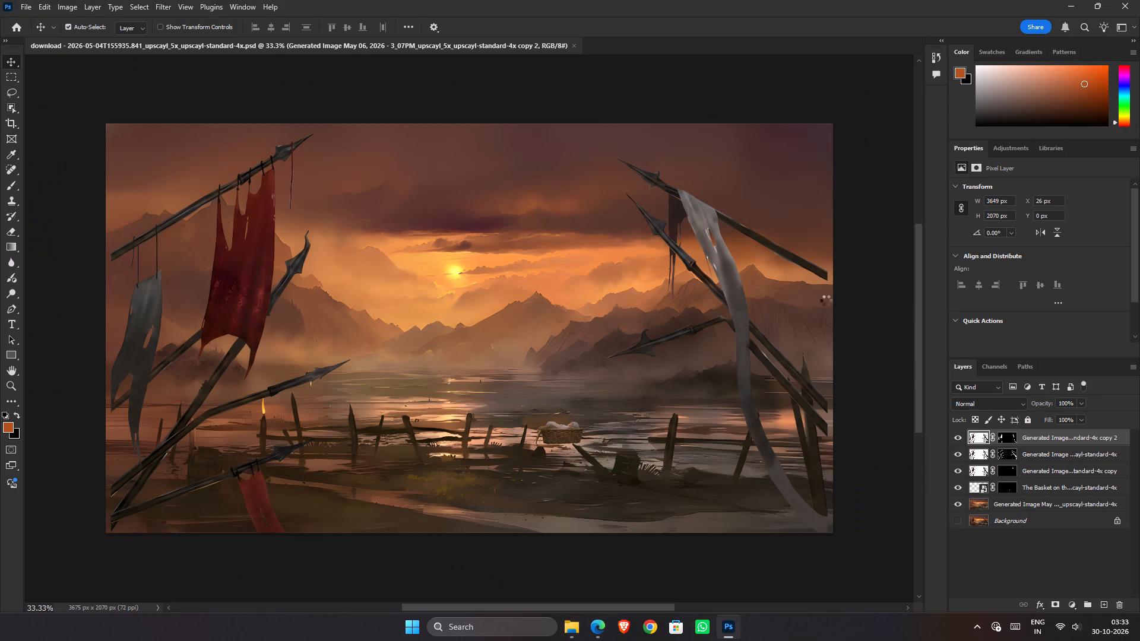
click(25, 6)
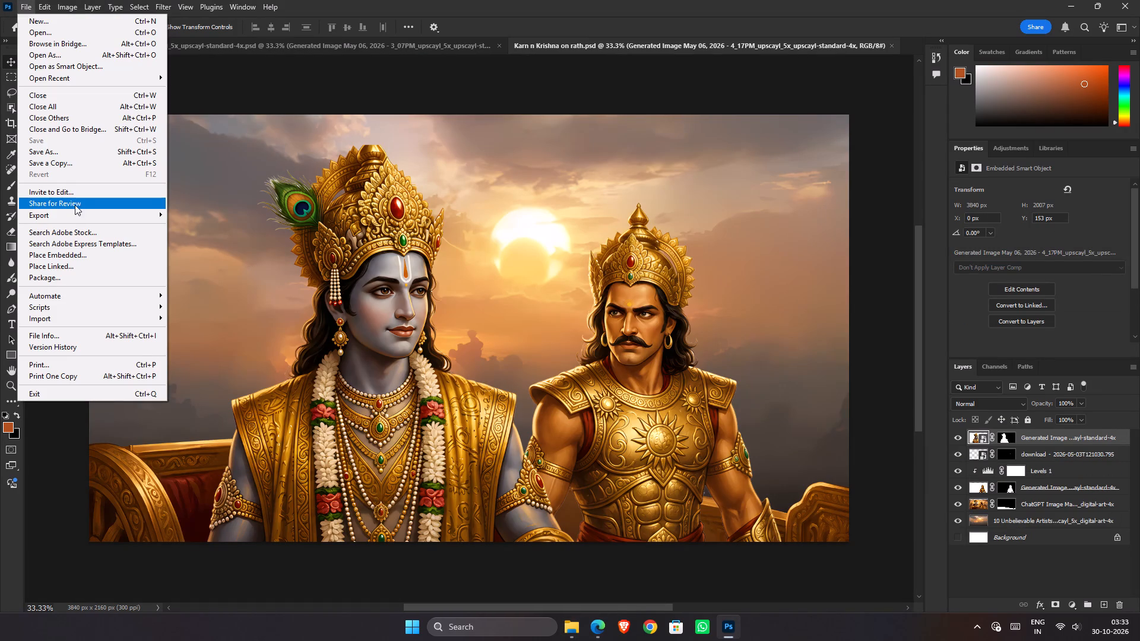
click(185, 216)
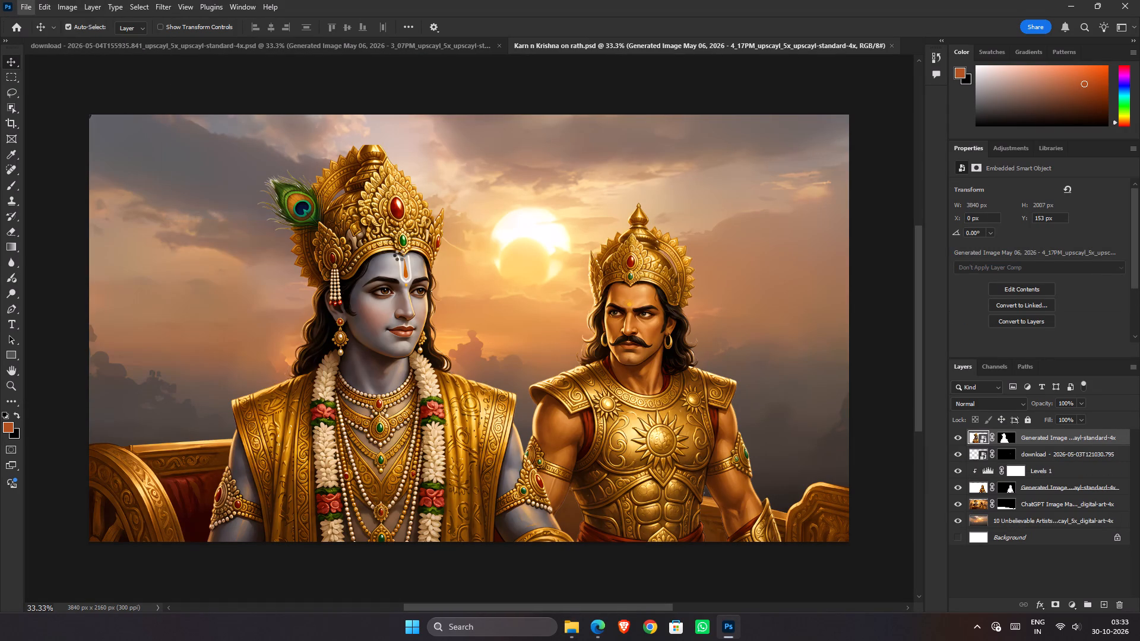
click(473, 298)
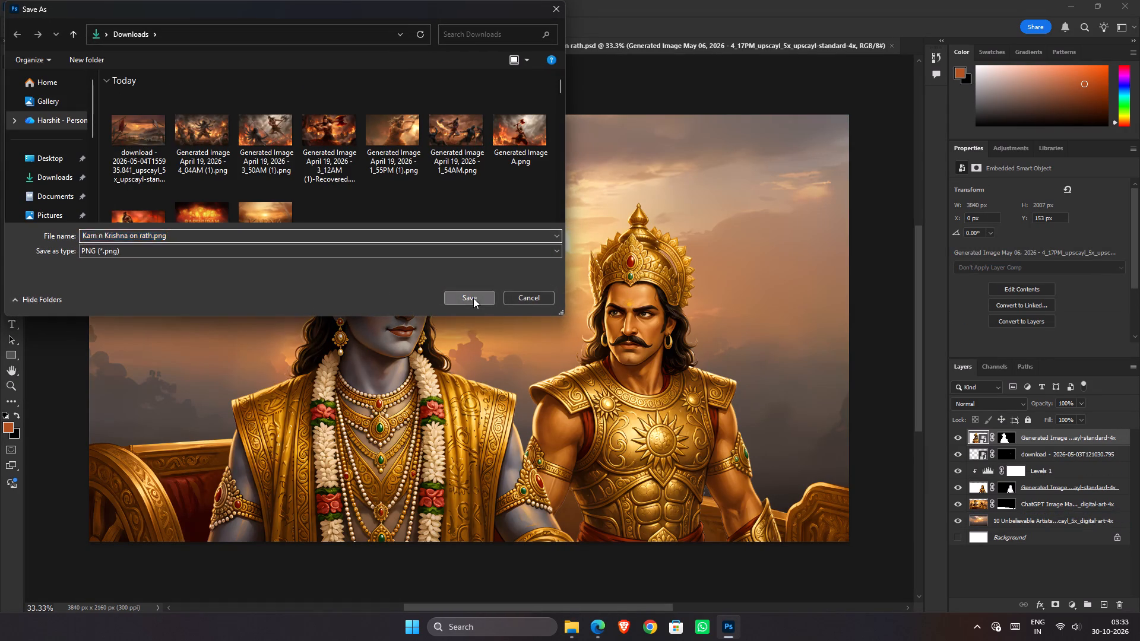
key(ctrl+w)
key(alt+Tab)
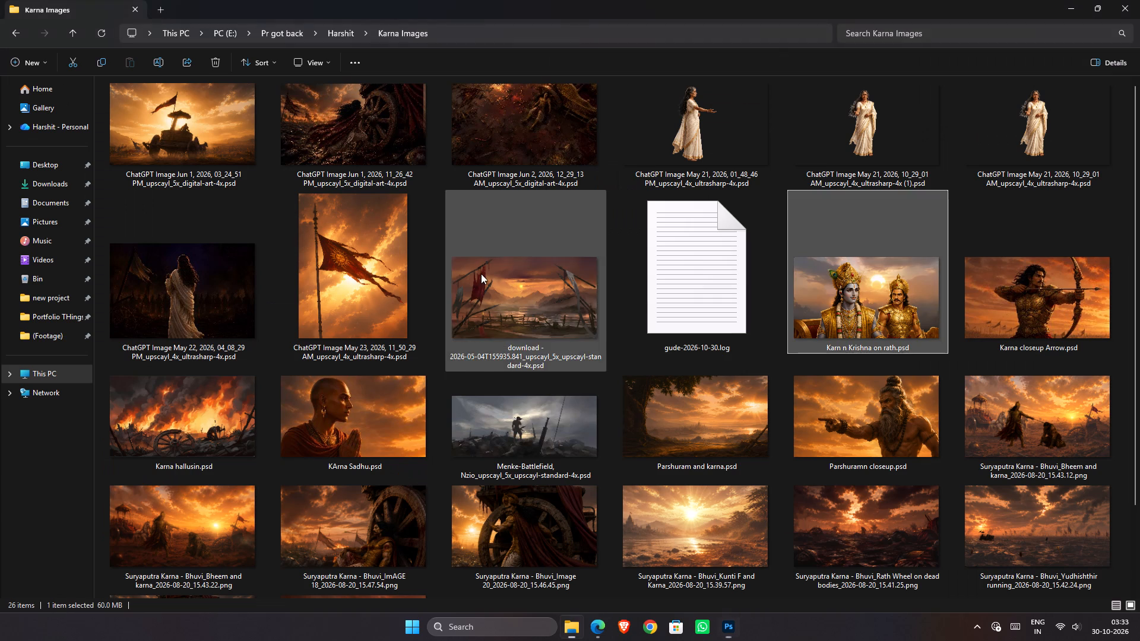
Open the flag PSD "ChatGPT Image May 23, 2026, 11_50_29 AM" in Photoshop, export it as PNG to Downloads and try to close the document.
double_click(387, 305)
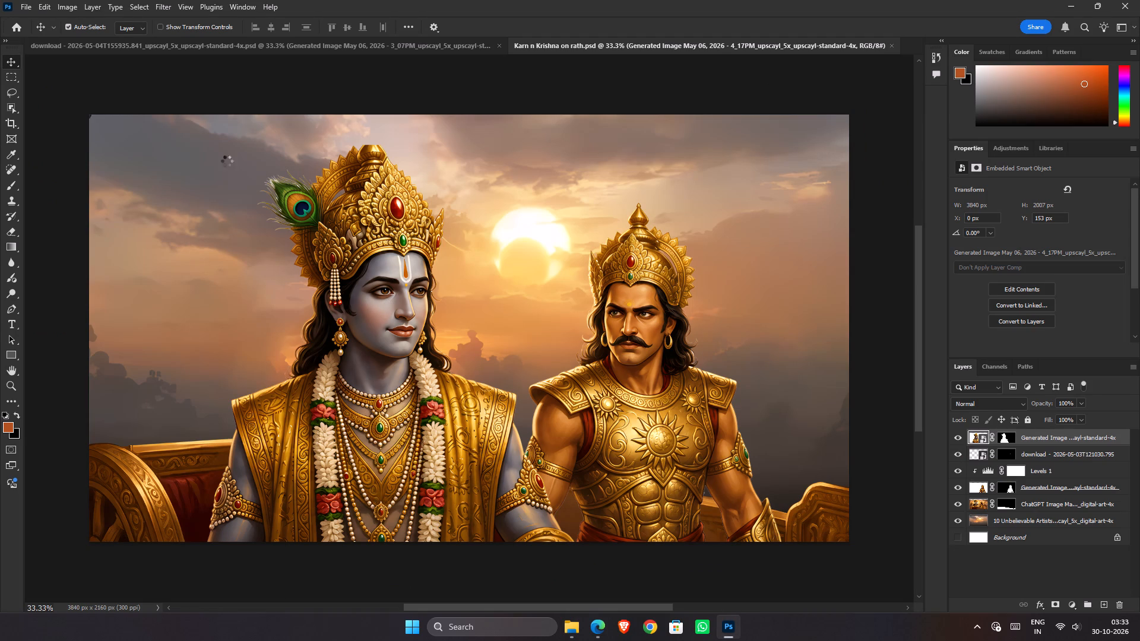
click(26, 7)
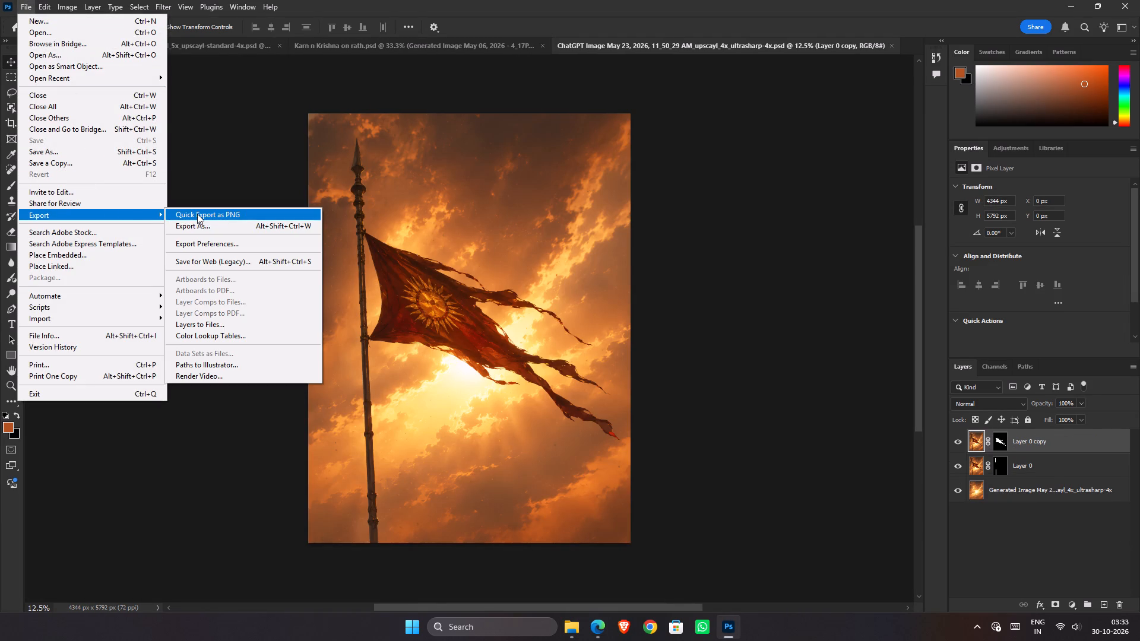
click(197, 214)
click(460, 296)
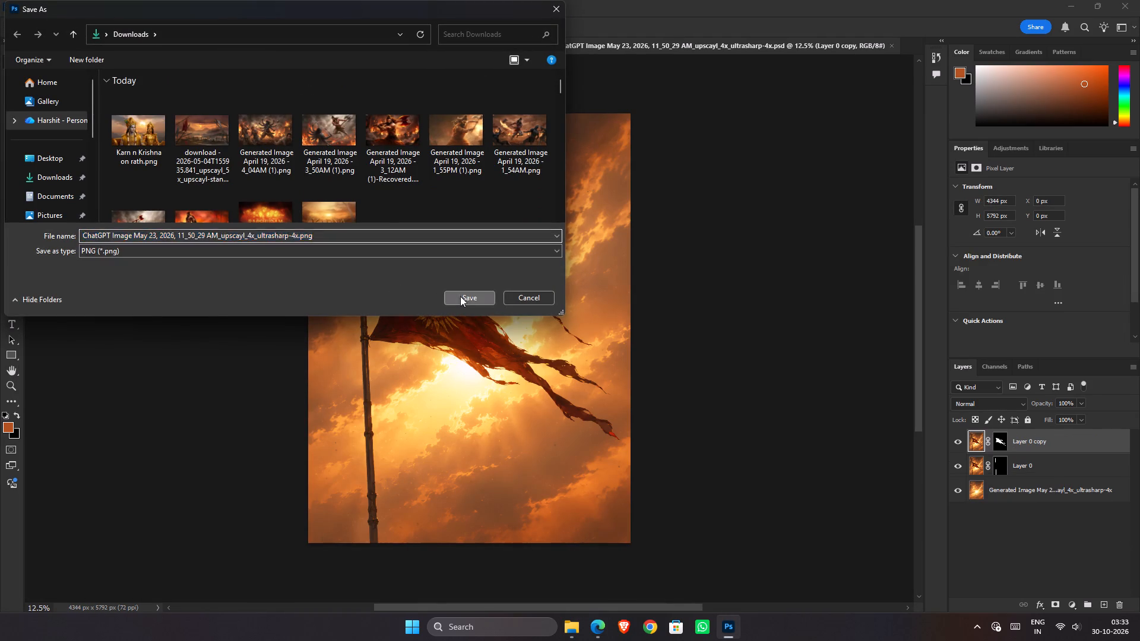
key(ctrl+w)
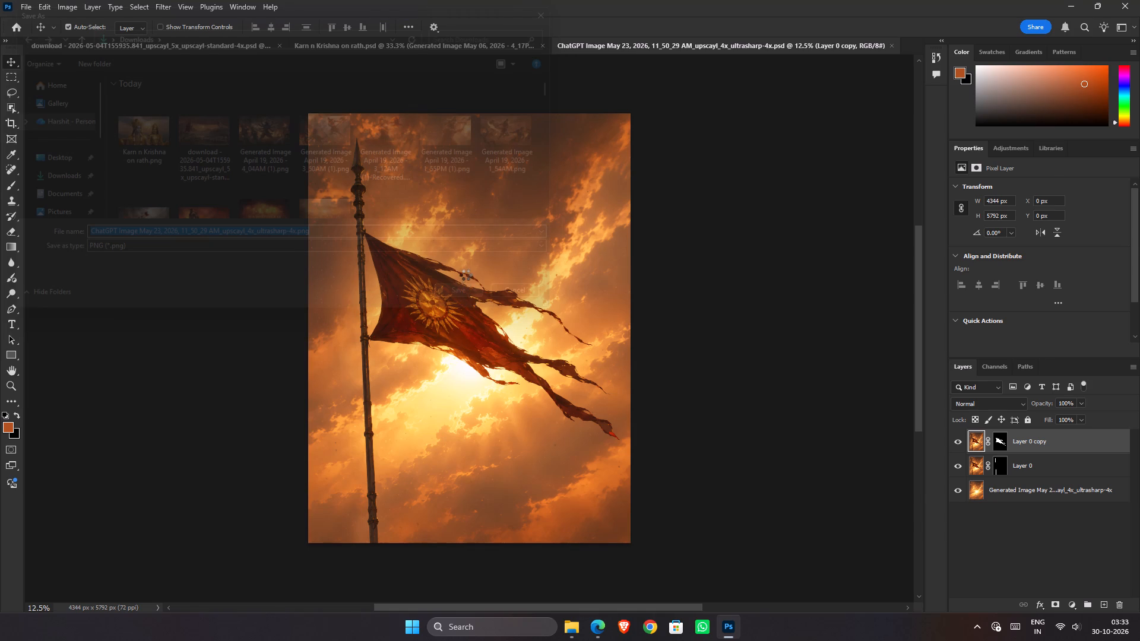
Open the chariot PSD "ChatGPT Image Jun 1, 2026, 03_24_51 PM" from Karna Images in Photoshop, export it as PNG to Downloads and close the document.
key(alt+Tab)
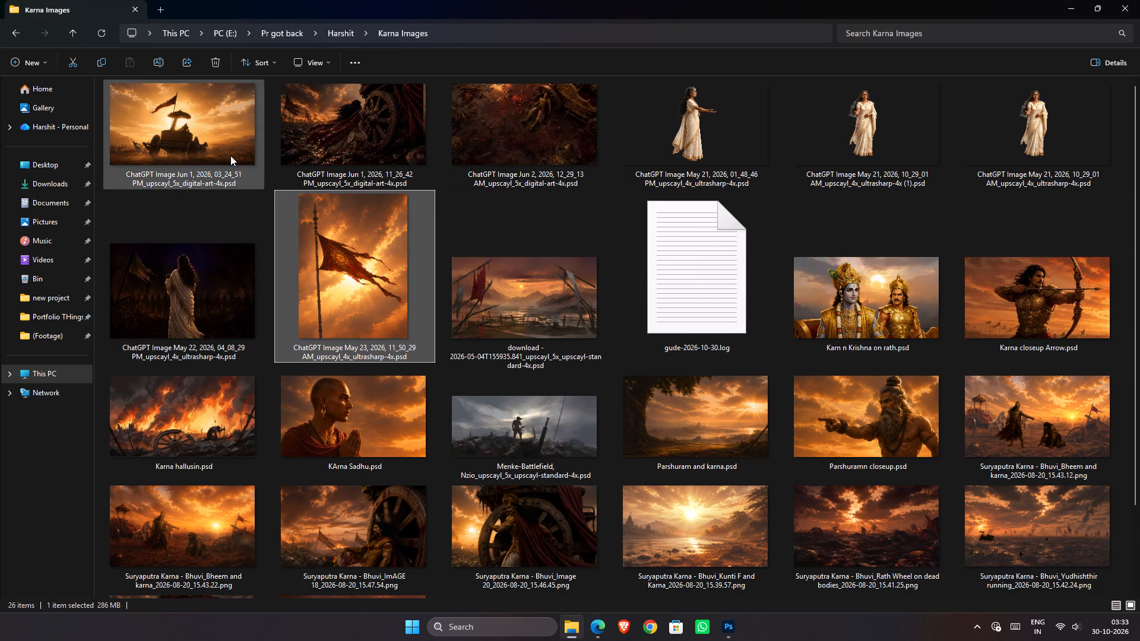
double_click(230, 156)
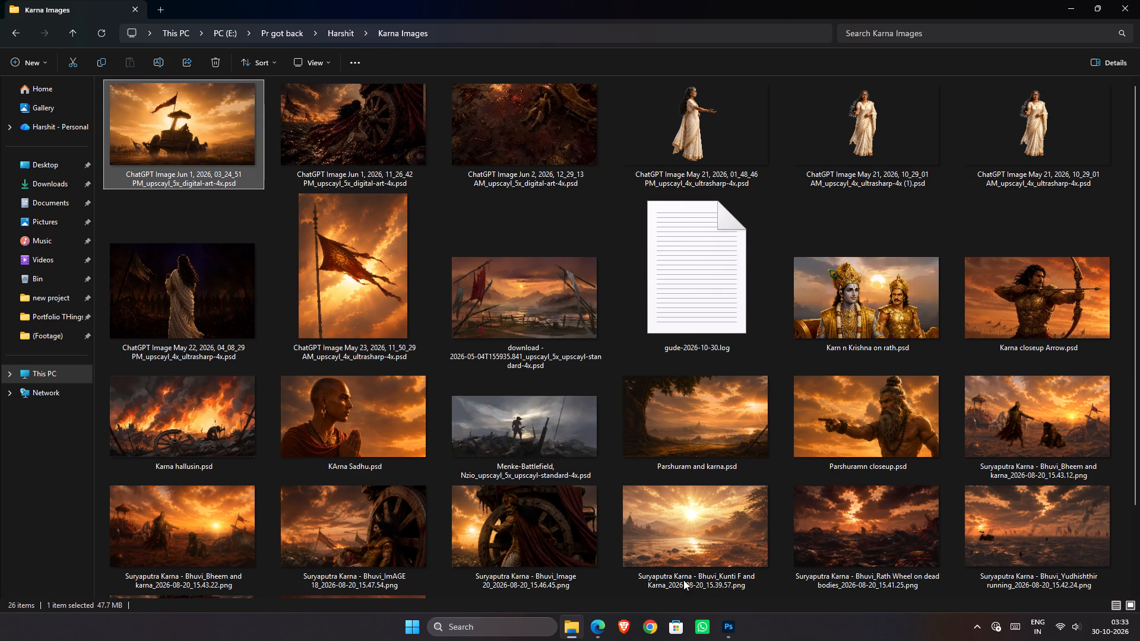
click(731, 623)
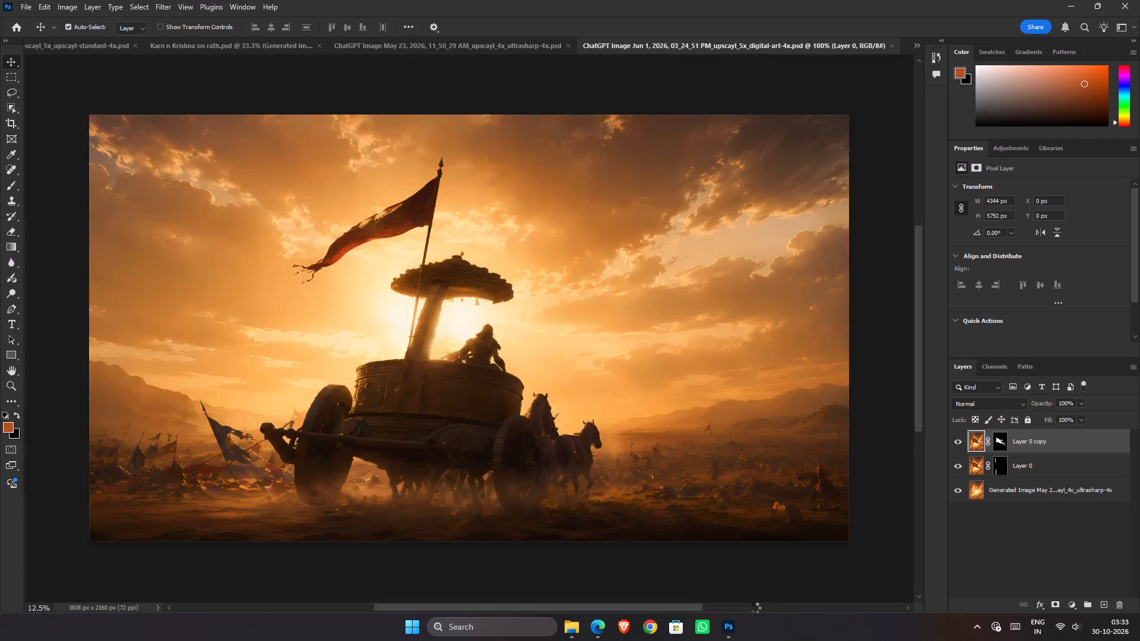
key(alt+Tab)
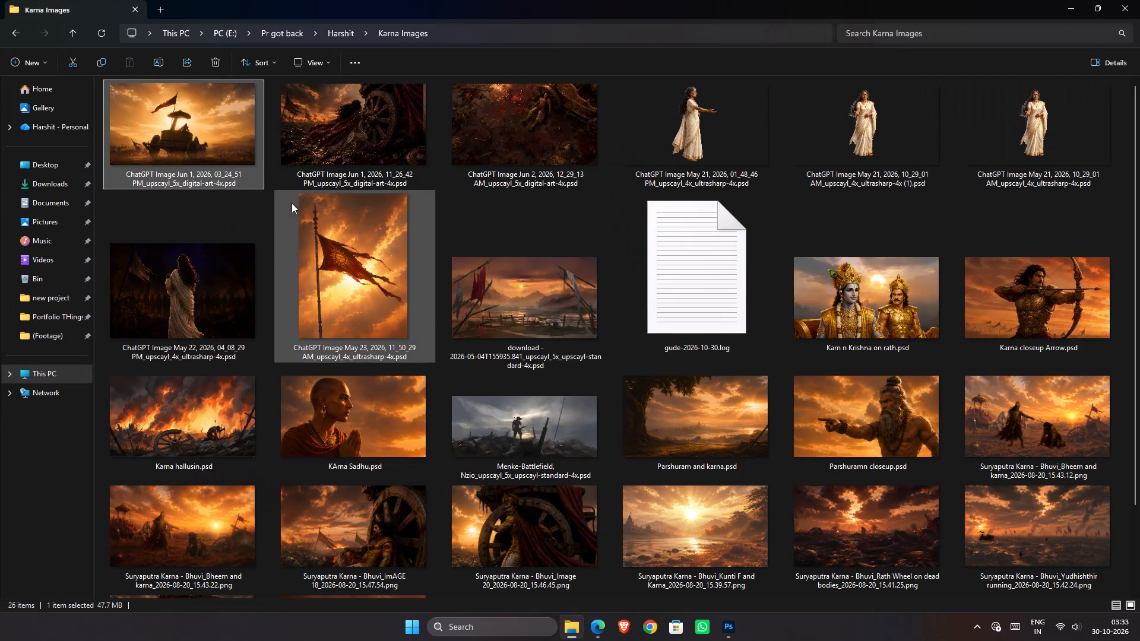
double_click(211, 161)
key(alt+Tab)
key(alt+Tab)
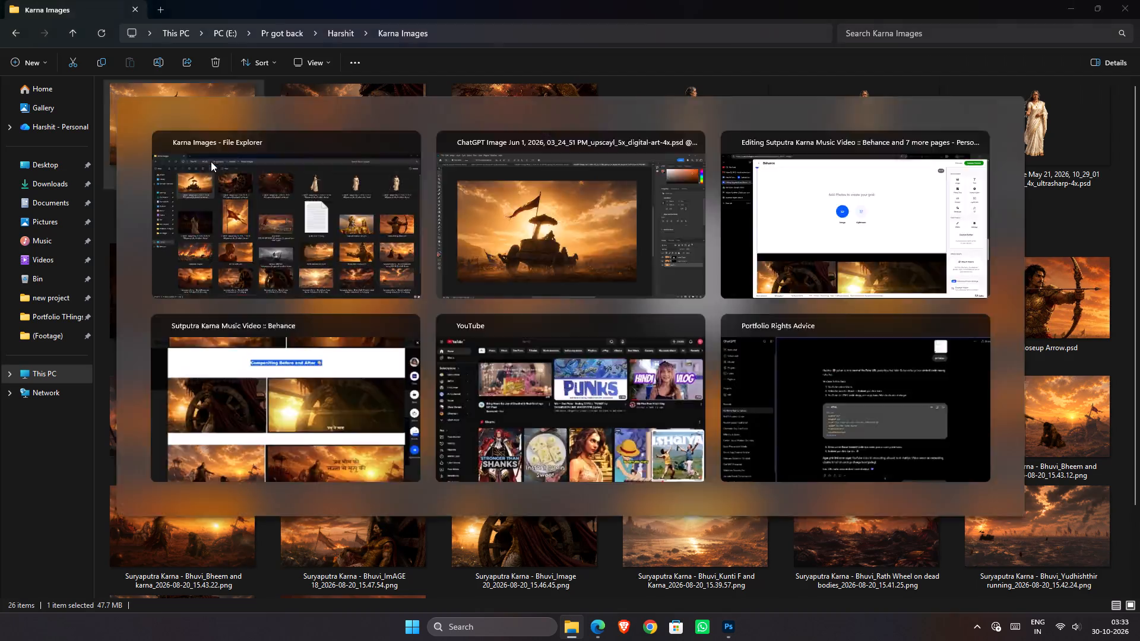
click(31, 5)
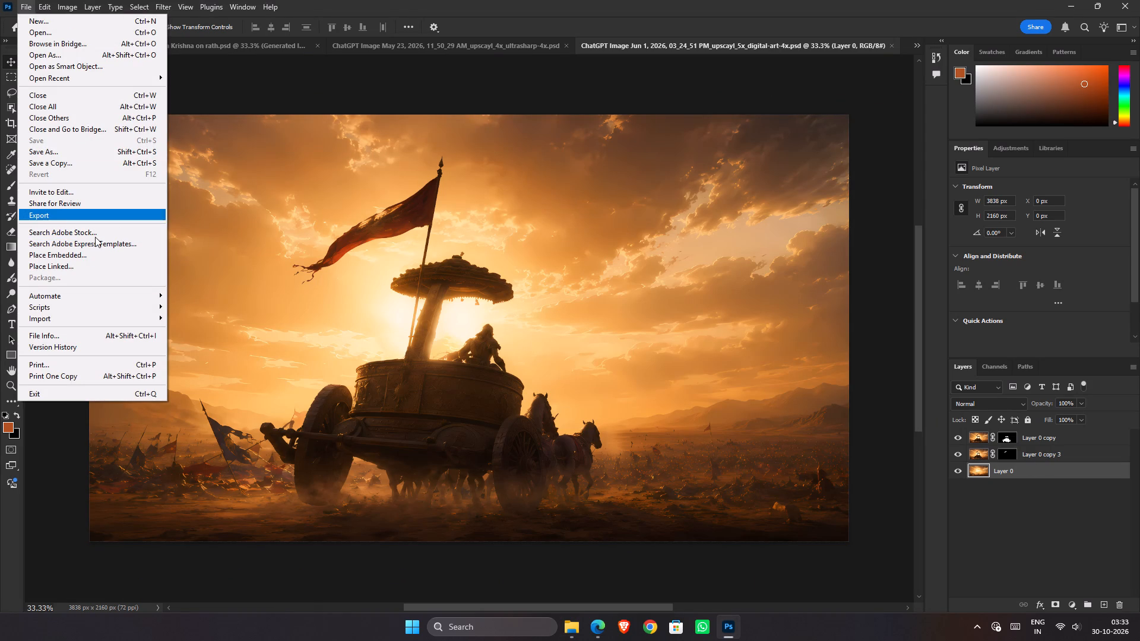
click(212, 217)
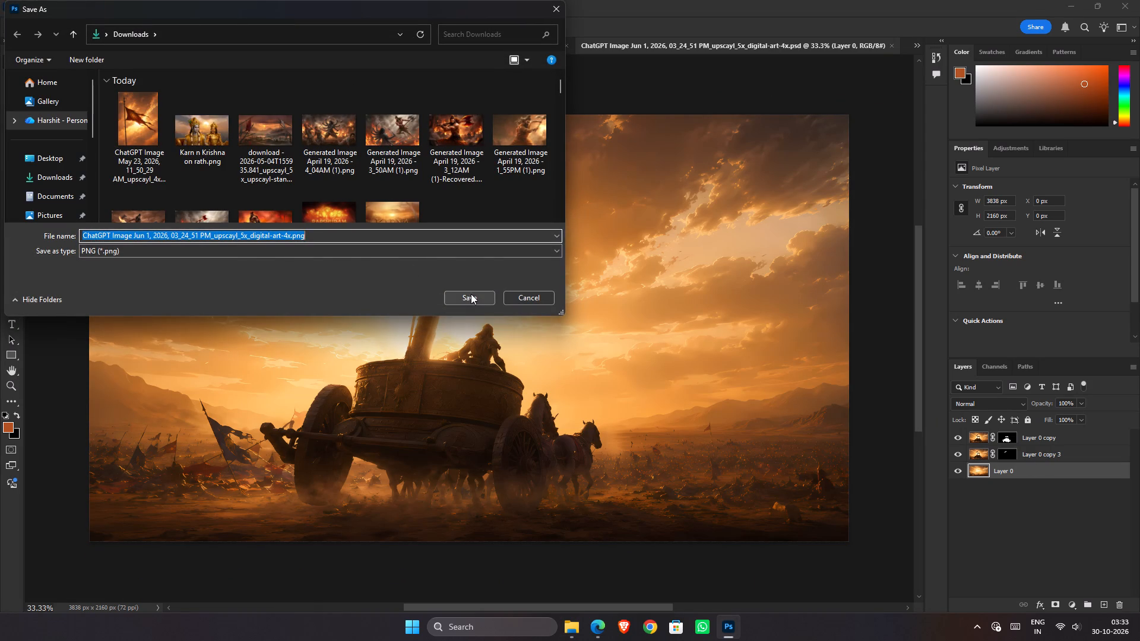
click(471, 294)
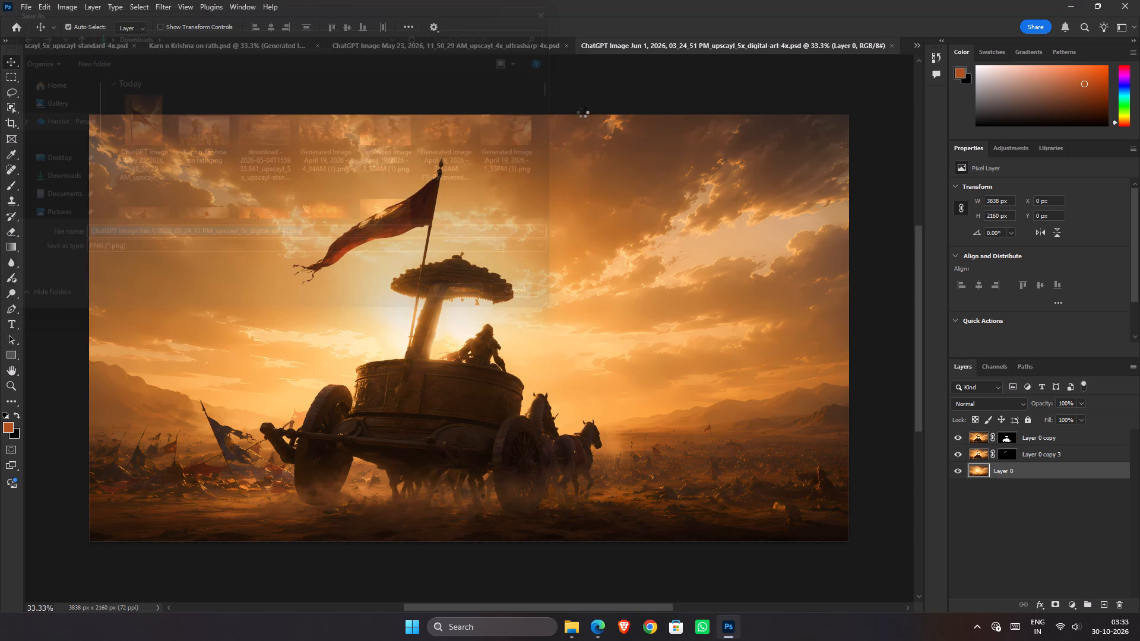
key(ctrl+w)
Open the PSD "ChatGPT Image Jun 2, 2026, 12_29_13 AM" from Karna Images in Photoshop, export it as PNG to Downloads and try to close it.
key(alt+Tab)
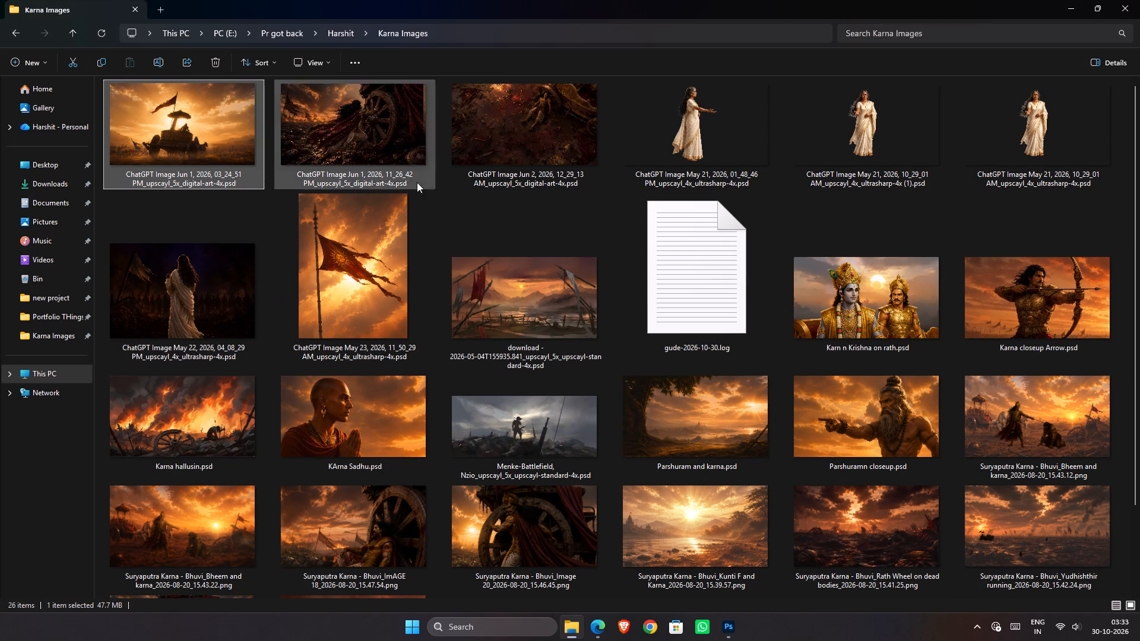
click(566, 136)
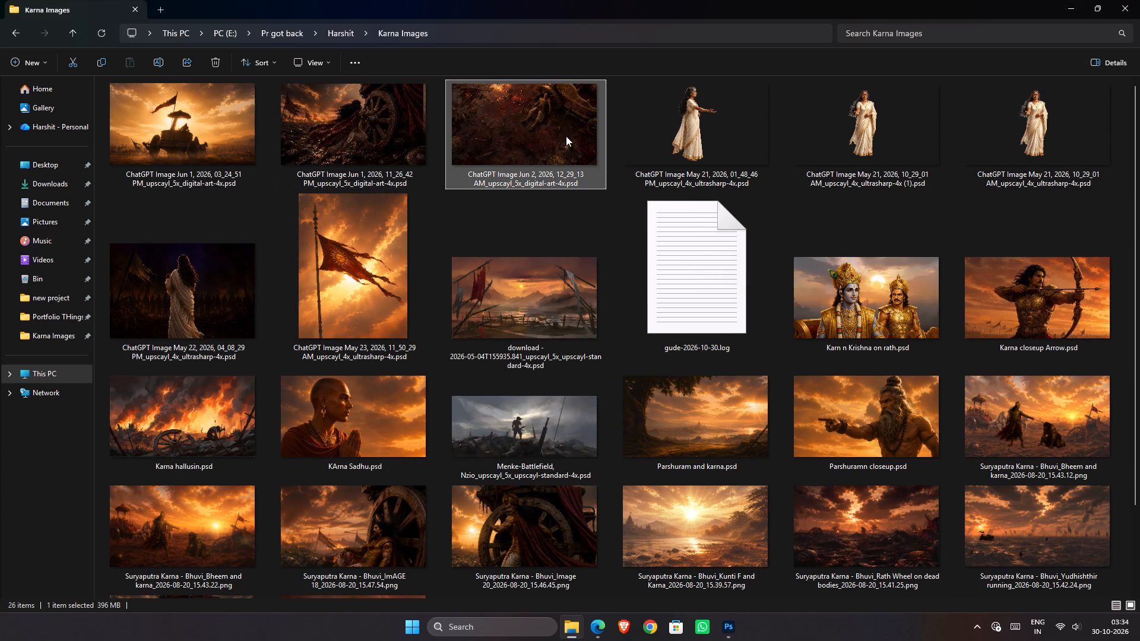
click(378, 116)
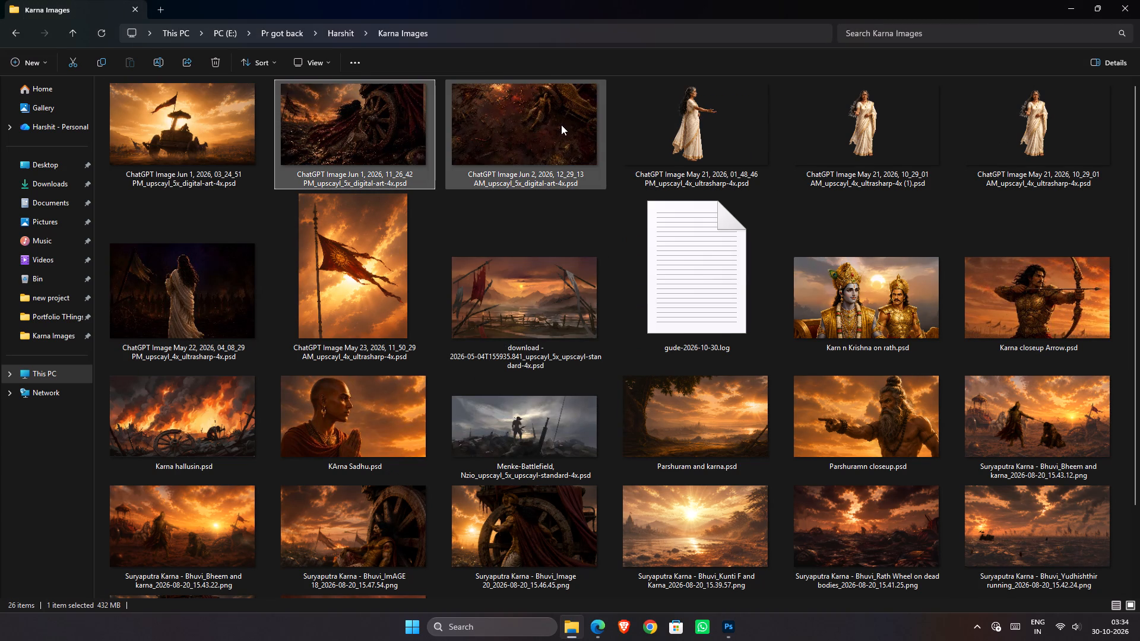
click(561, 125)
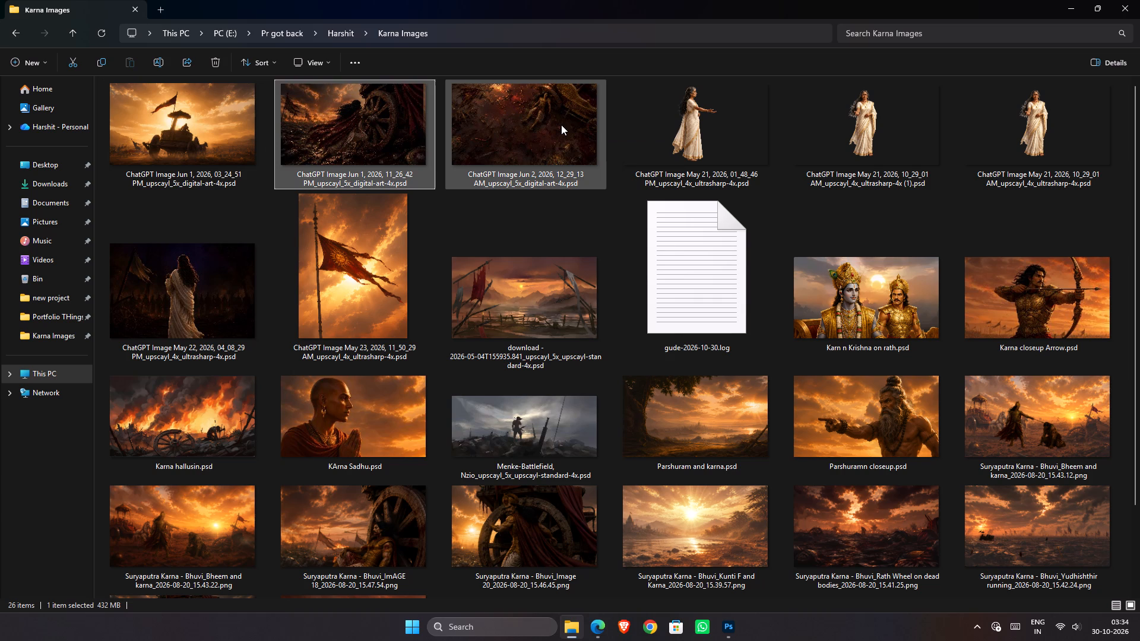
double_click(561, 125)
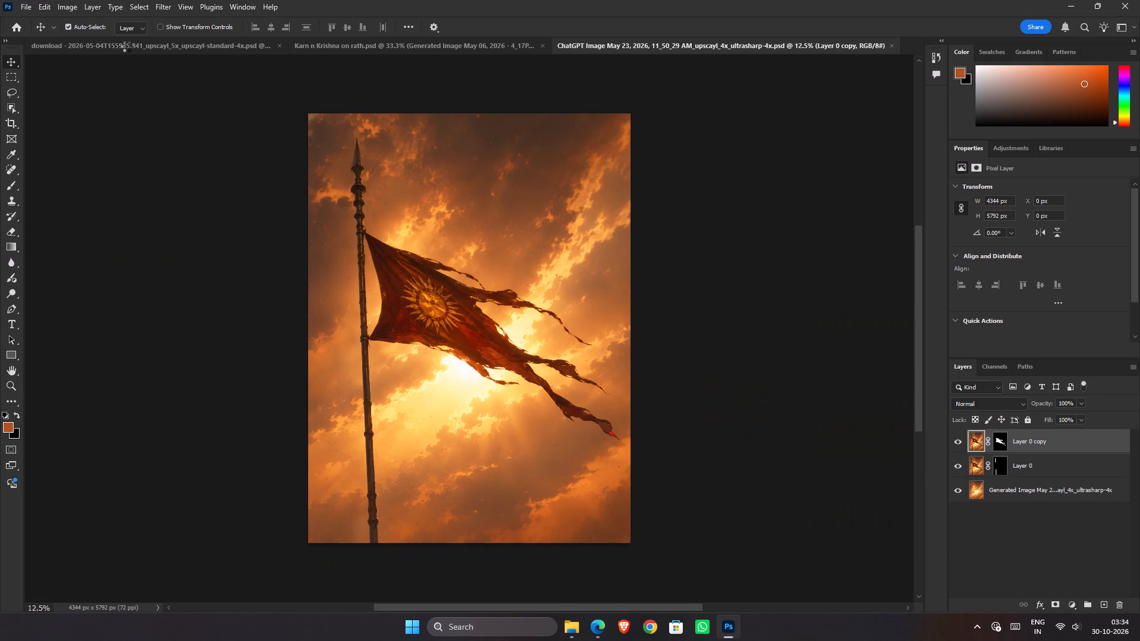
click(26, 4)
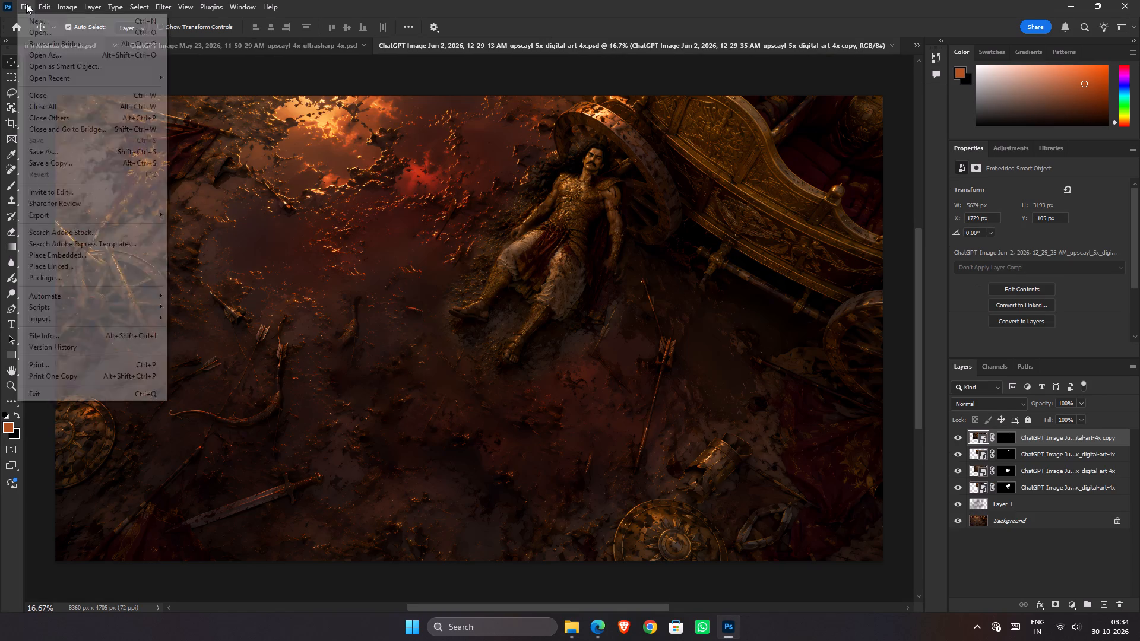
click(122, 216)
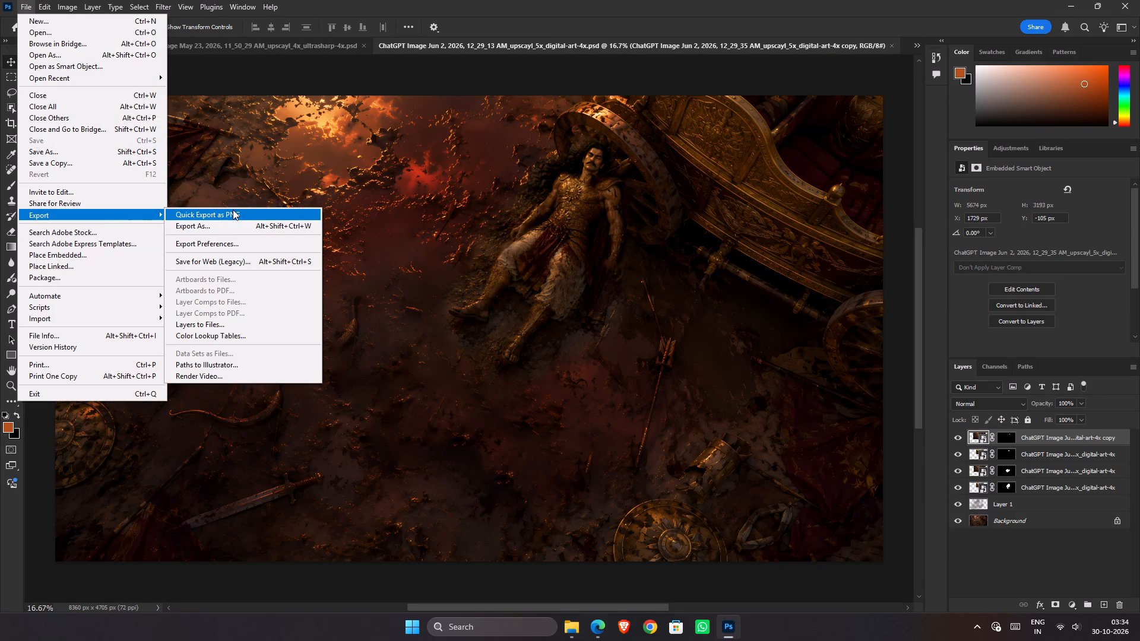
click(233, 210)
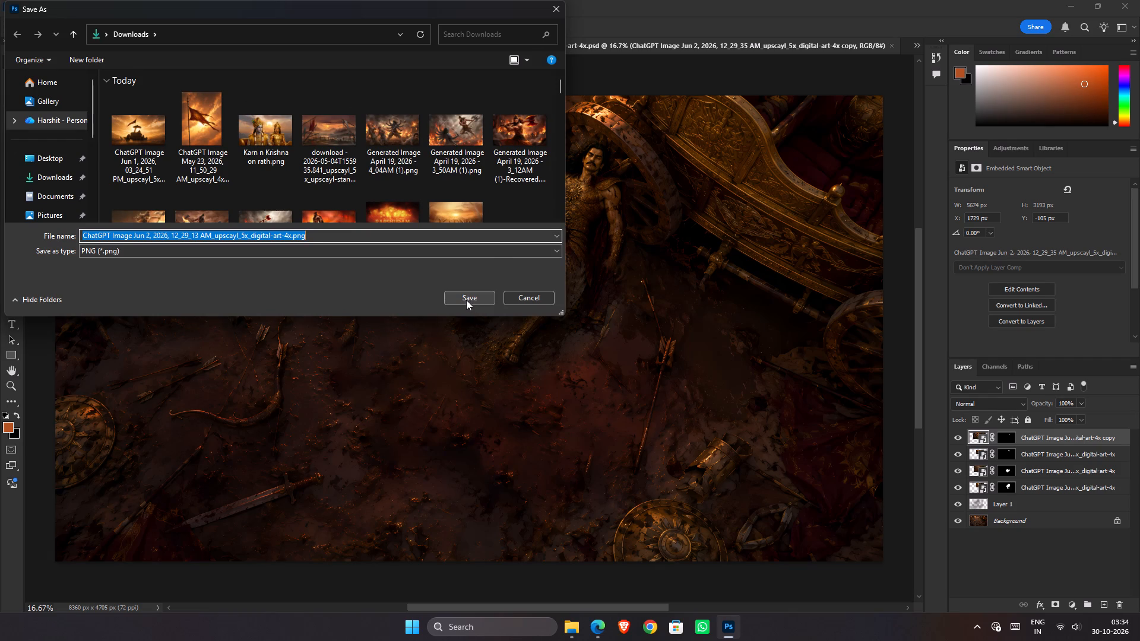
click(466, 300)
key(ctrl+w)
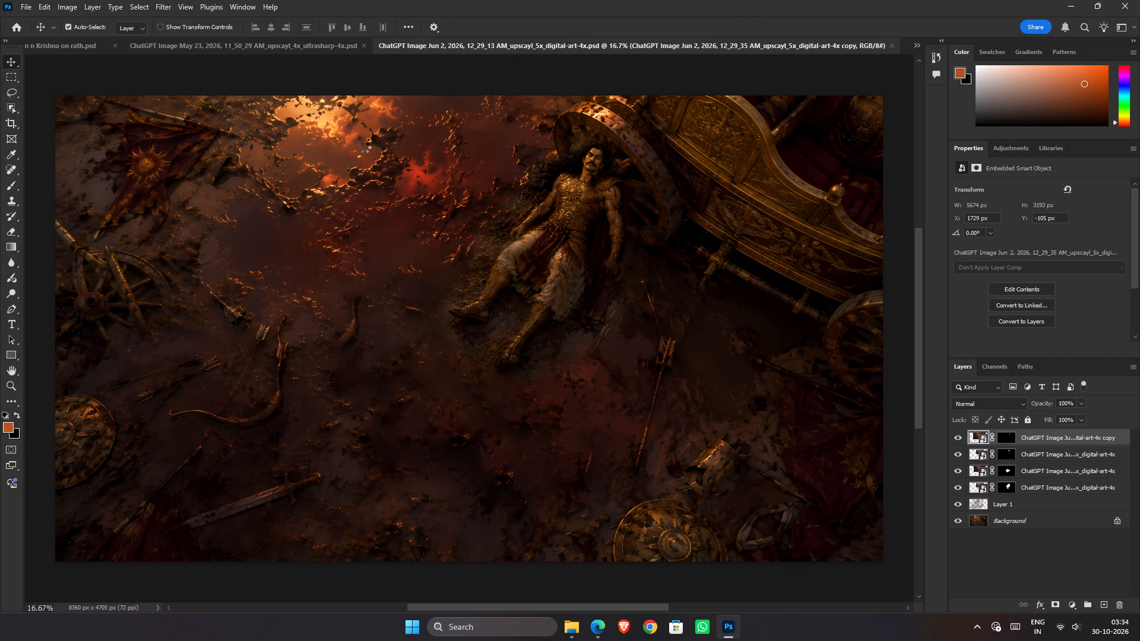
Open the "Menke-Battlefield, Nzio" PSD from Karna Images in Photoshop, export it as PNG to Downloads and try to close the document.
key(alt+Tab)
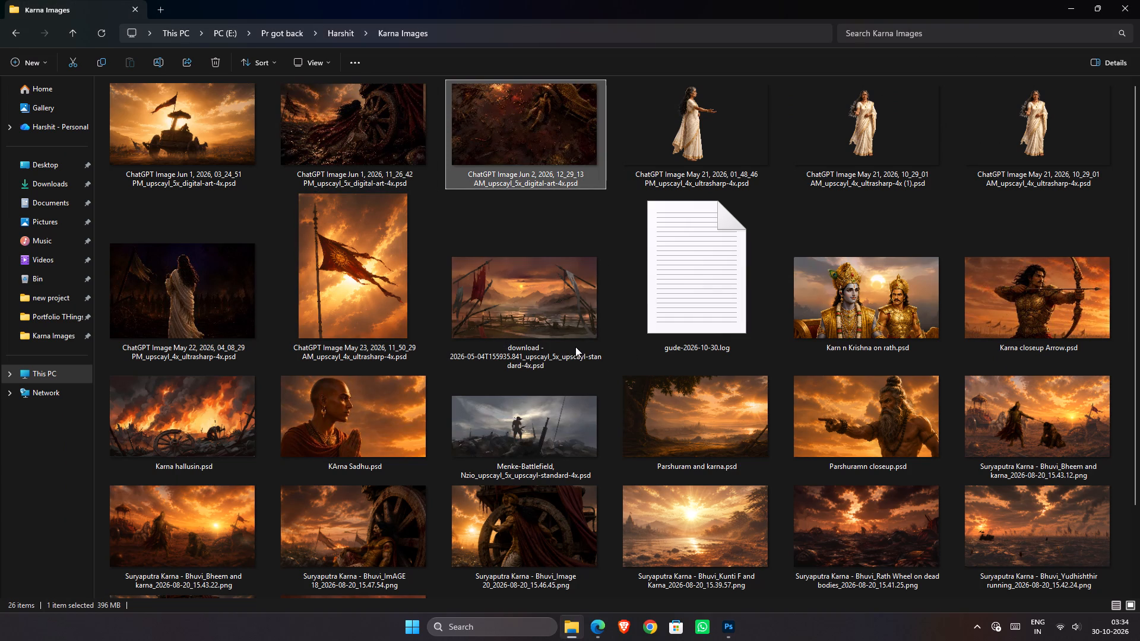
click(831, 323)
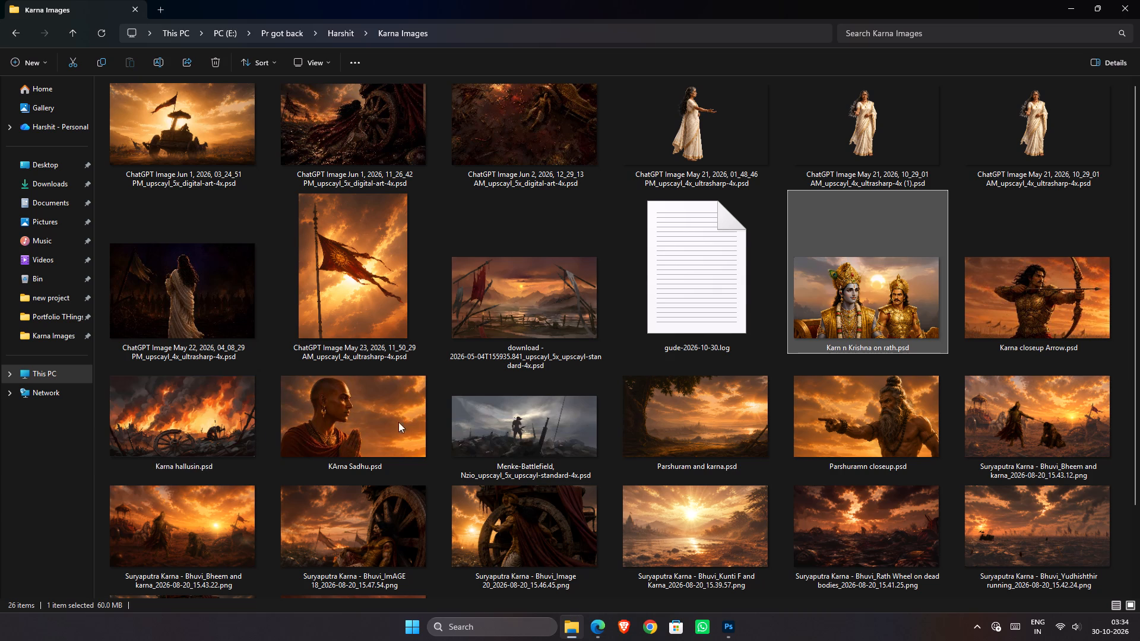
click(474, 424)
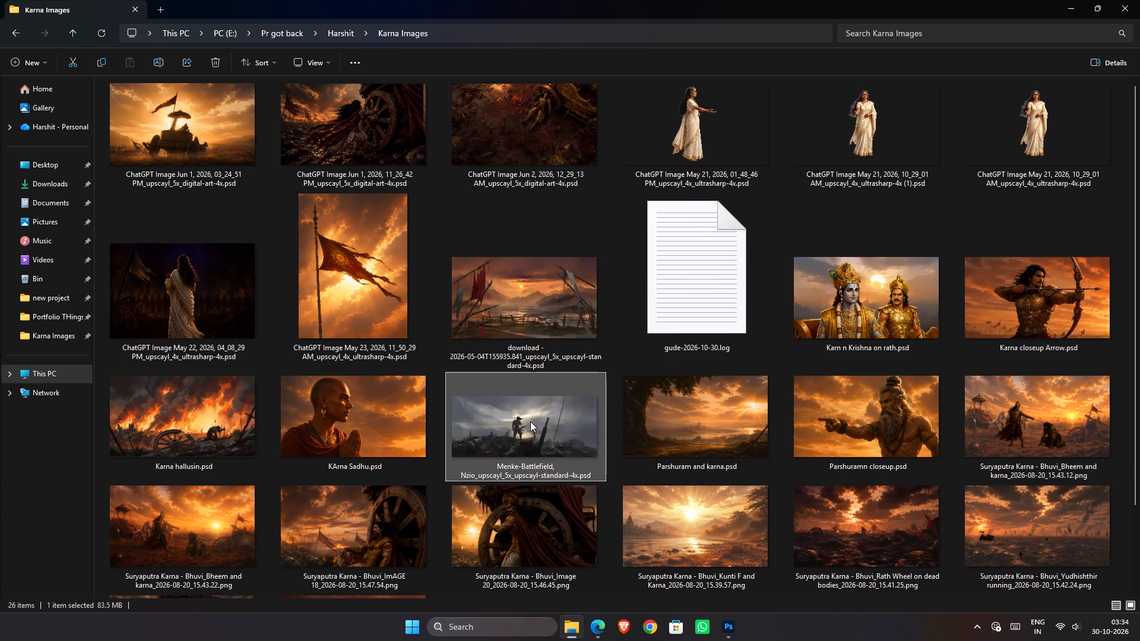
scroll(530, 421, down, 1)
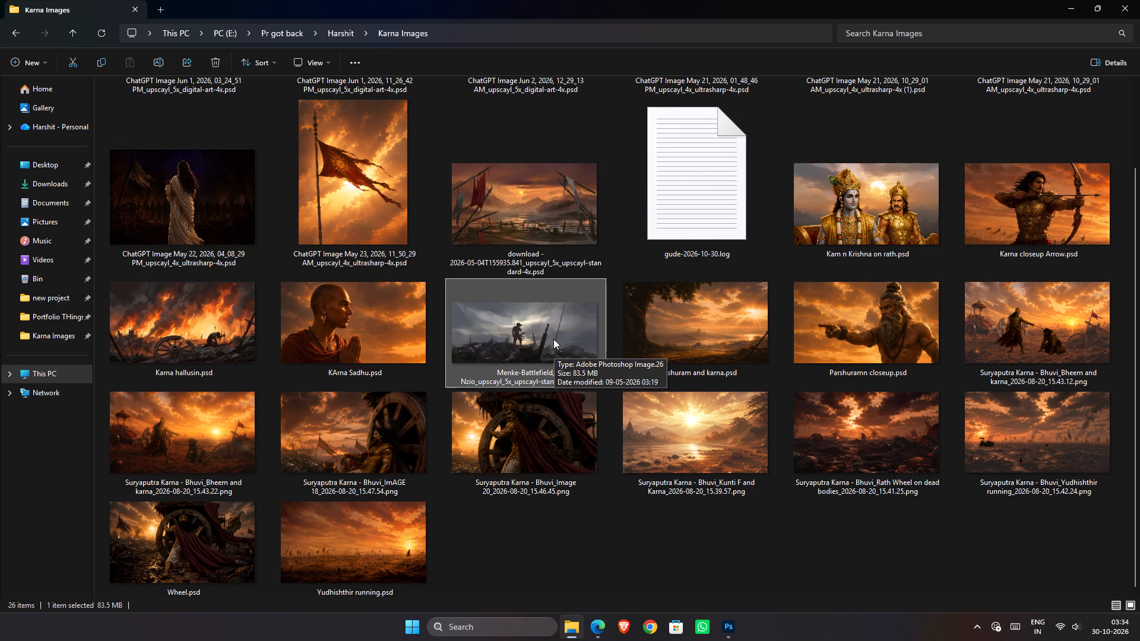
double_click(553, 339)
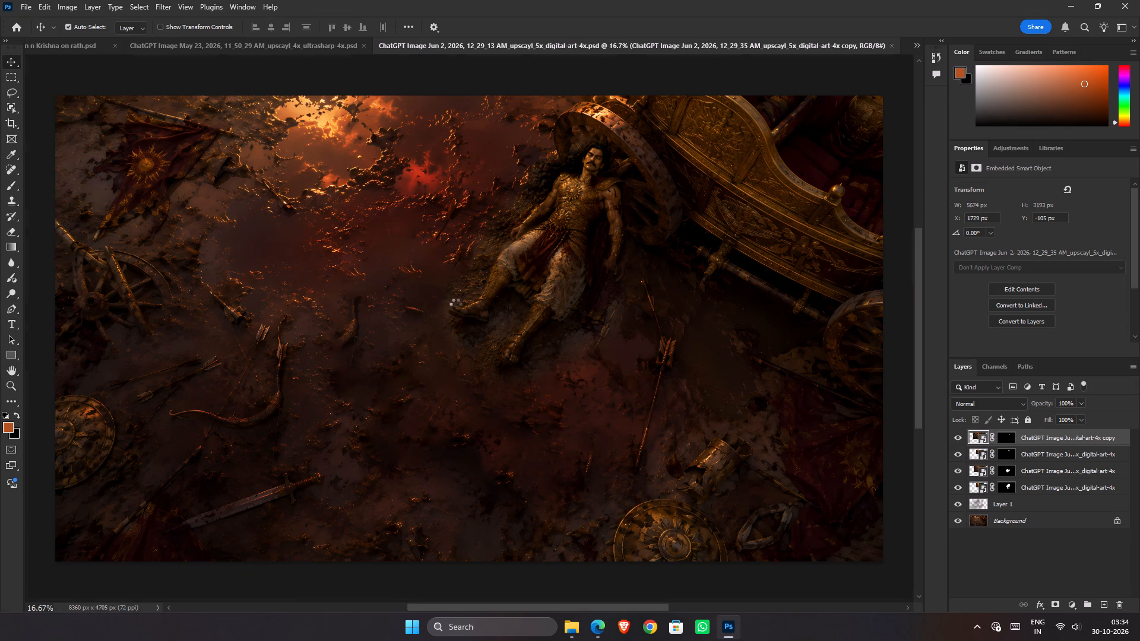
click(21, 0)
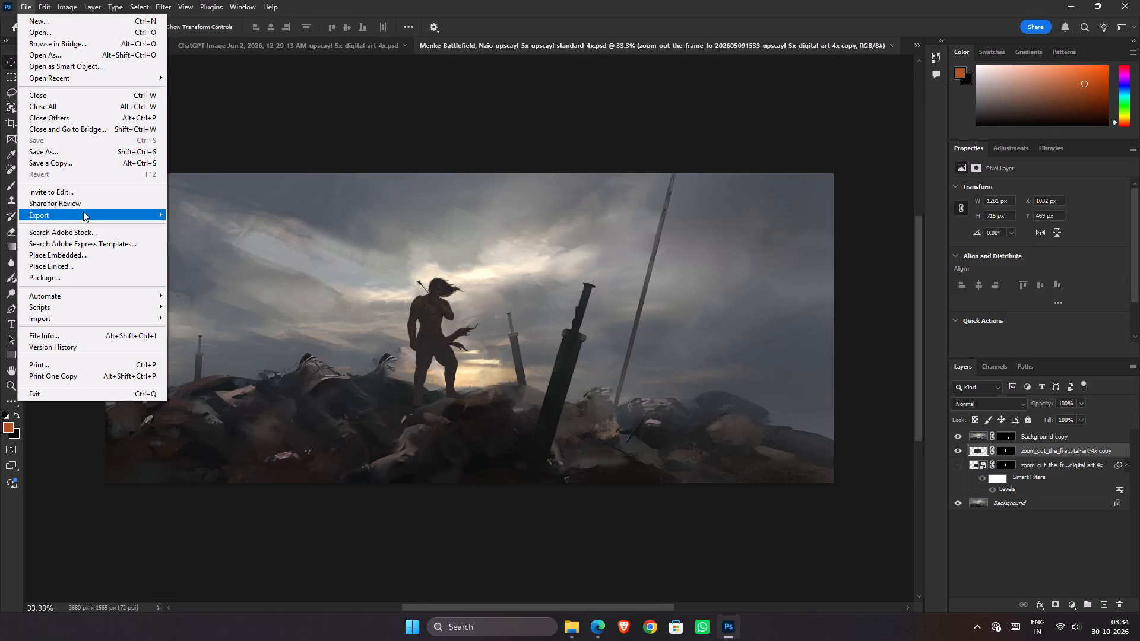
click(99, 215)
click(191, 209)
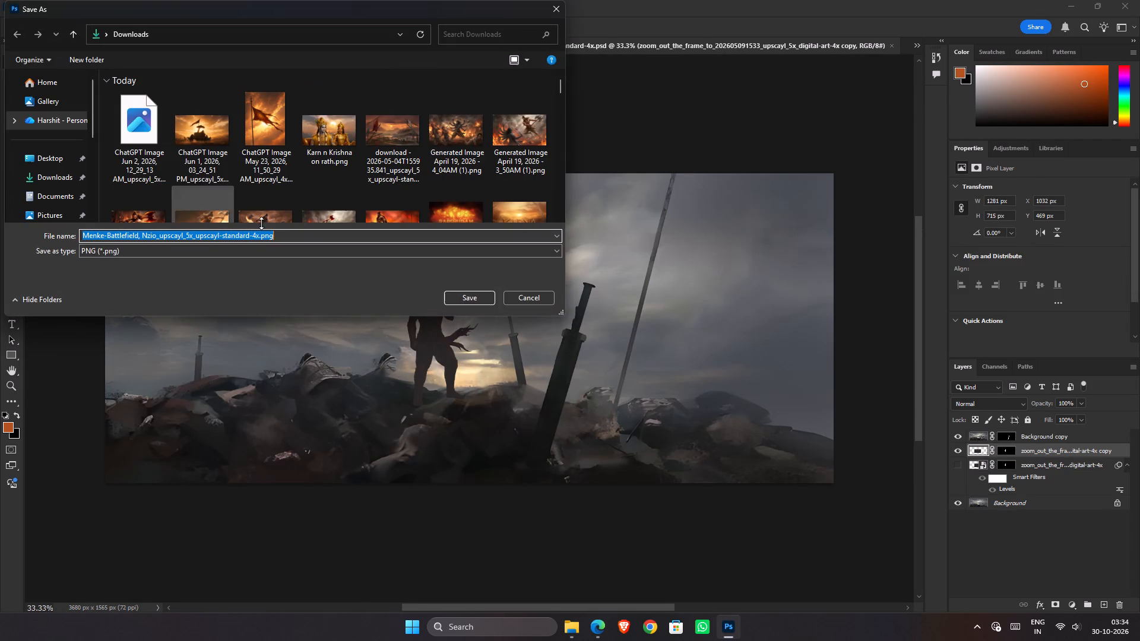
click(475, 295)
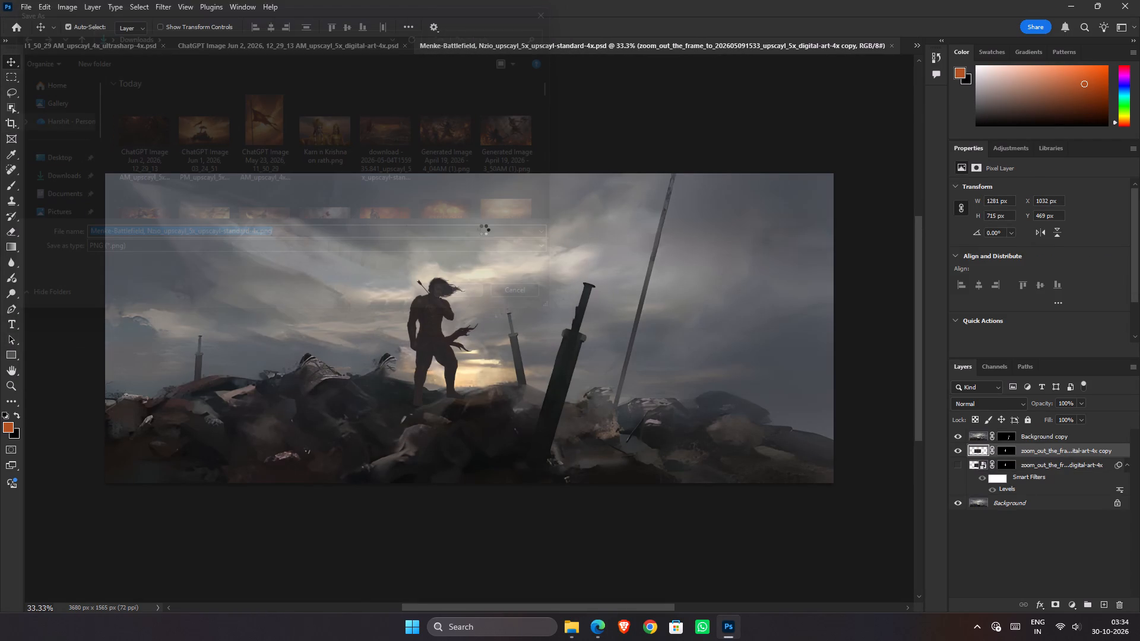
key(ctrl+w)
Open "Karna closeup Arrow.psd" from Karna Images in Photoshop, export it as PNG to Downloads and quit Photoshop.
key(alt+Tab)
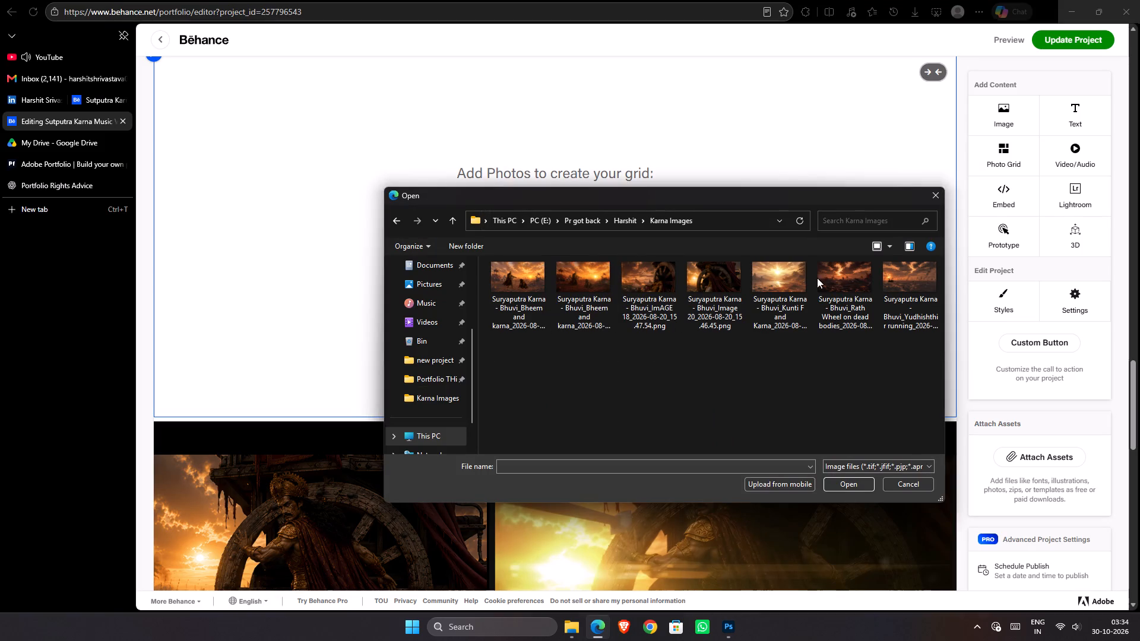
key(alt+Tab)
key(alt+Tab)
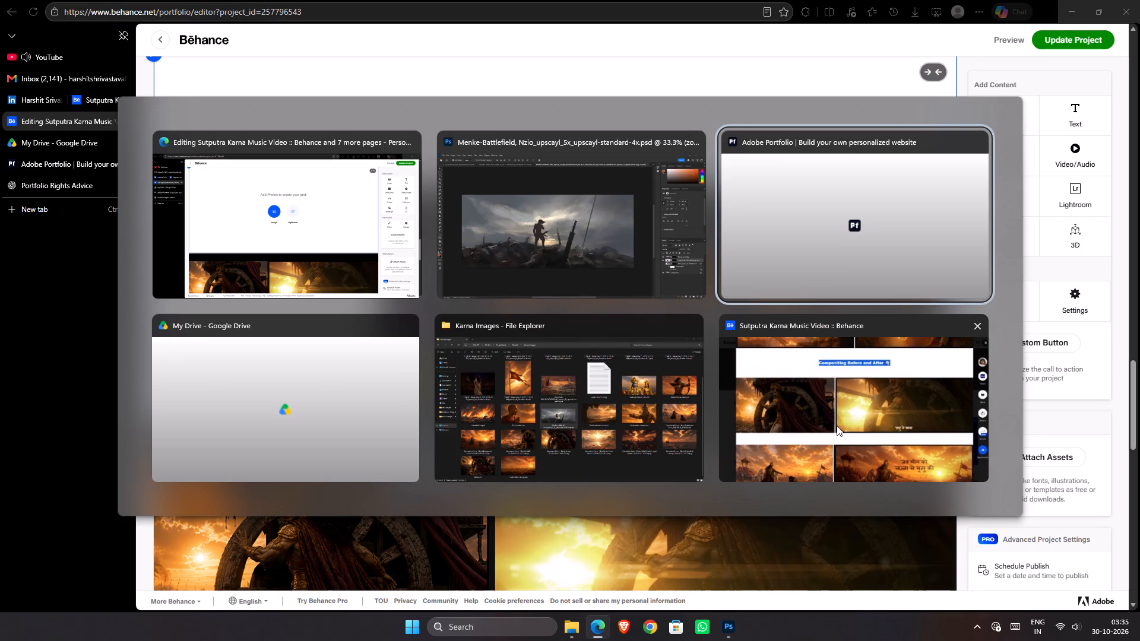
alt+click(532, 414)
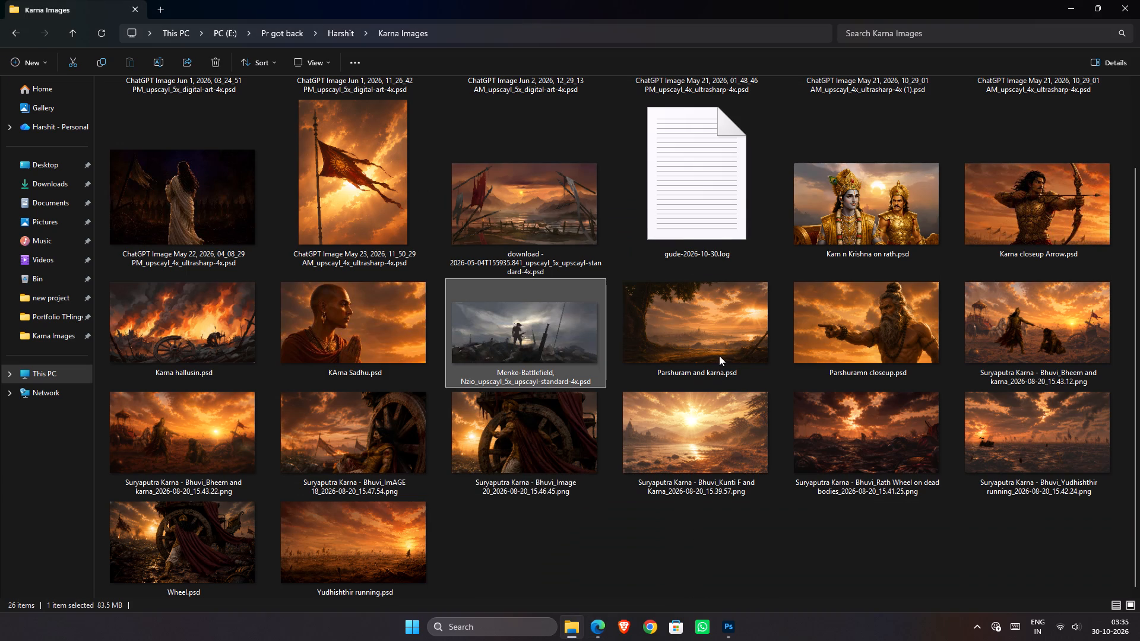
click(719, 356)
click(883, 360)
click(997, 344)
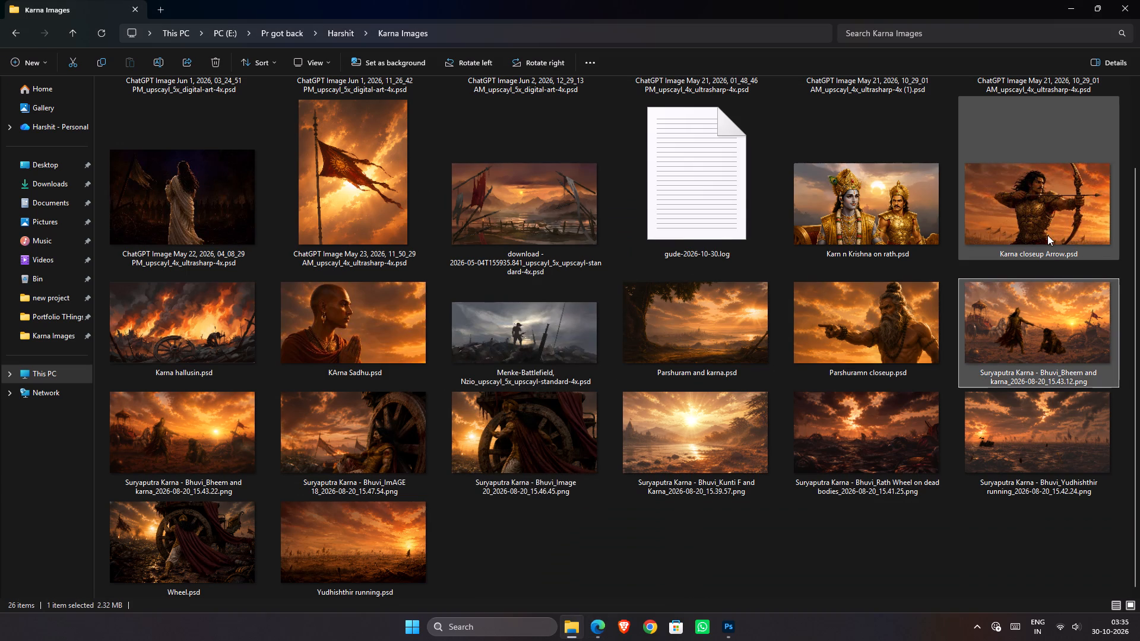
double_click(1047, 235)
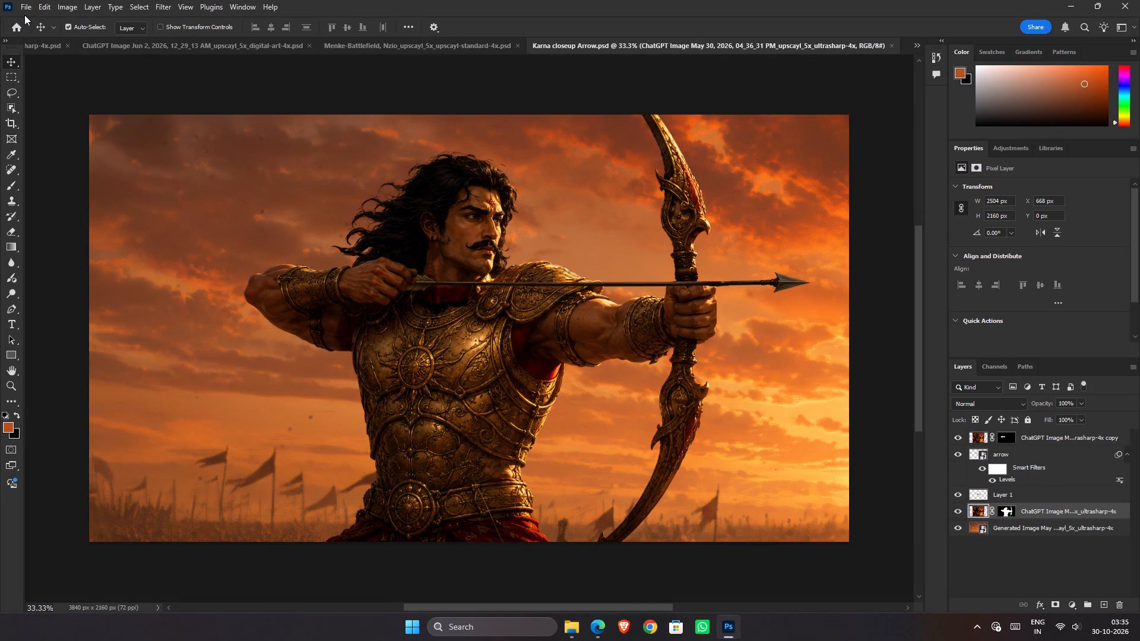
click(29, 12)
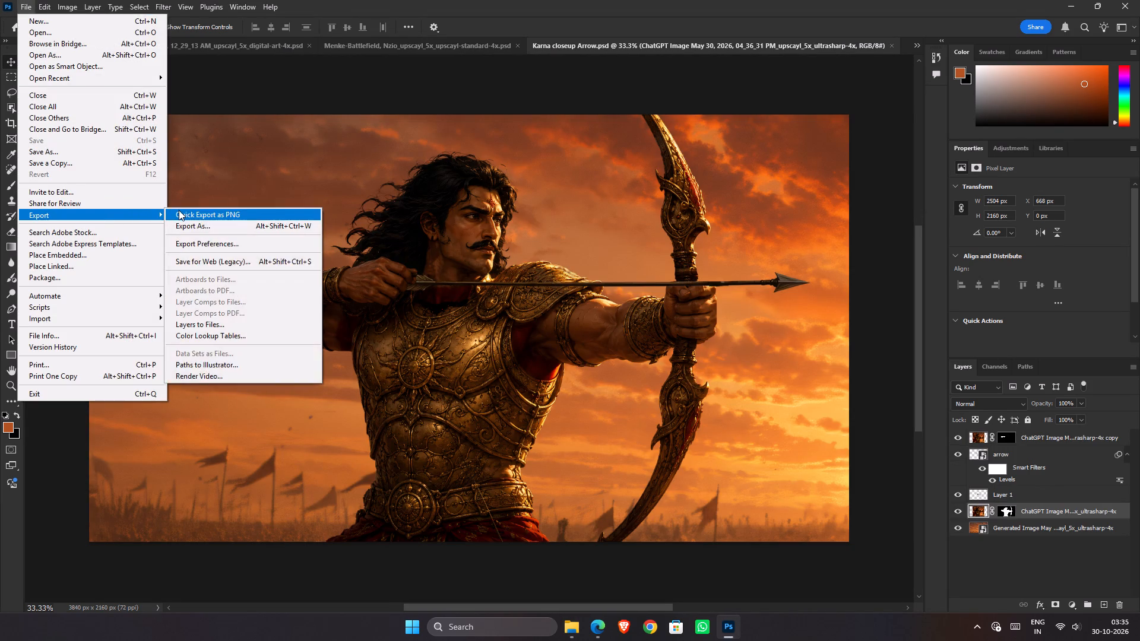
click(179, 210)
click(484, 298)
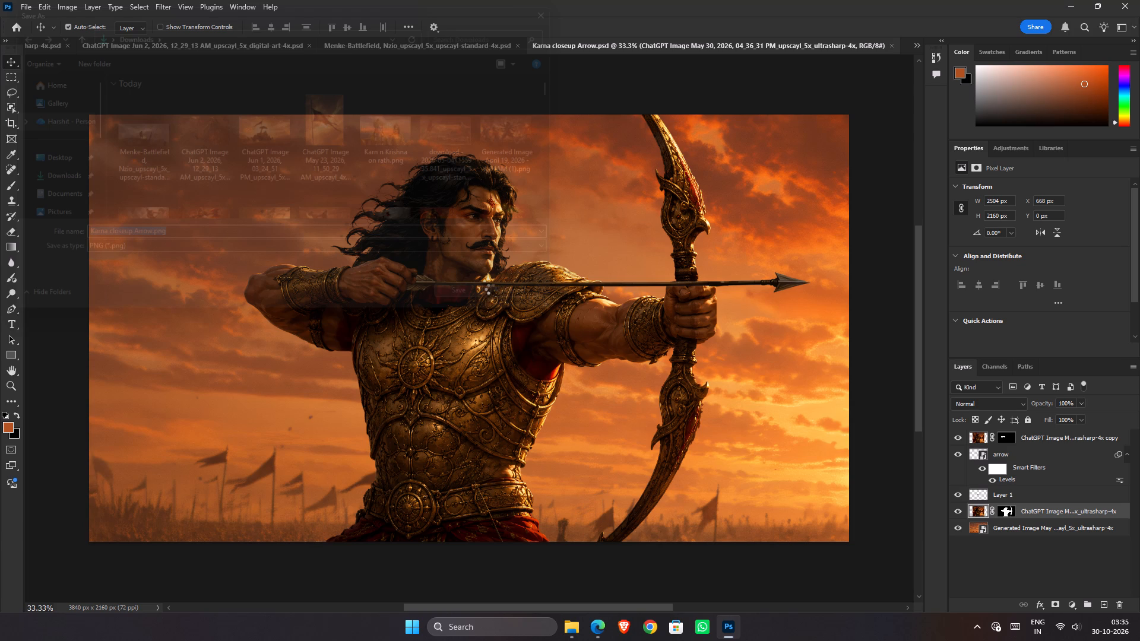
key(ctrl+q)
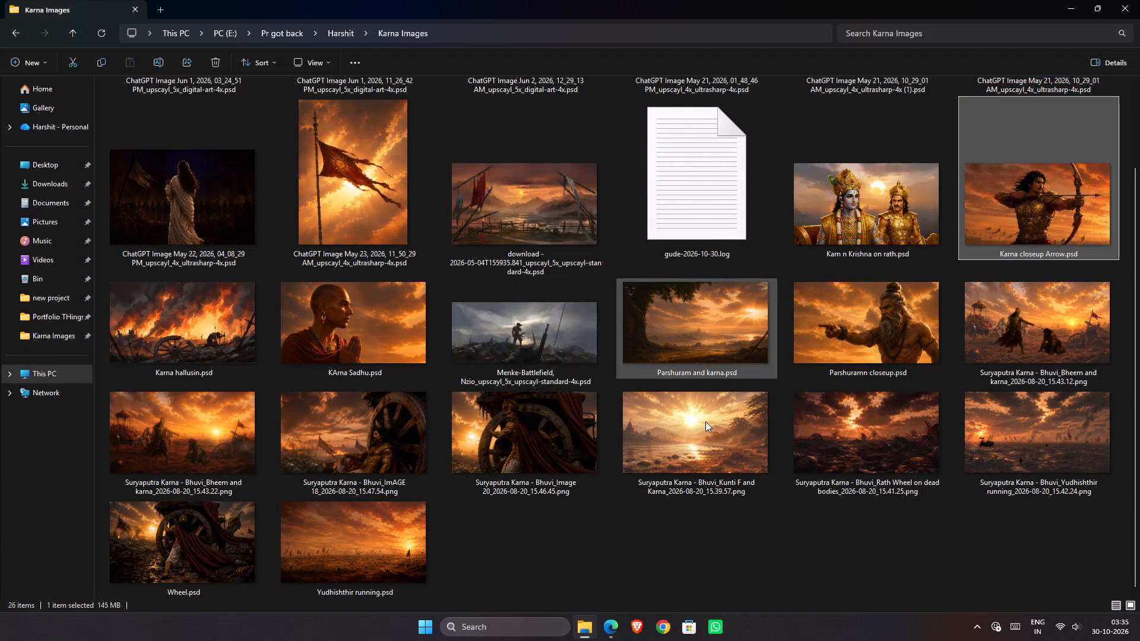
In Edge, upload the flags-and-lake PNG "download - 2026-05-04T155935.841" from Downloads into the empty Behance photo grid.
click(604, 627)
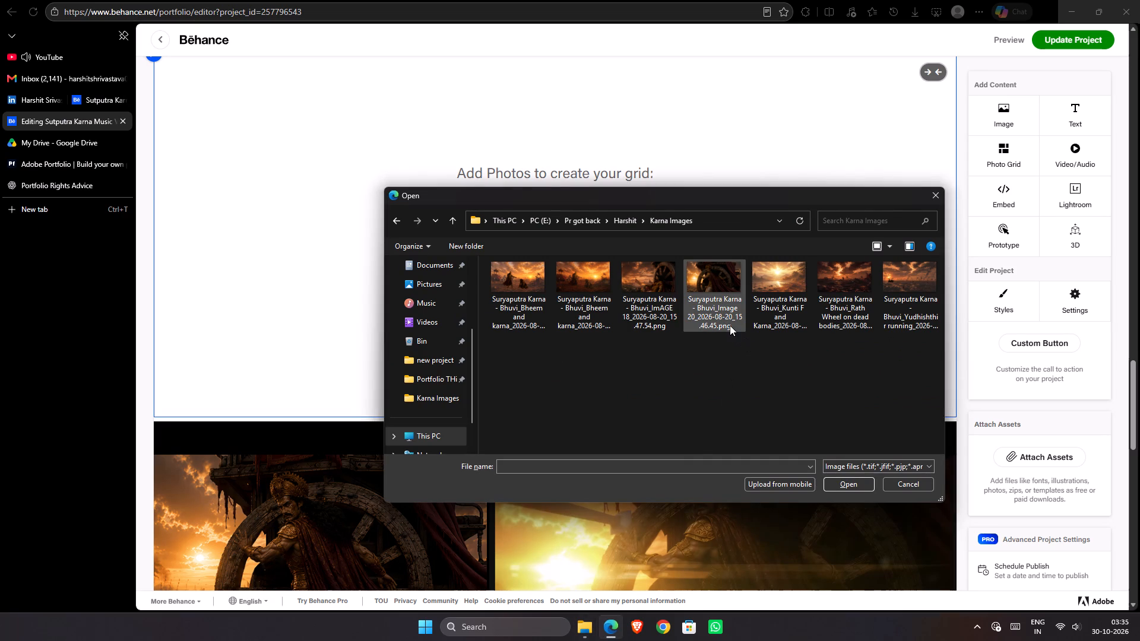
click(797, 226)
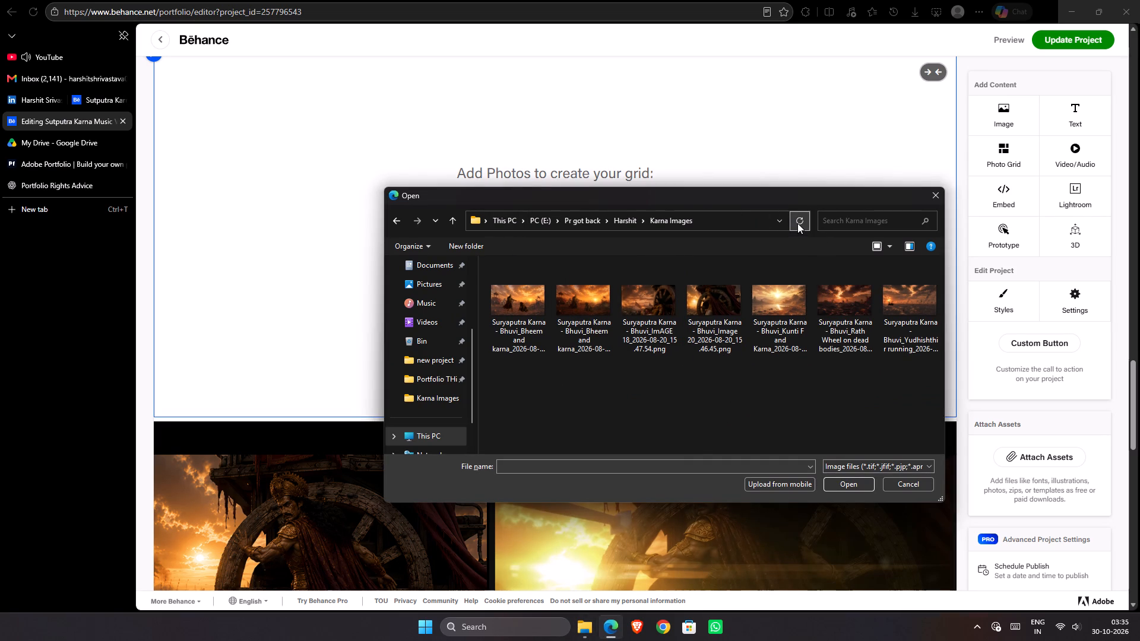
triple_click(797, 223)
triple_click(797, 223)
click(797, 223)
scroll(435, 340, up, 3)
click(438, 359)
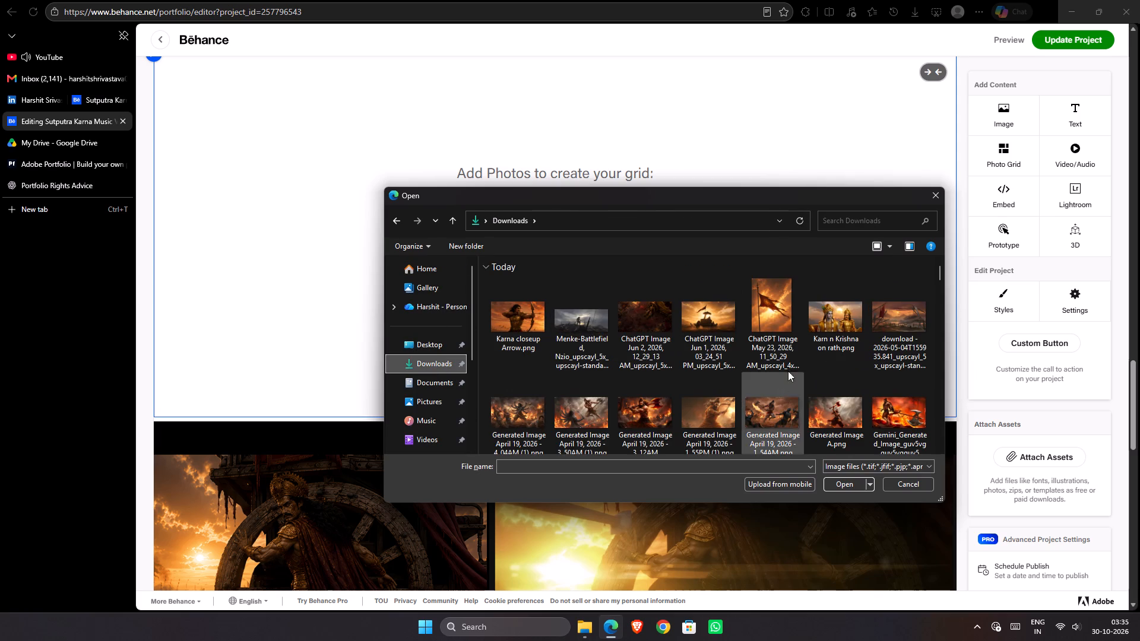
click(815, 339)
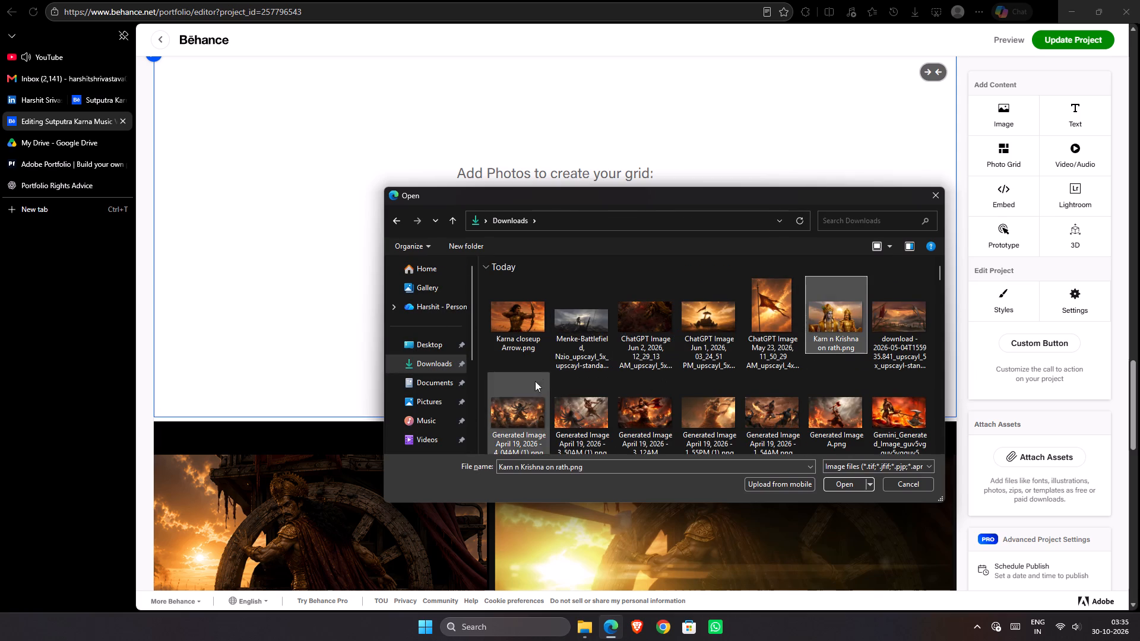
click(887, 342)
click(833, 483)
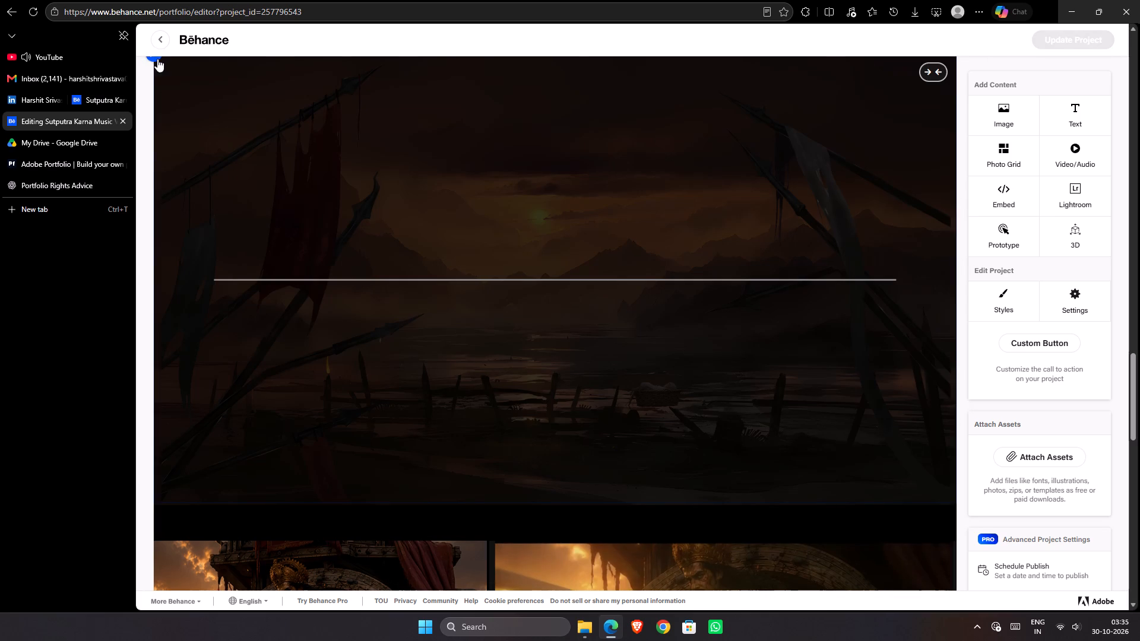
Edit the flags-and-lake grid to add the "Sutputra Karna" title screenshot from Gallery as its second photo, and finish editing.
click(157, 59)
click(175, 95)
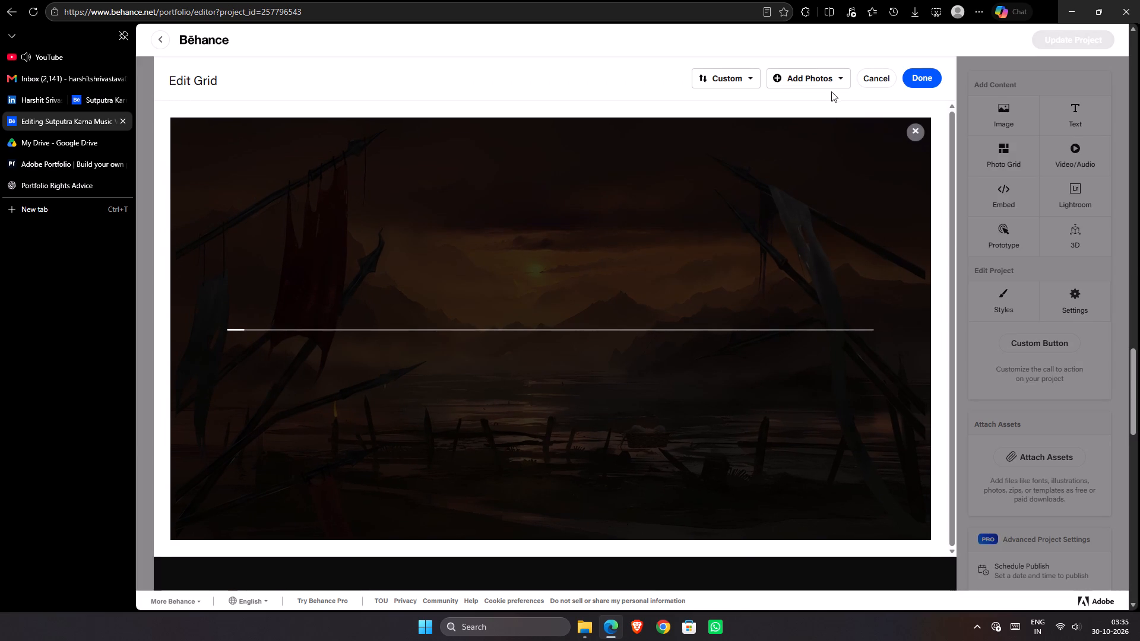
click(809, 82)
click(807, 100)
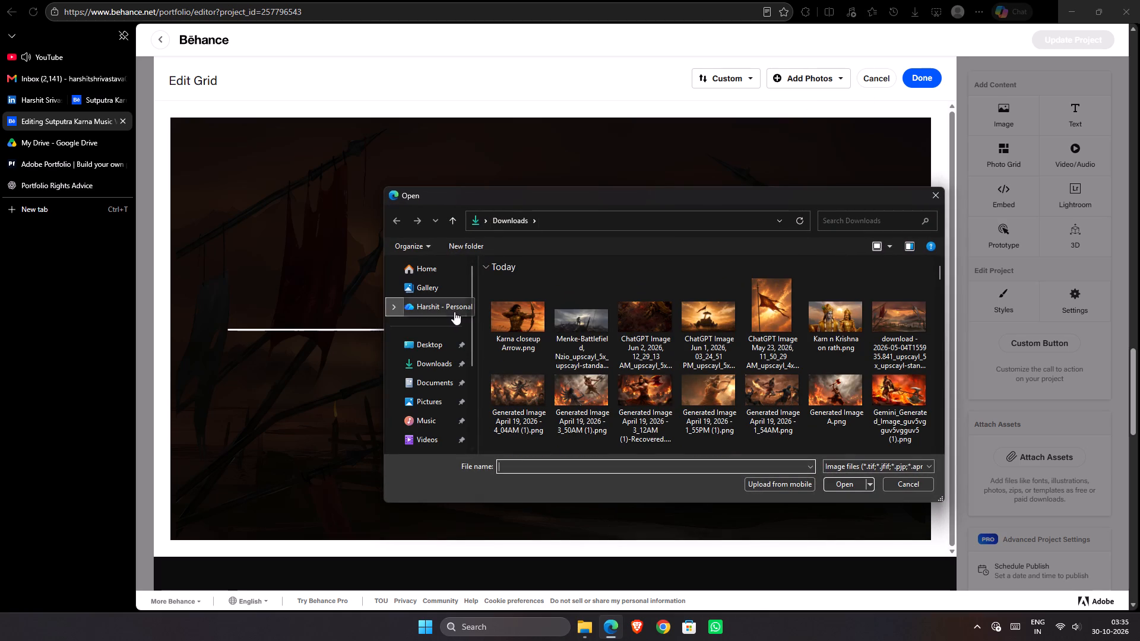
click(423, 293)
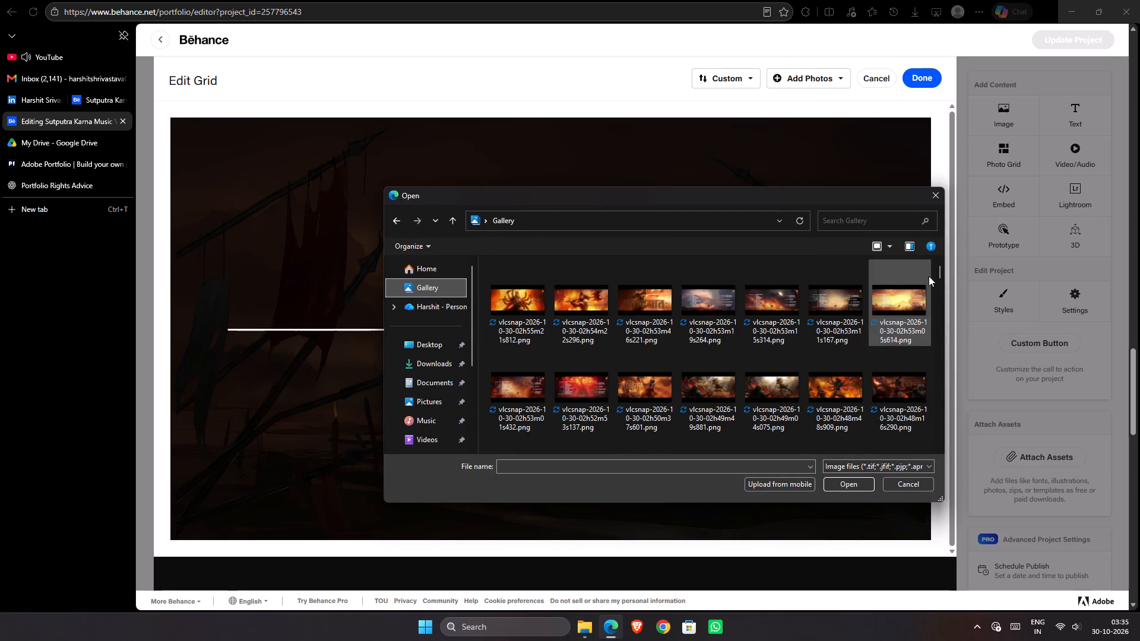
drag(938, 272, 929, 359)
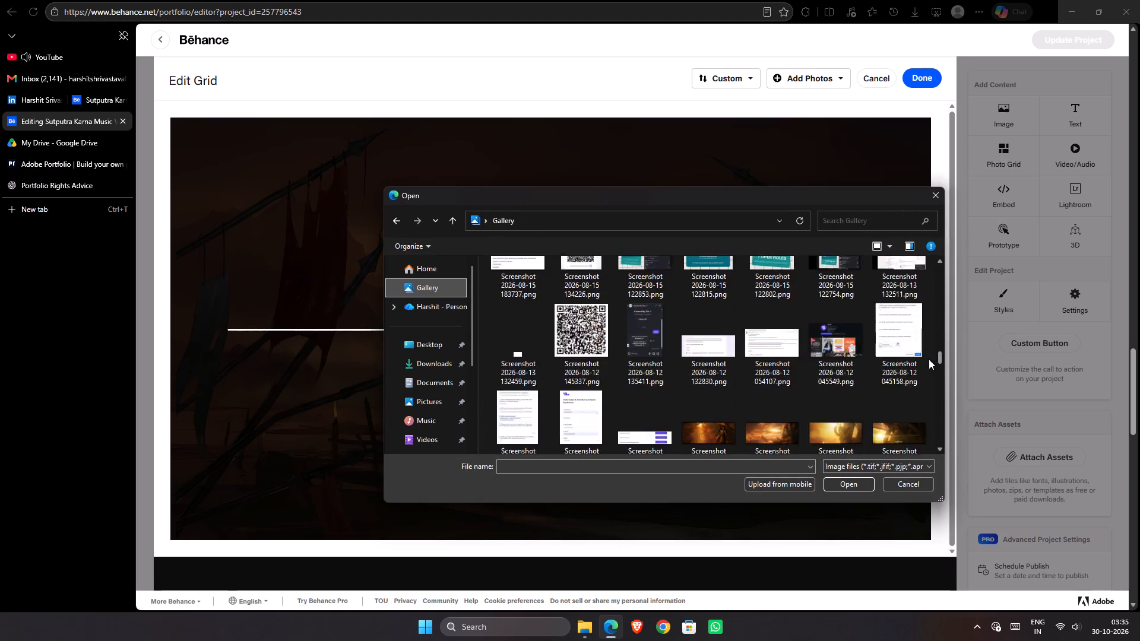
drag(929, 359, 927, 369)
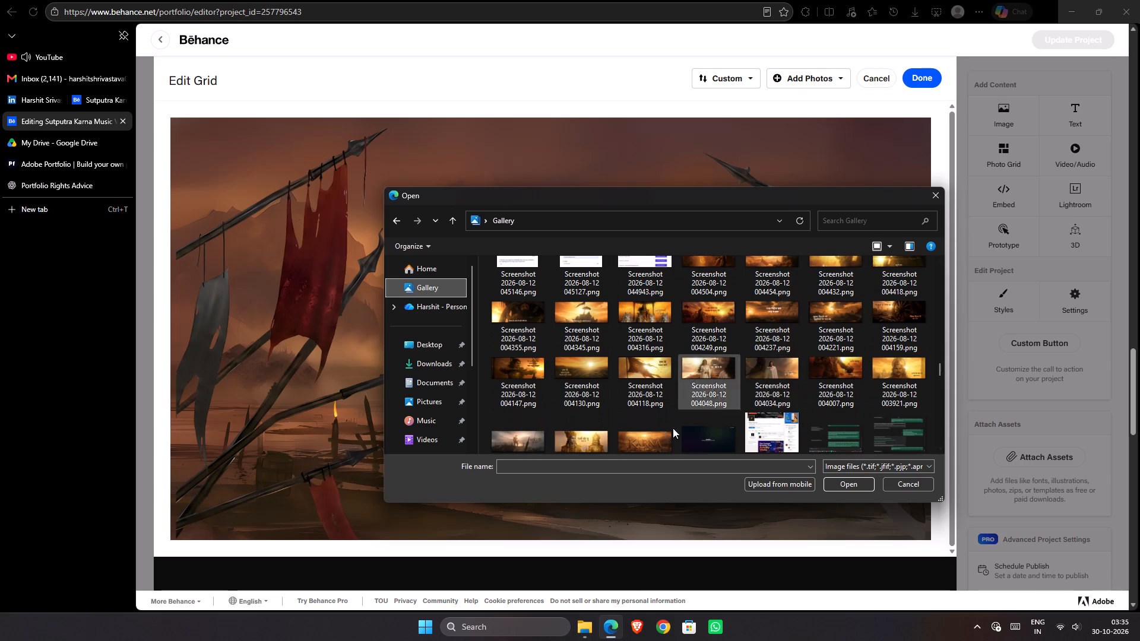
double_click(651, 436)
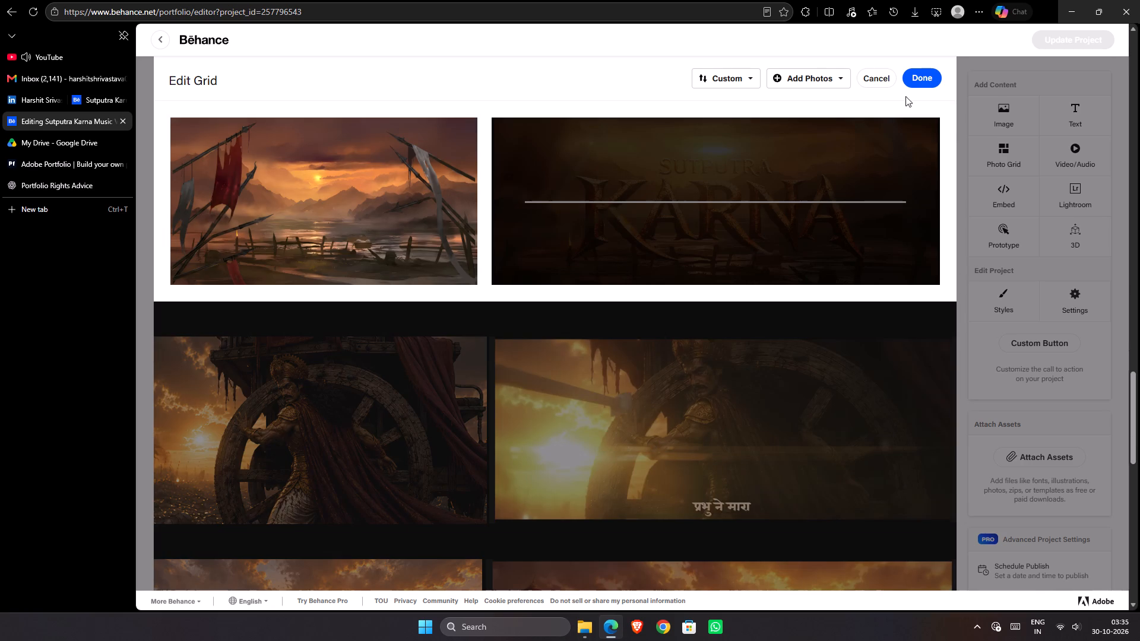
click(913, 80)
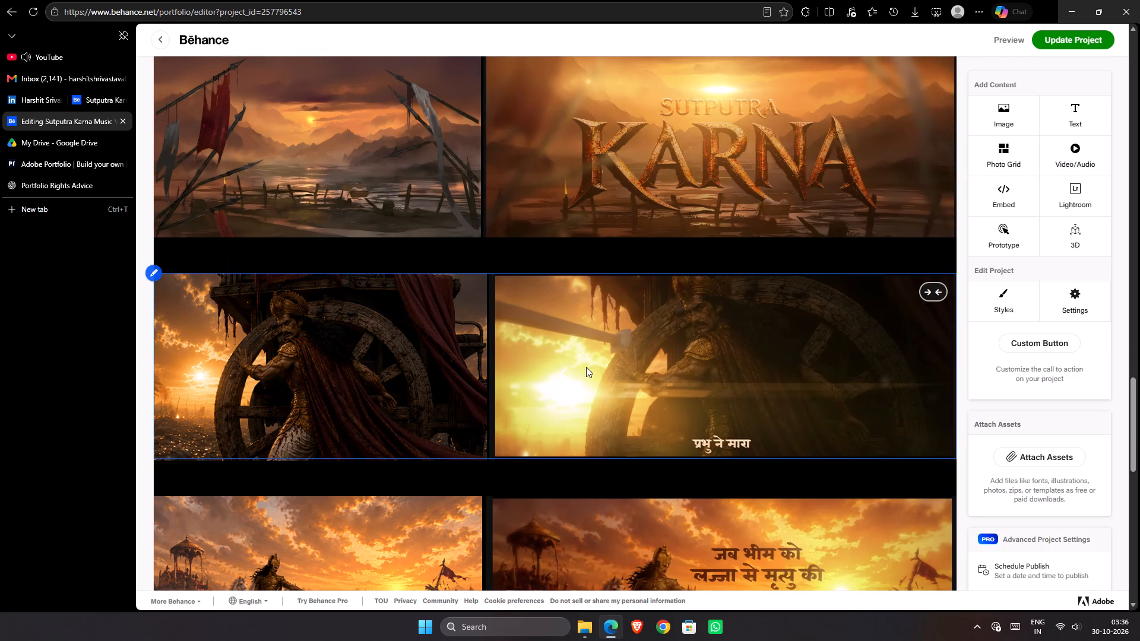
Insert a new photo grid between the title grid and the chariot-wheel grid, uploading "Karn n Krishna on rath.png" from Downloads.
scroll(584, 375, down, 1)
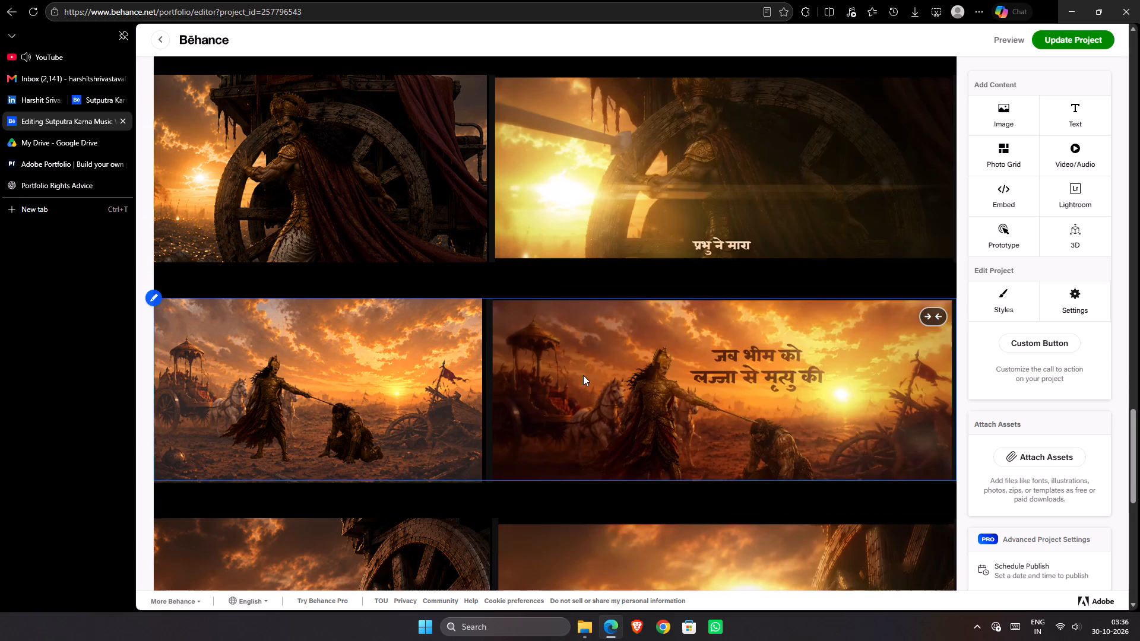
scroll(581, 375, up, 1)
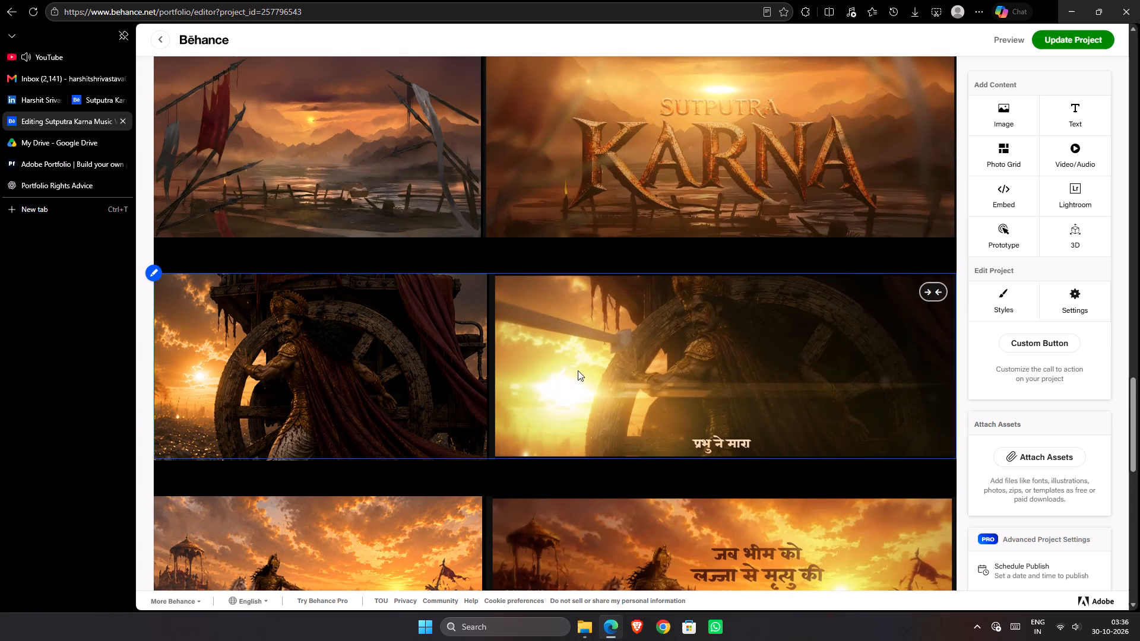
scroll(577, 370, down, 1)
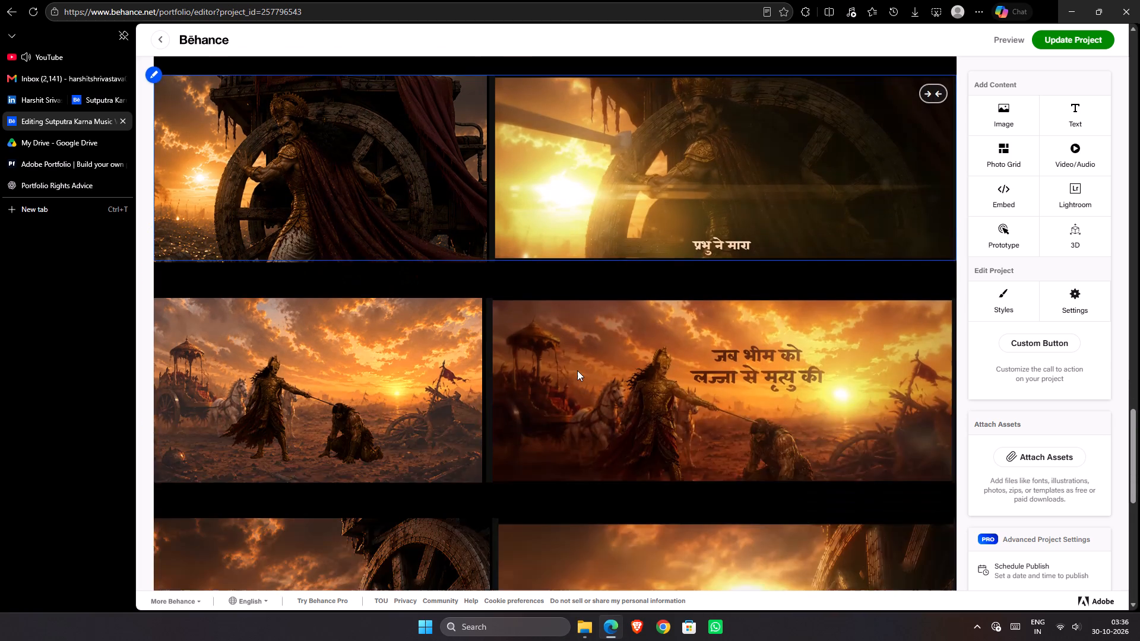
scroll(571, 369, up, 1)
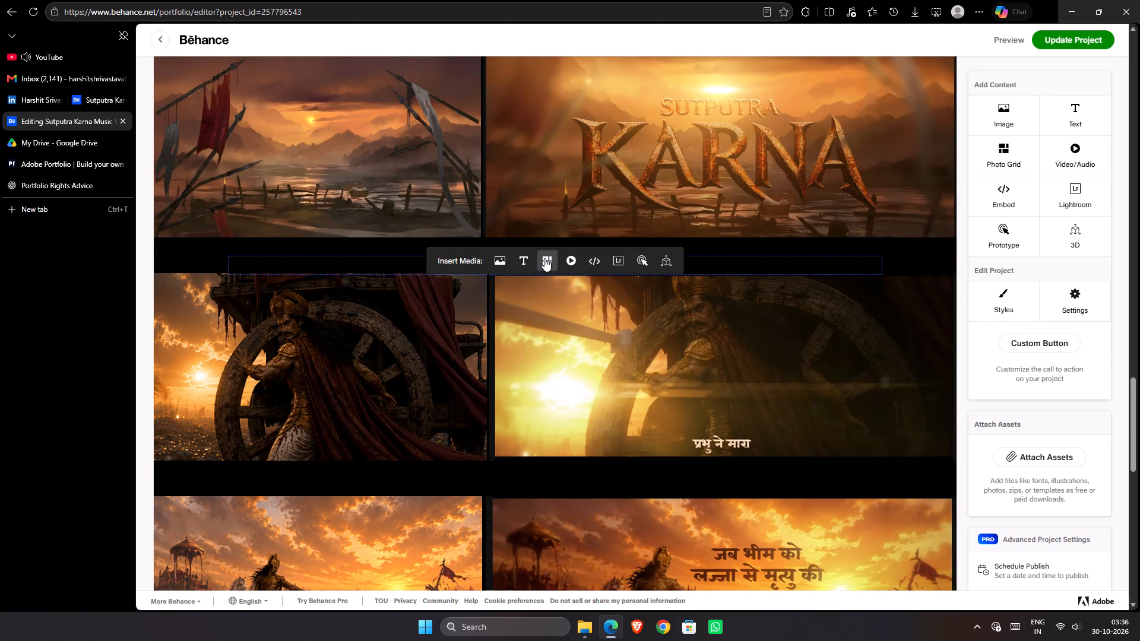
click(544, 258)
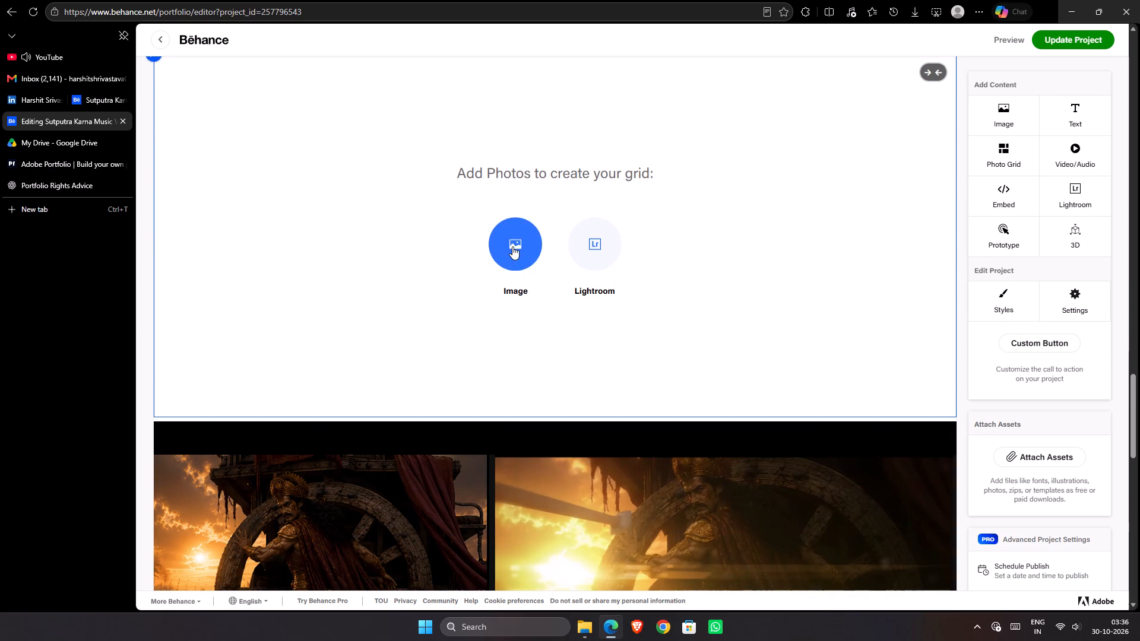
click(511, 246)
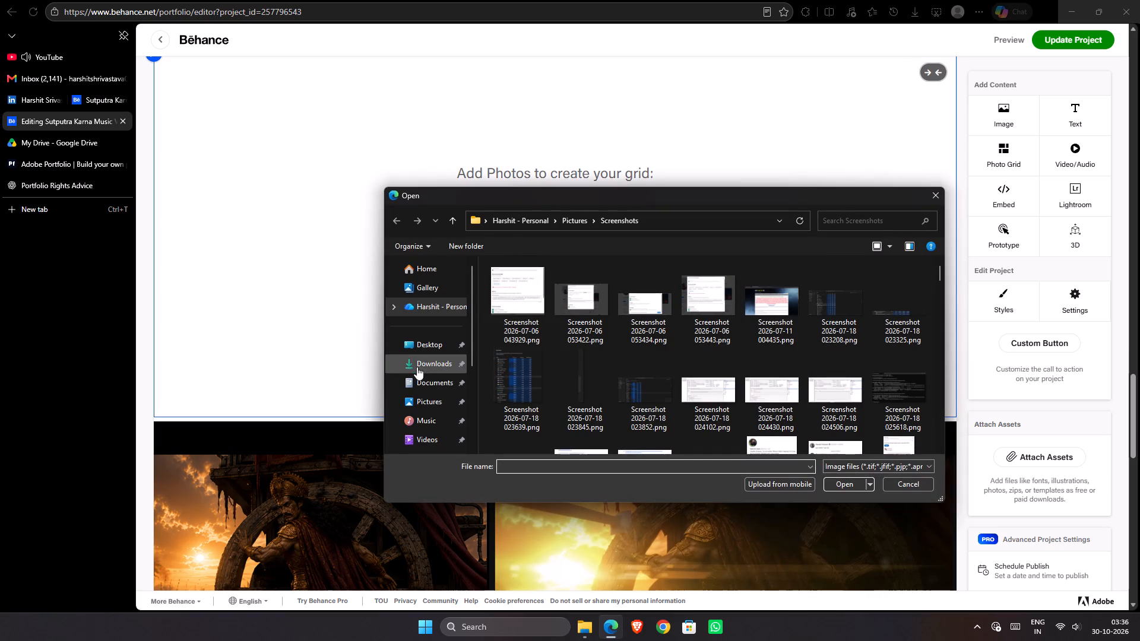
click(420, 364)
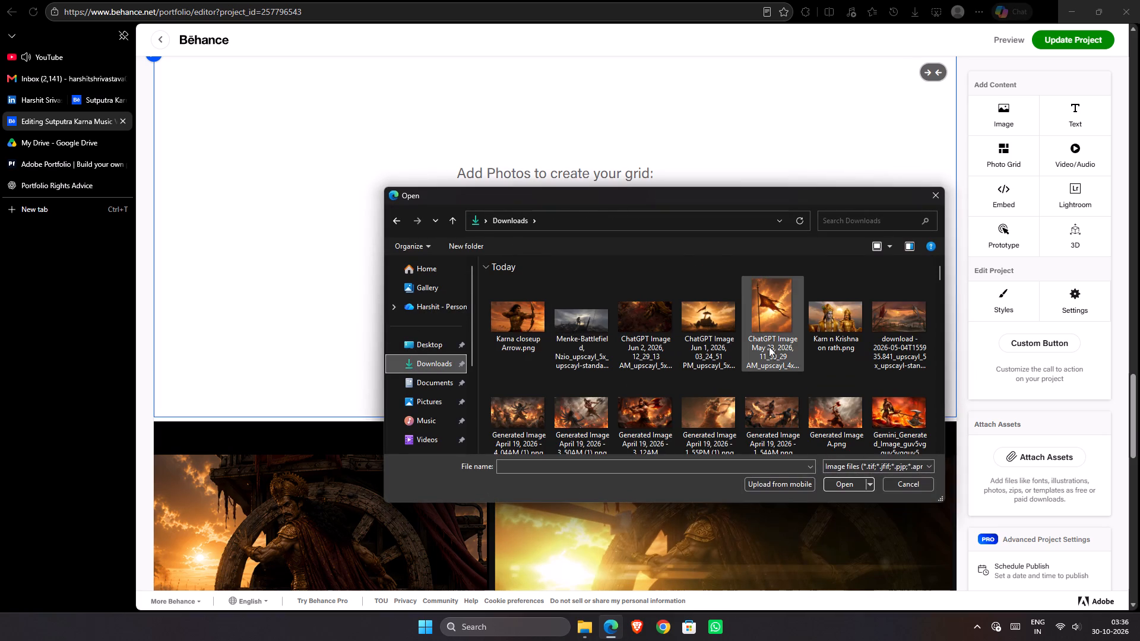
click(849, 342)
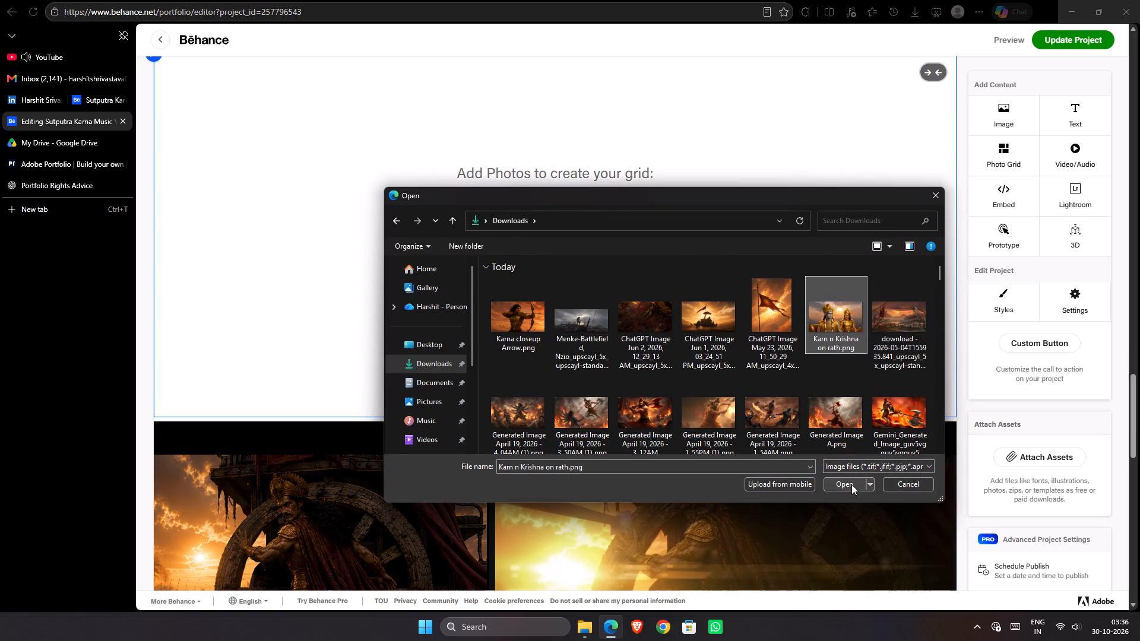
click(851, 484)
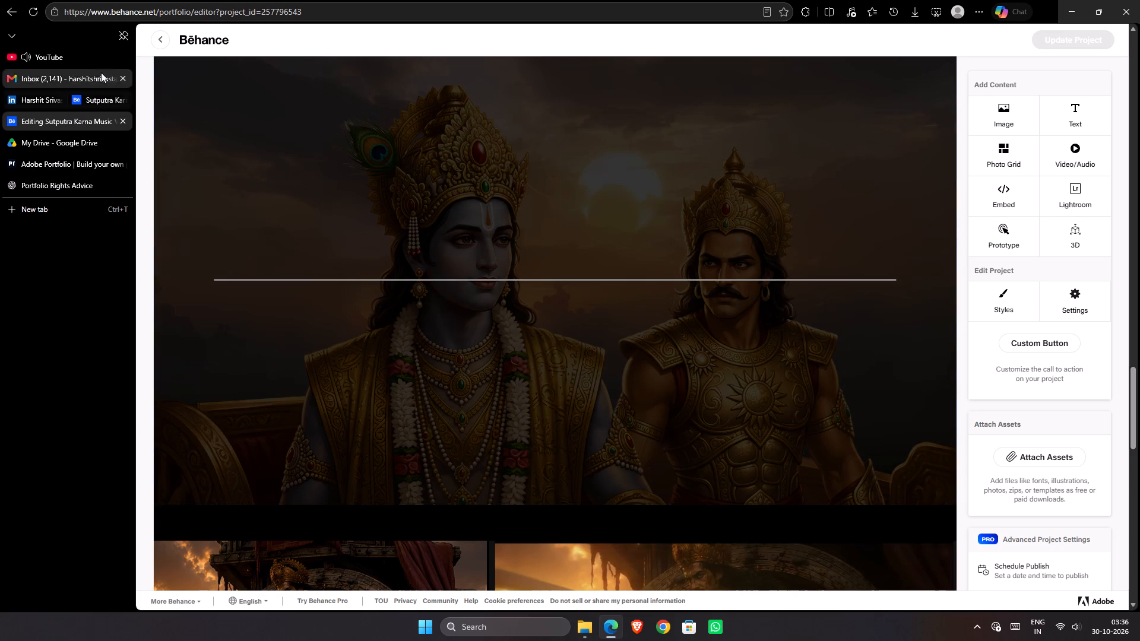
Edit the Krishna-and-Karna grid to add "Screenshot 2026-08-12 003835.png" from Gallery as its second photo, and finish editing.
click(157, 59)
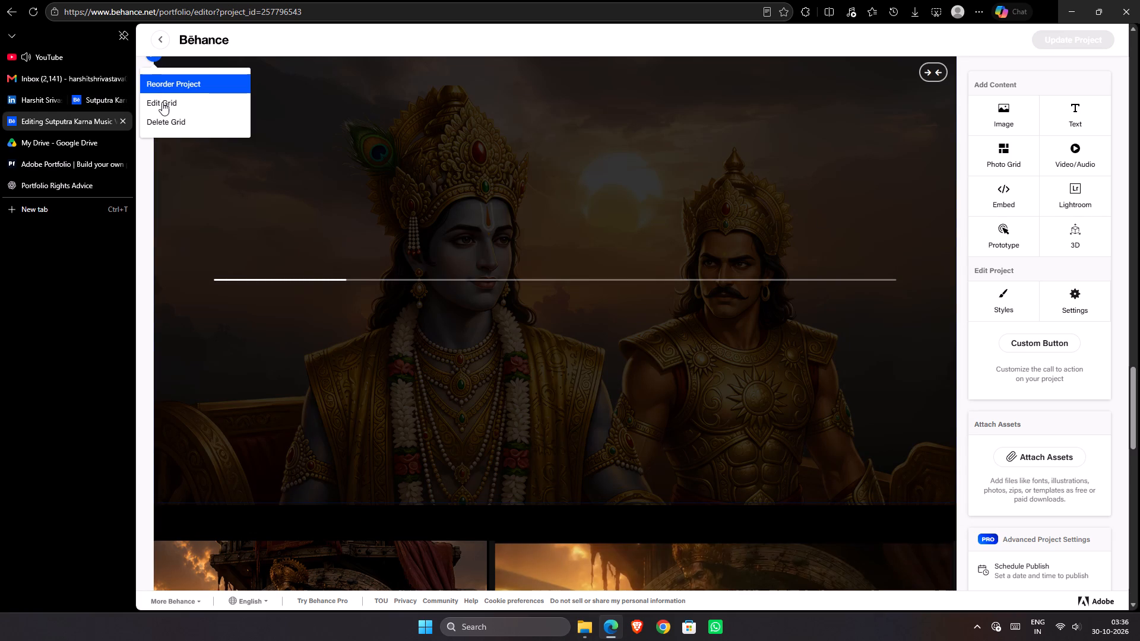
click(162, 102)
click(788, 68)
click(789, 75)
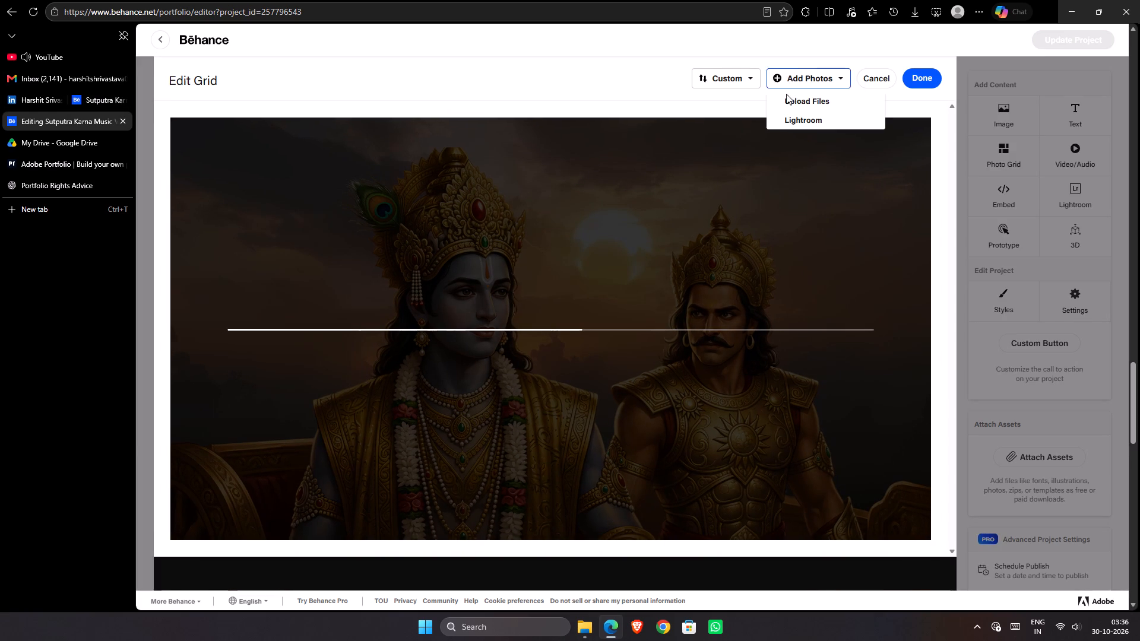
click(786, 96)
click(435, 285)
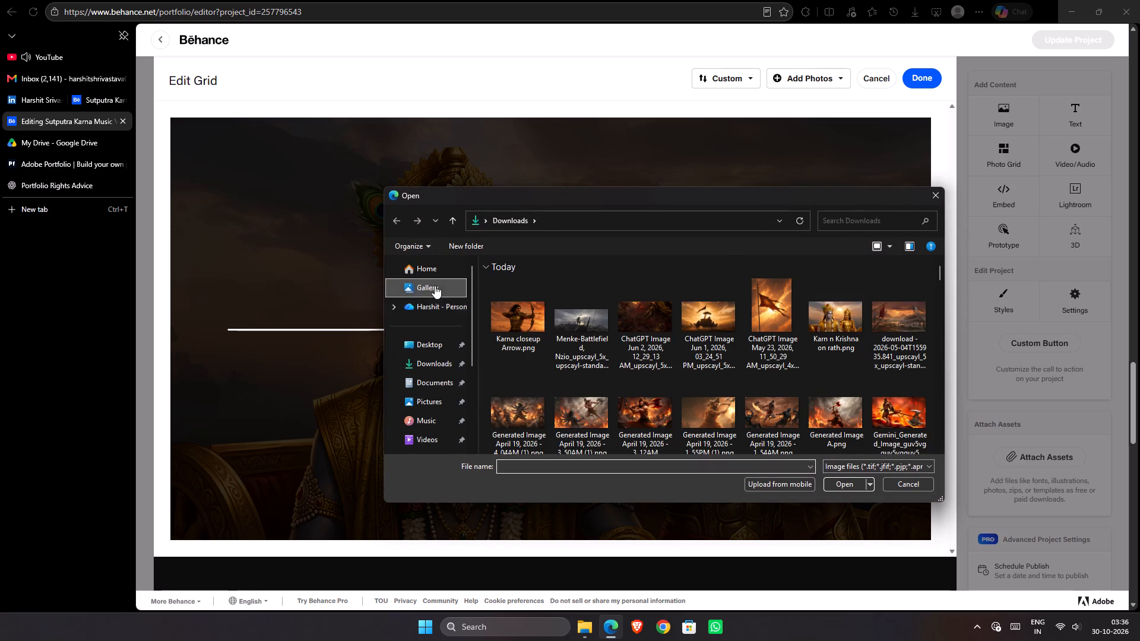
scroll(829, 347, down, 6)
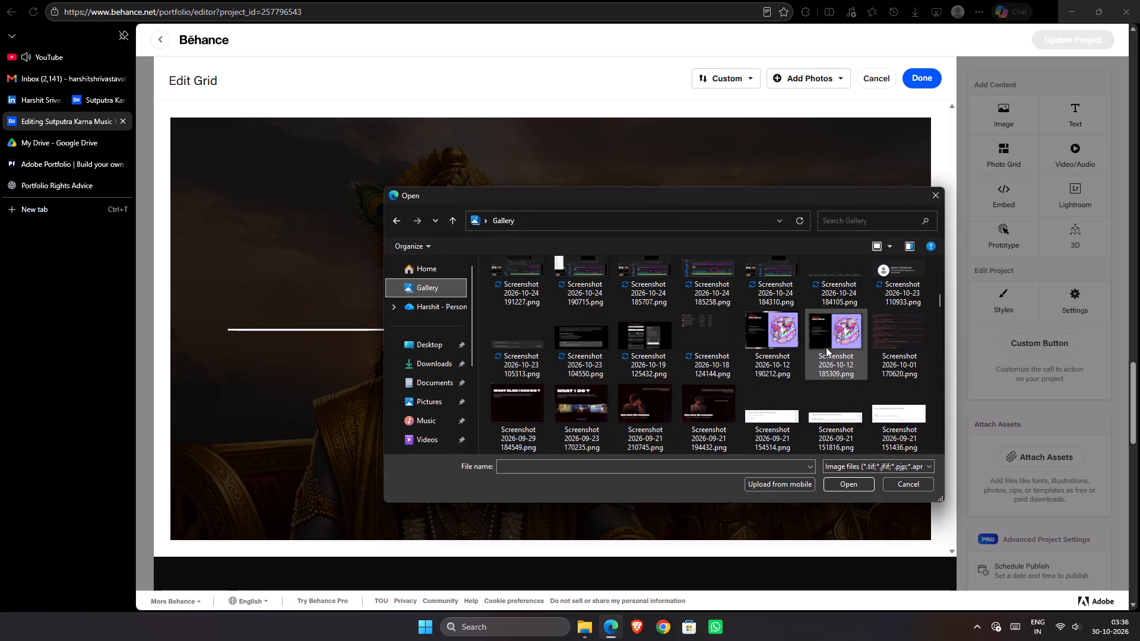
scroll(826, 347, down, 6)
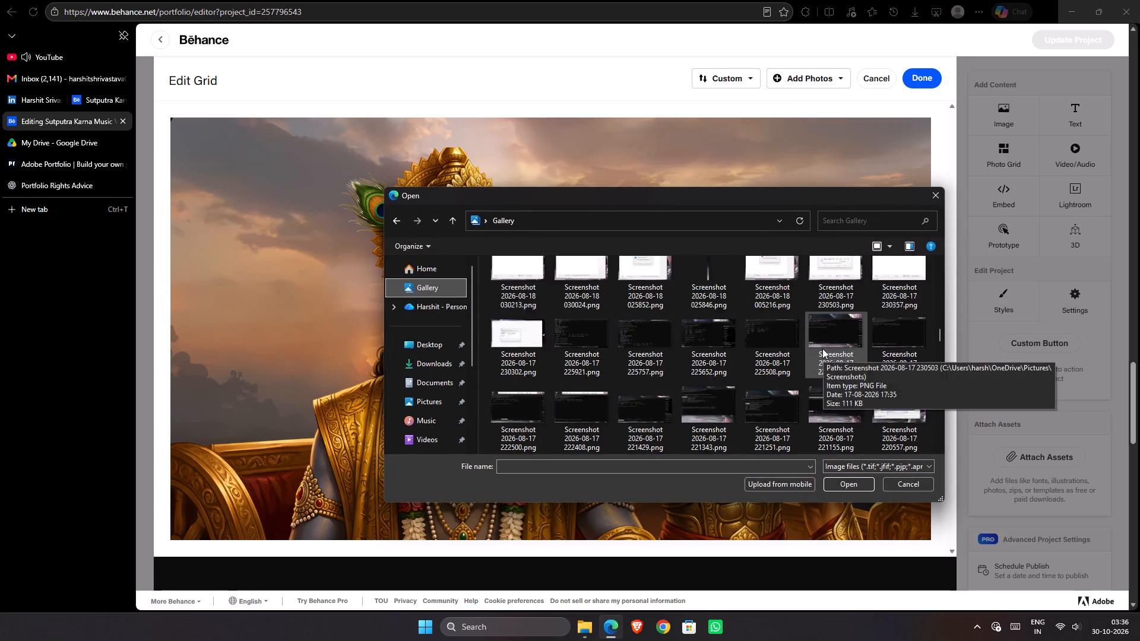
scroll(822, 348, down, 7)
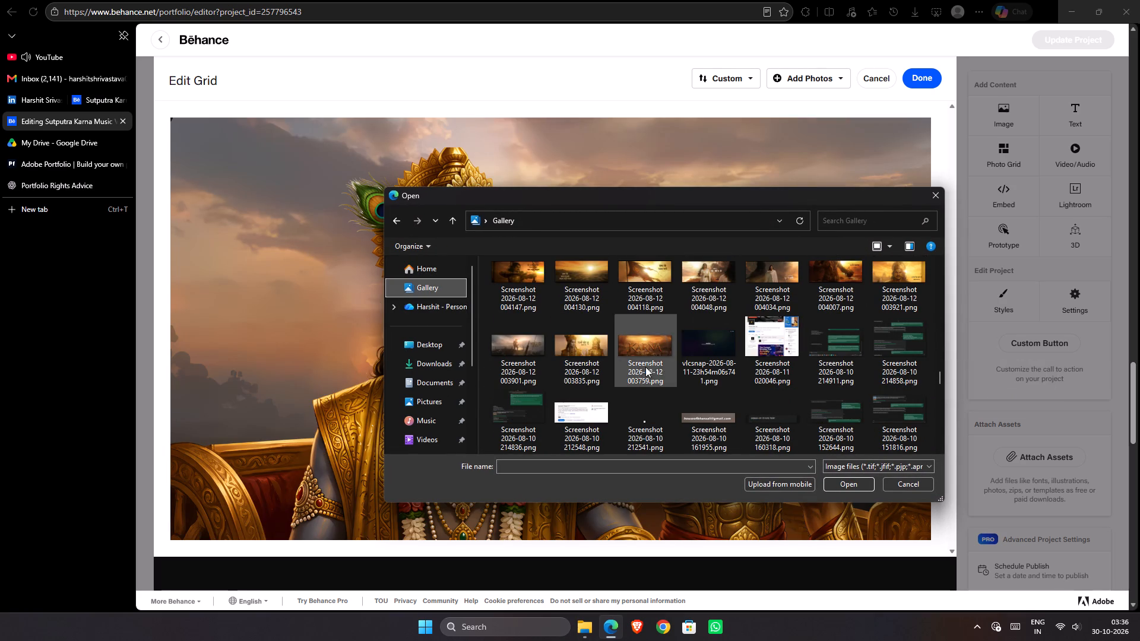
click(590, 357)
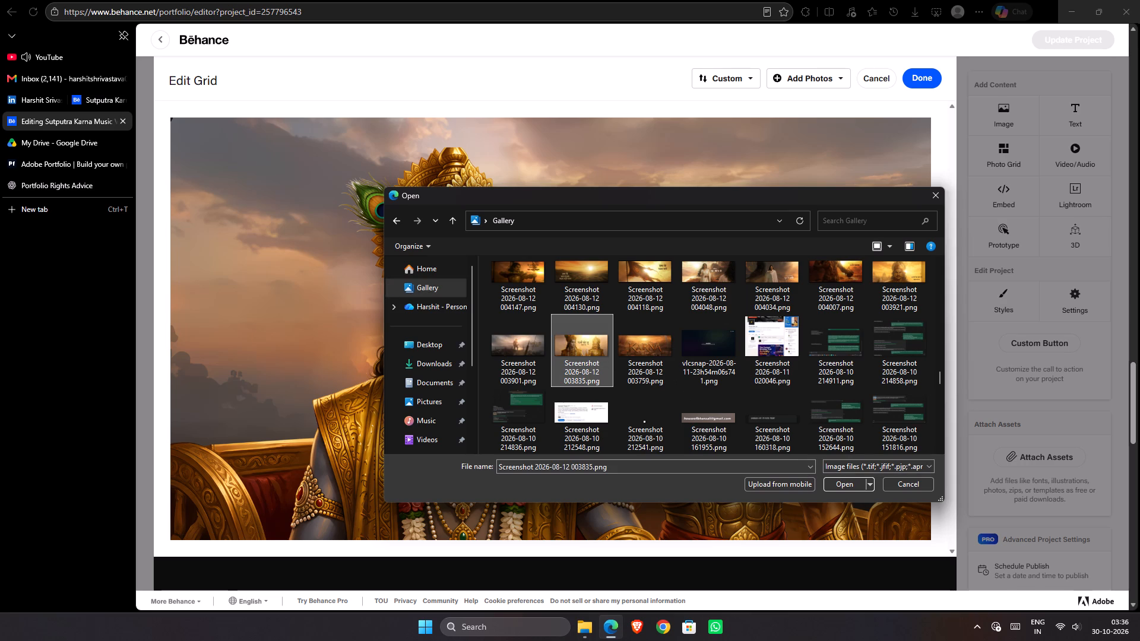
click(839, 482)
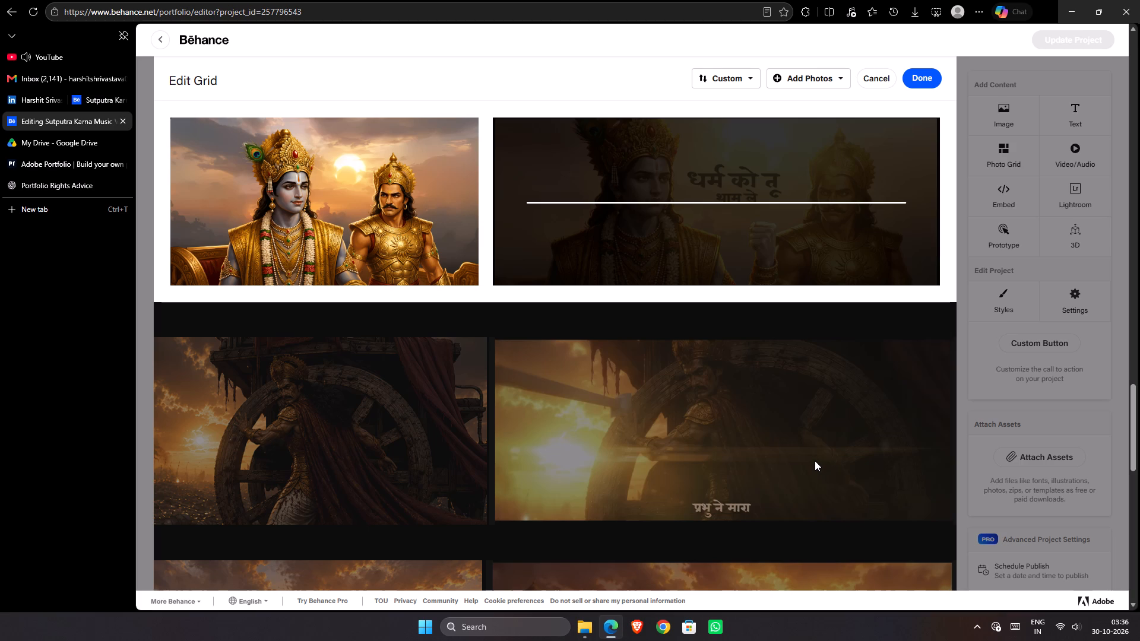
click(914, 77)
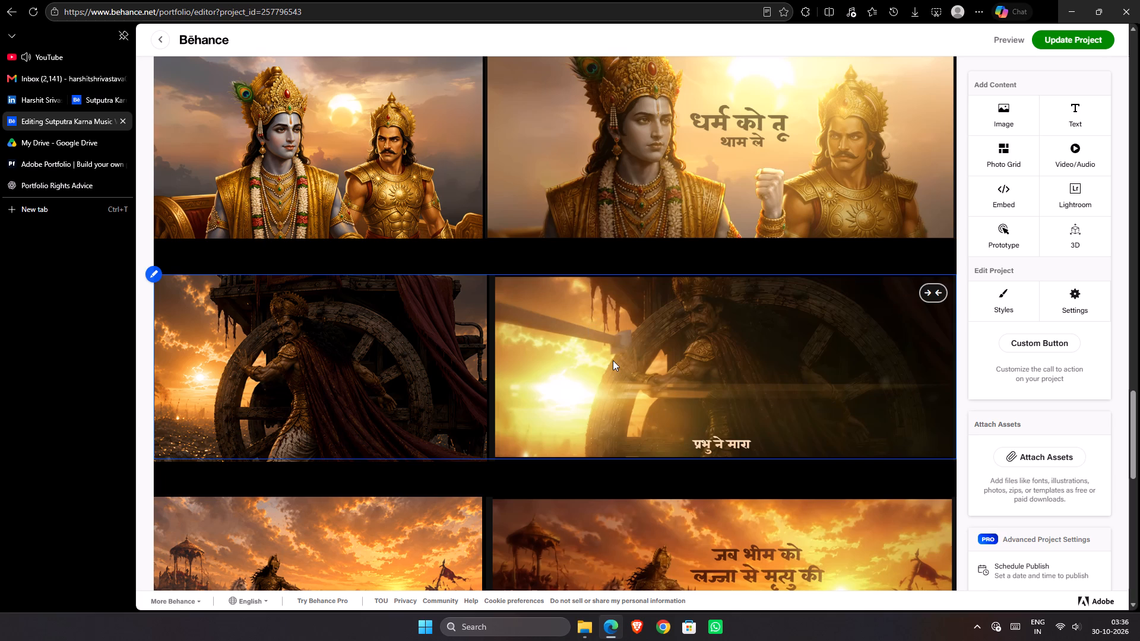
Review the order and appearance of the before-and-after grids down to the project's last grid.
scroll(613, 360, up, 1)
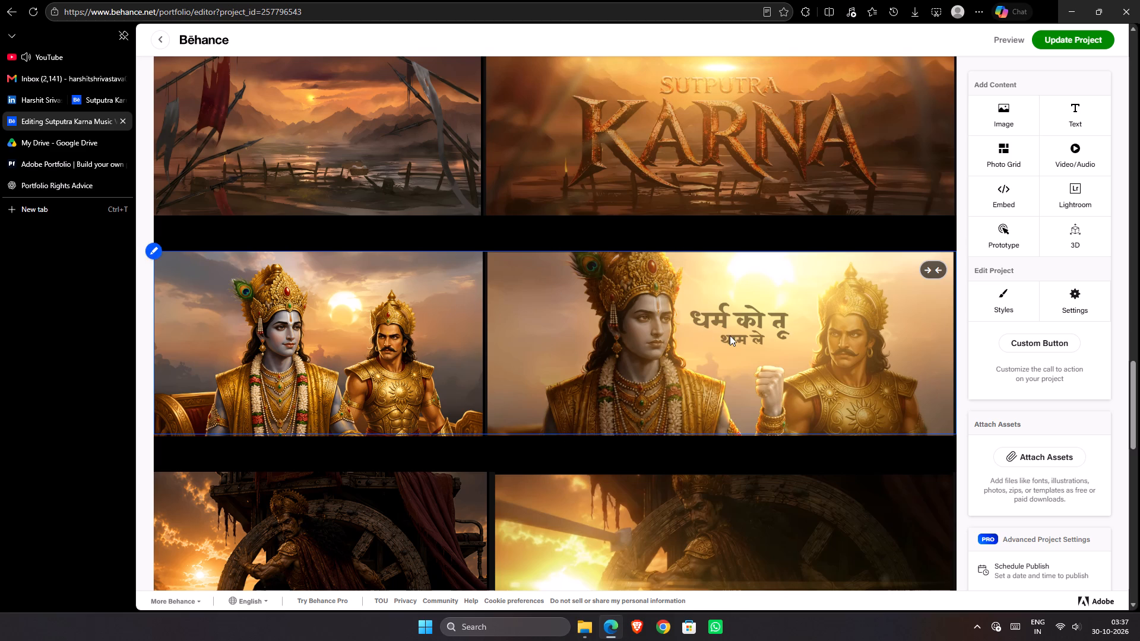
right_click(629, 276)
click(597, 281)
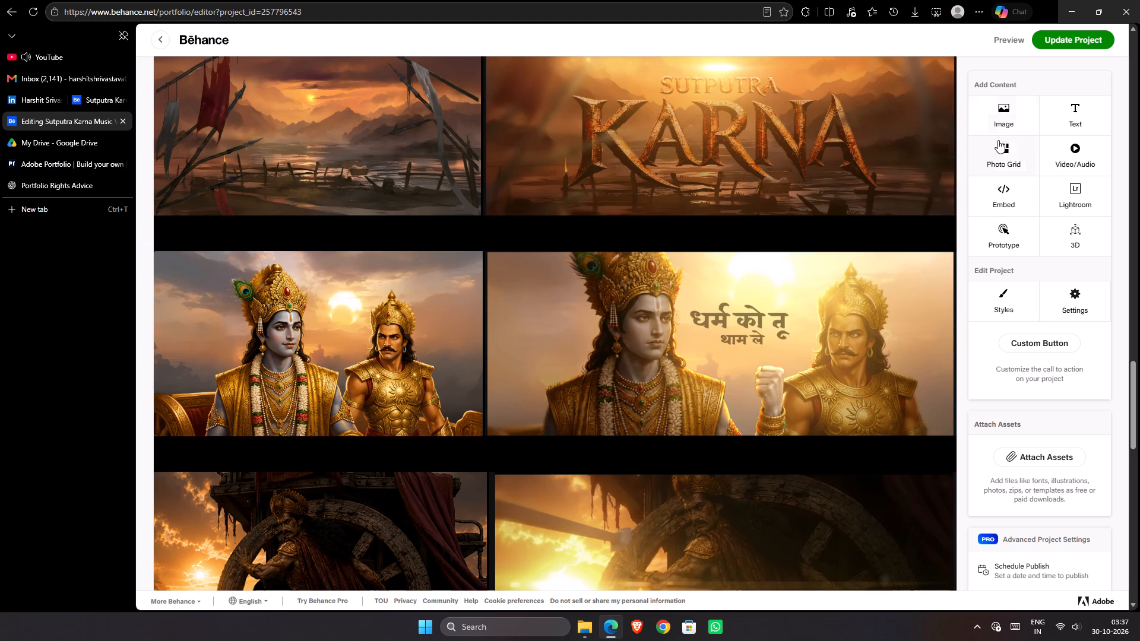
click(1065, 123)
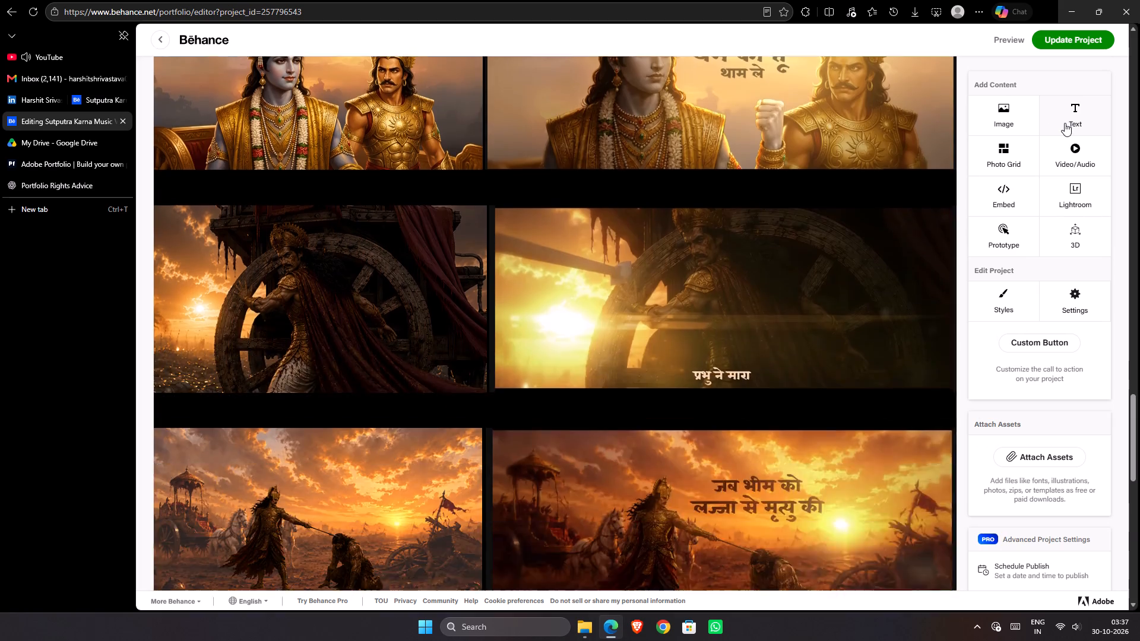
click(845, 541)
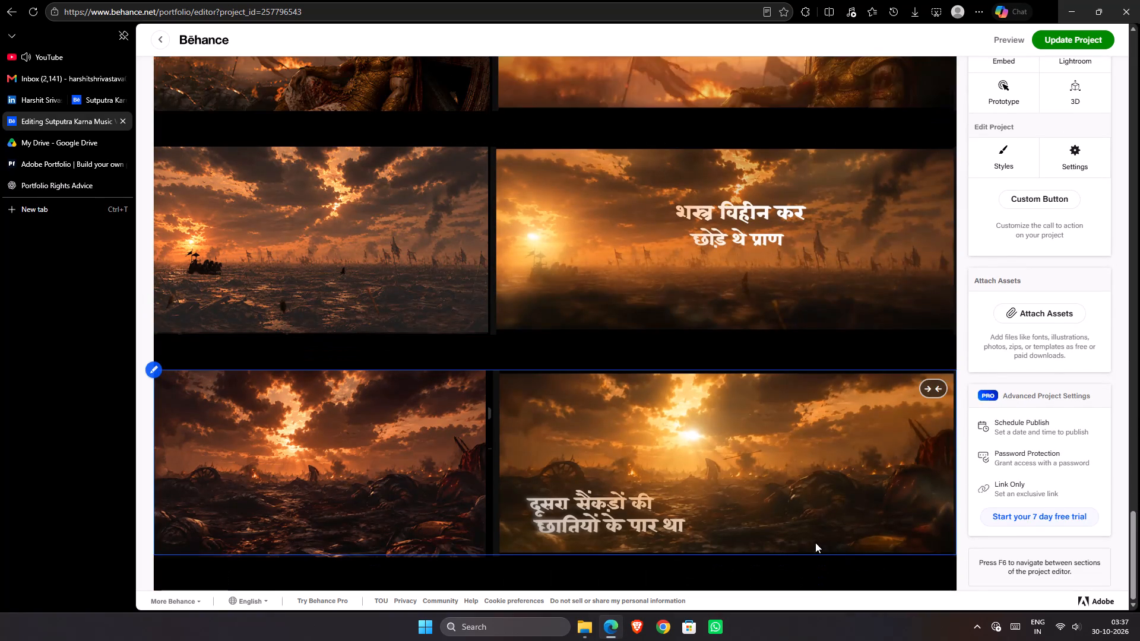
scroll(767, 511, up, 6)
scroll(698, 456, up, 1)
scroll(730, 498, down, 1)
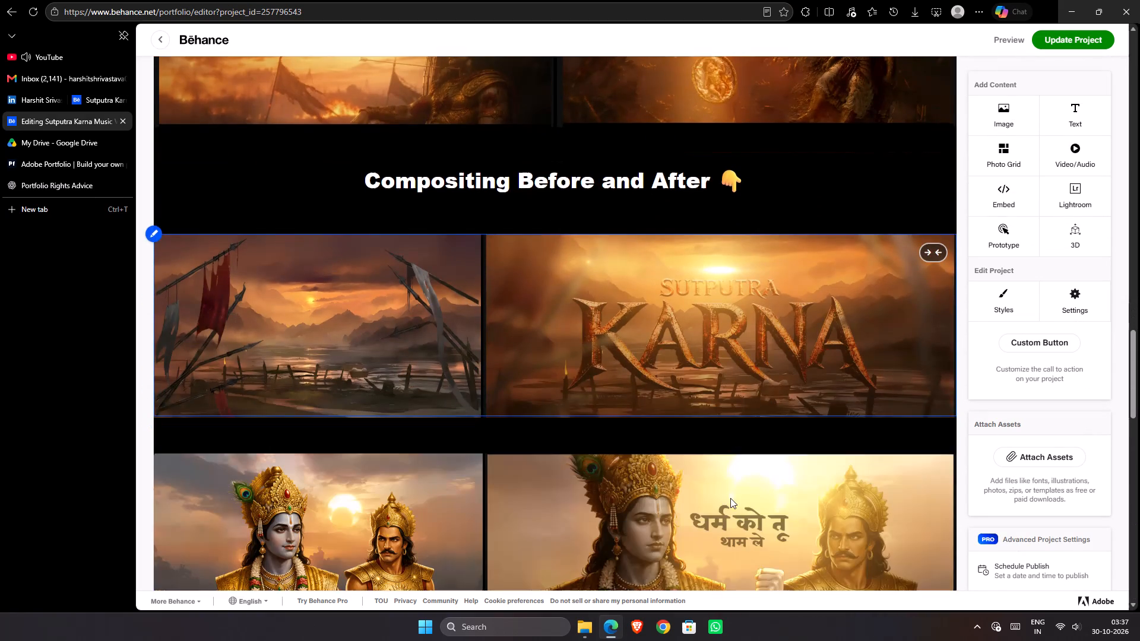
scroll(730, 498, down, 1)
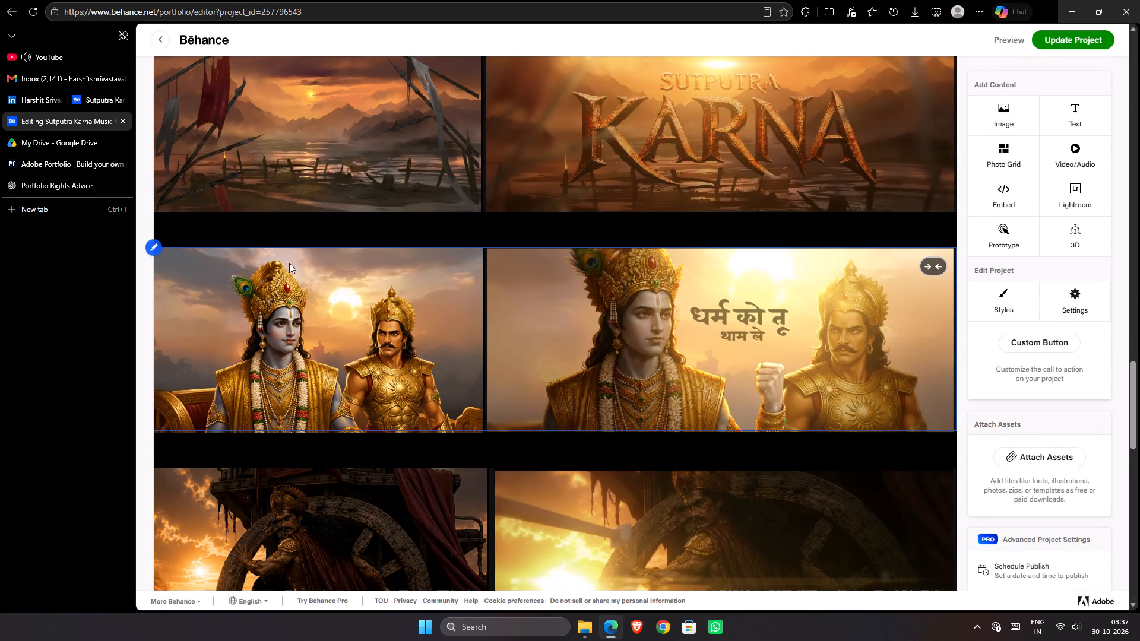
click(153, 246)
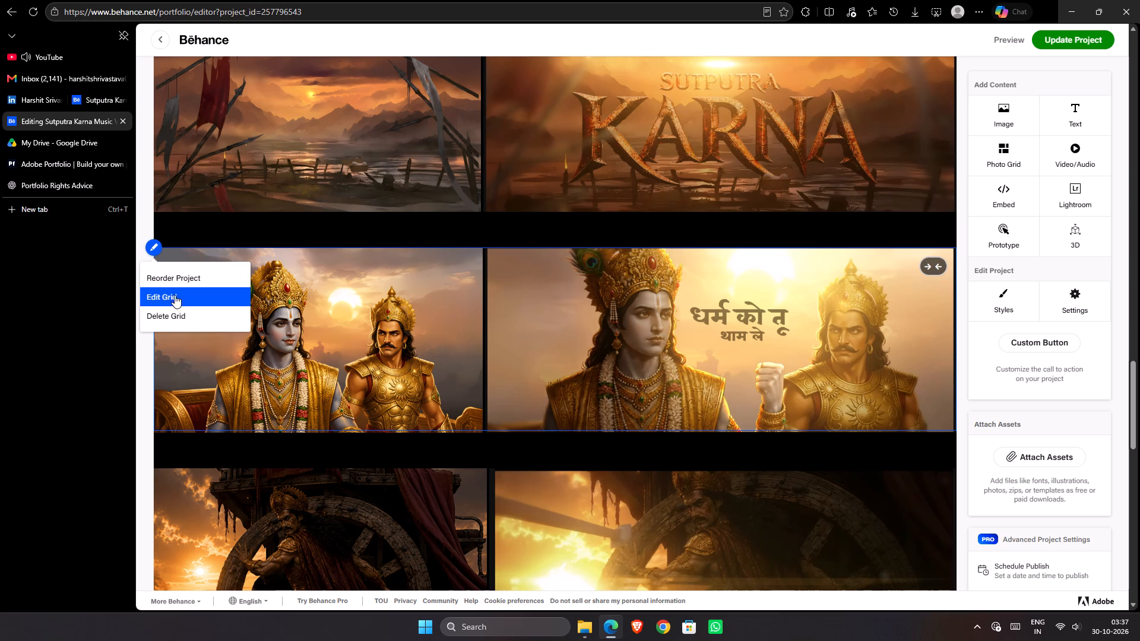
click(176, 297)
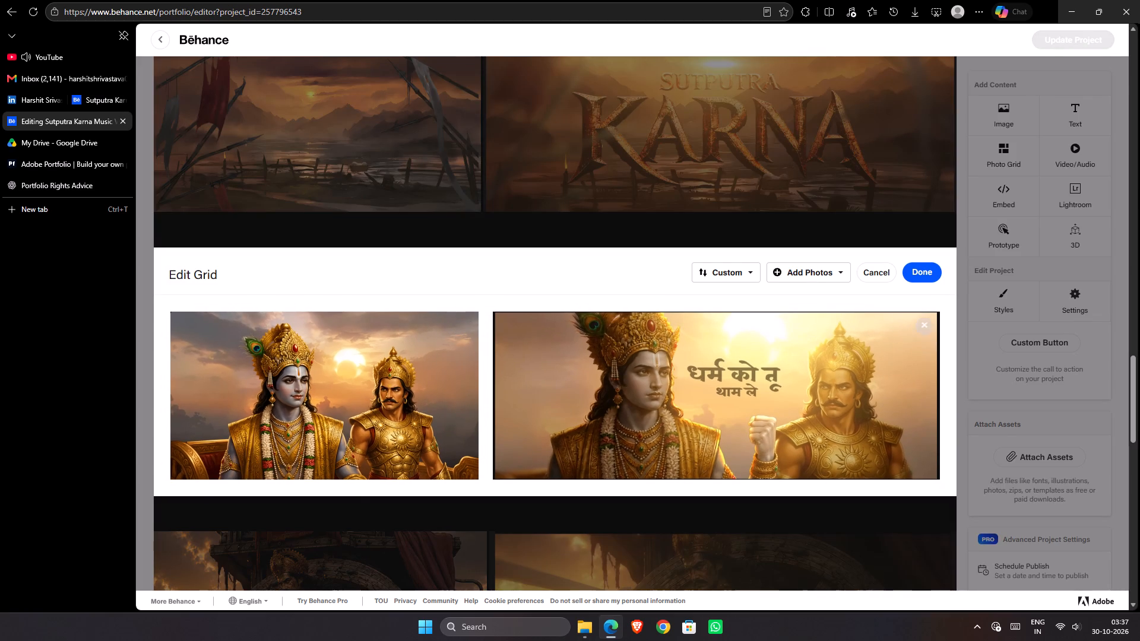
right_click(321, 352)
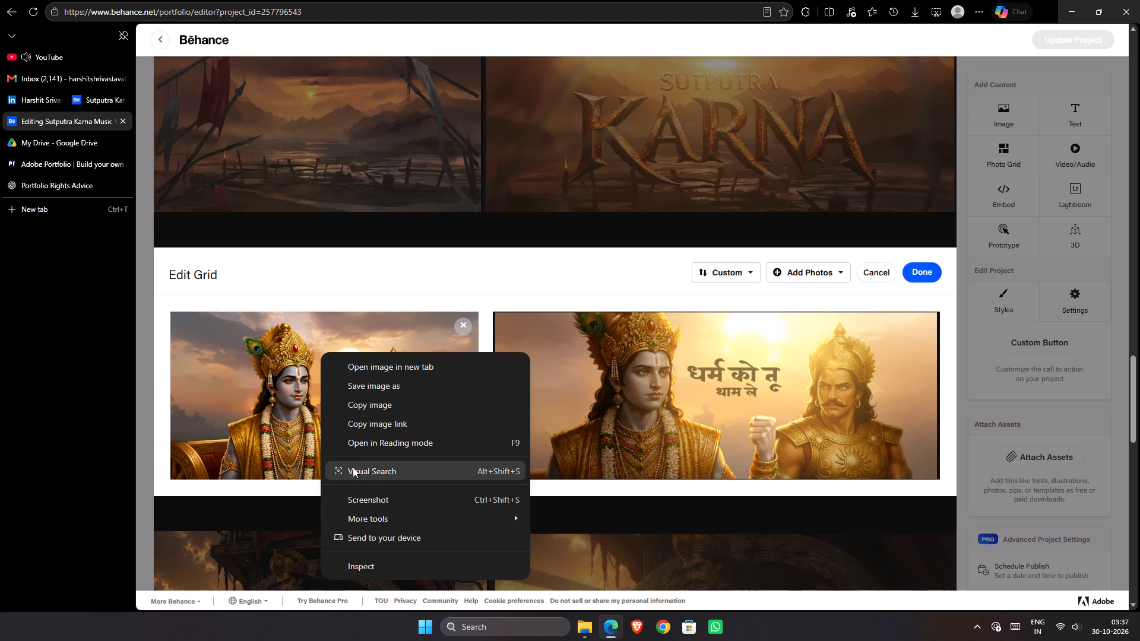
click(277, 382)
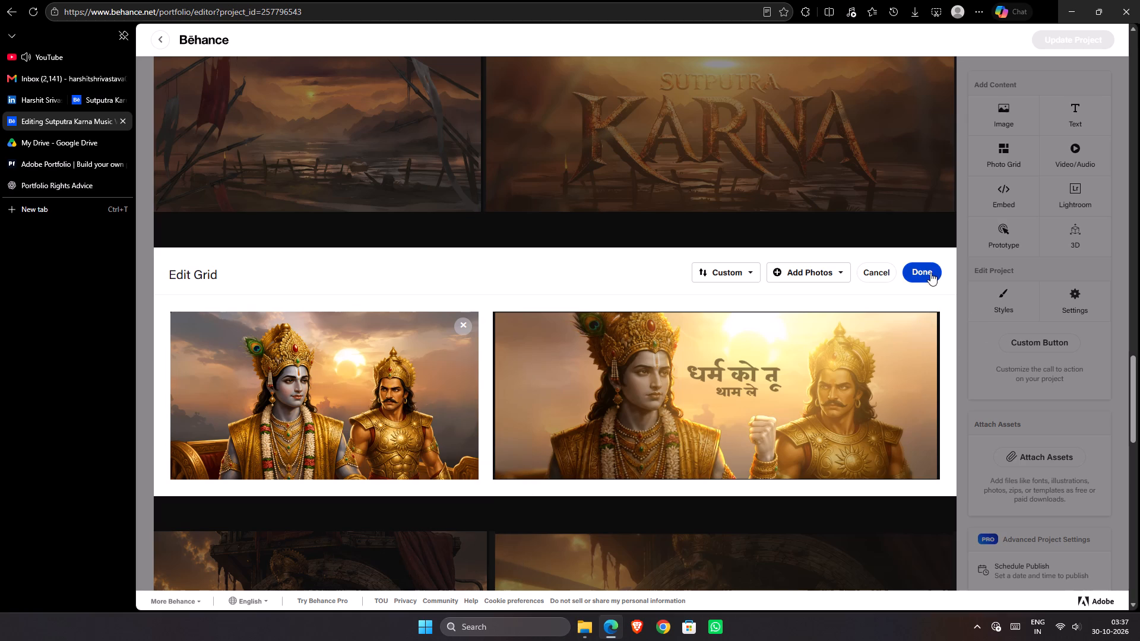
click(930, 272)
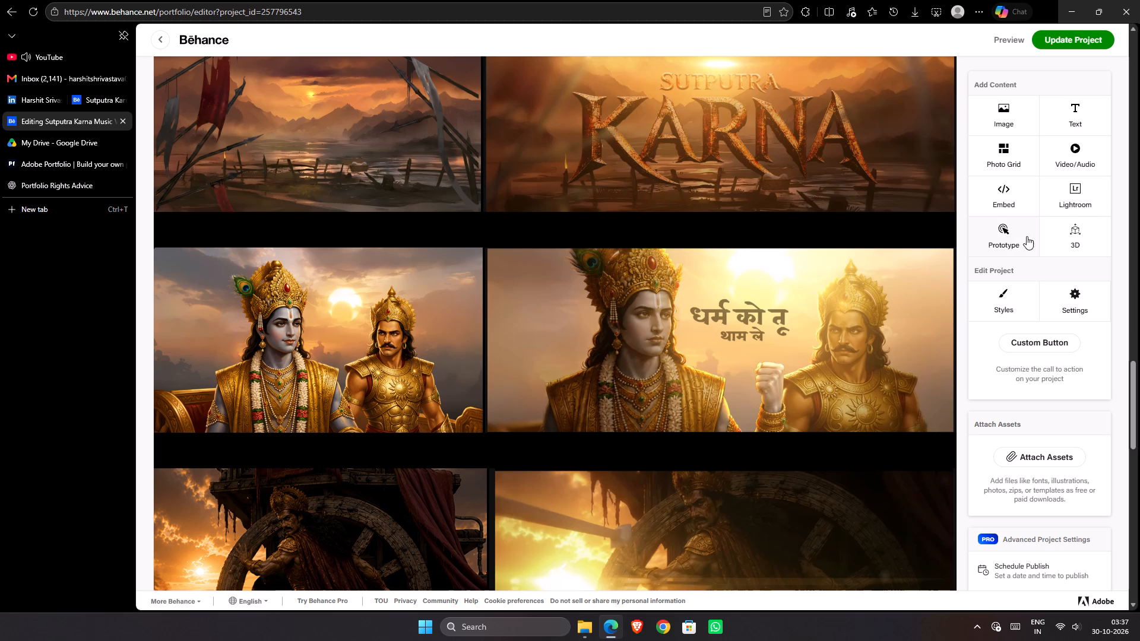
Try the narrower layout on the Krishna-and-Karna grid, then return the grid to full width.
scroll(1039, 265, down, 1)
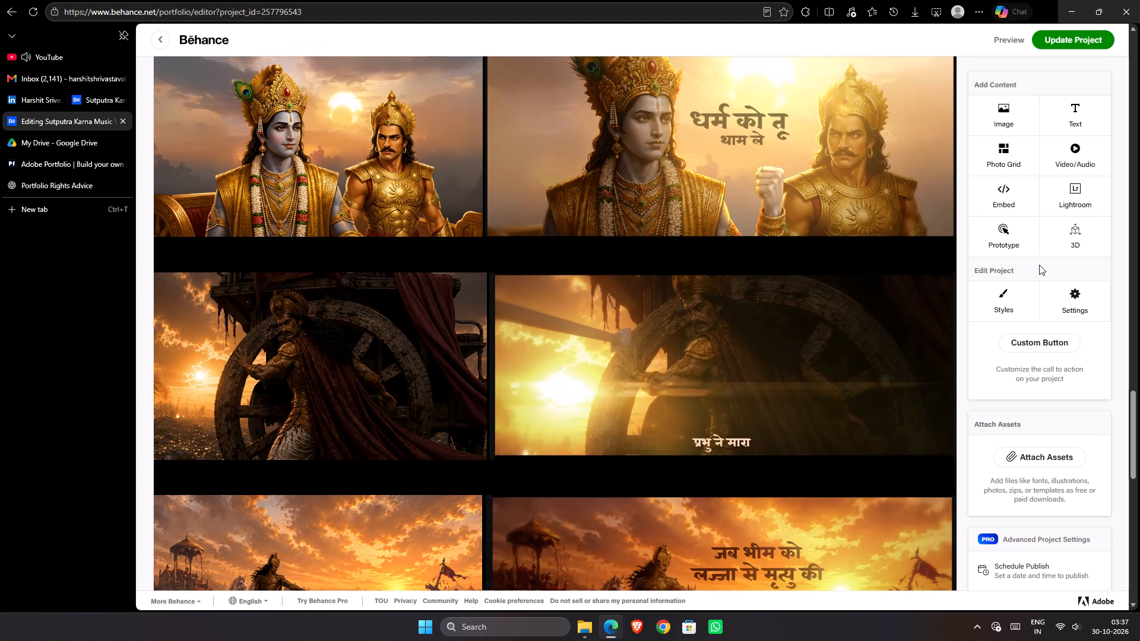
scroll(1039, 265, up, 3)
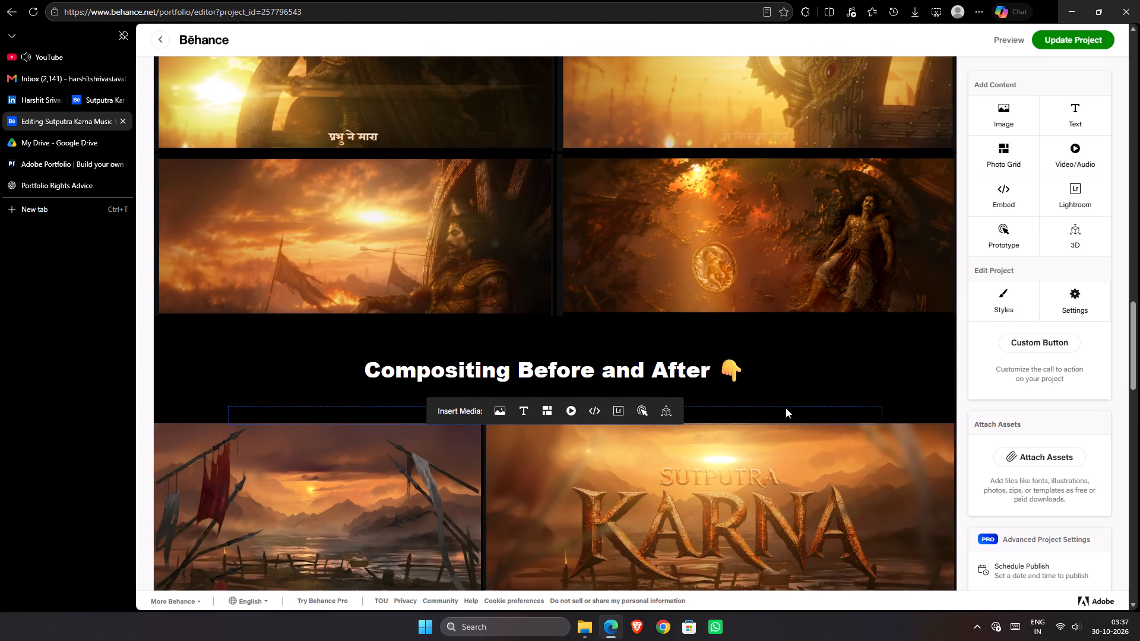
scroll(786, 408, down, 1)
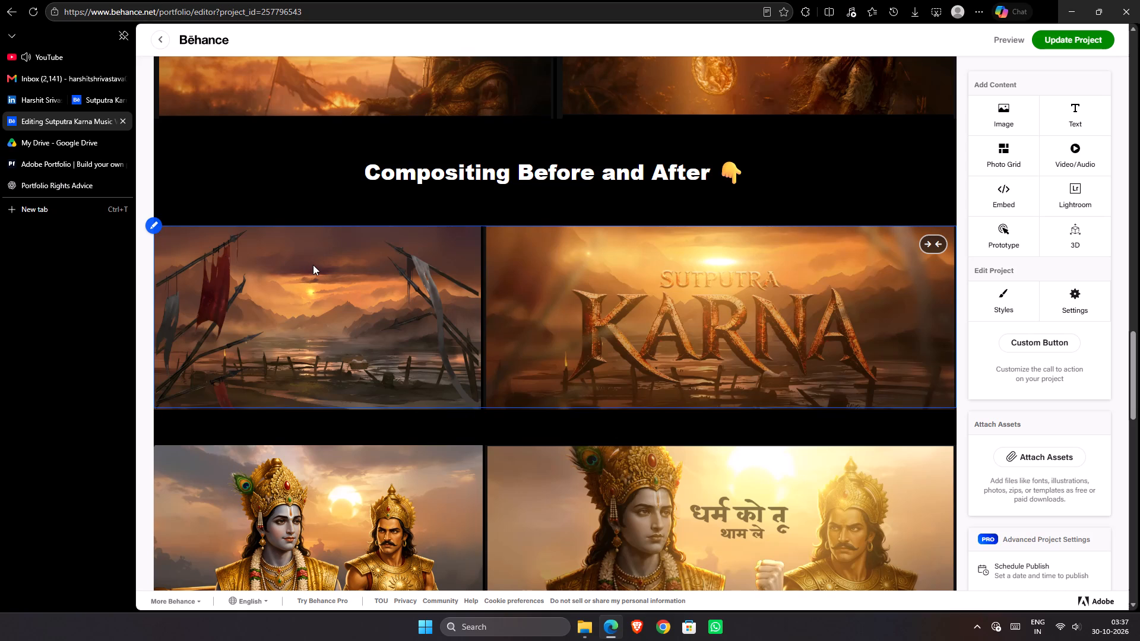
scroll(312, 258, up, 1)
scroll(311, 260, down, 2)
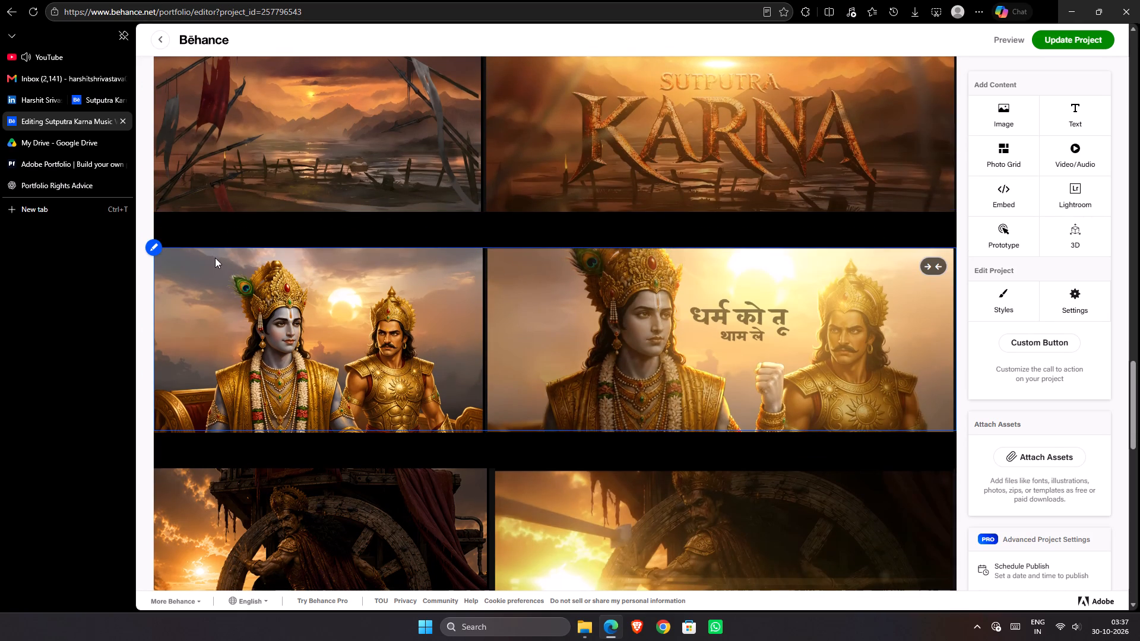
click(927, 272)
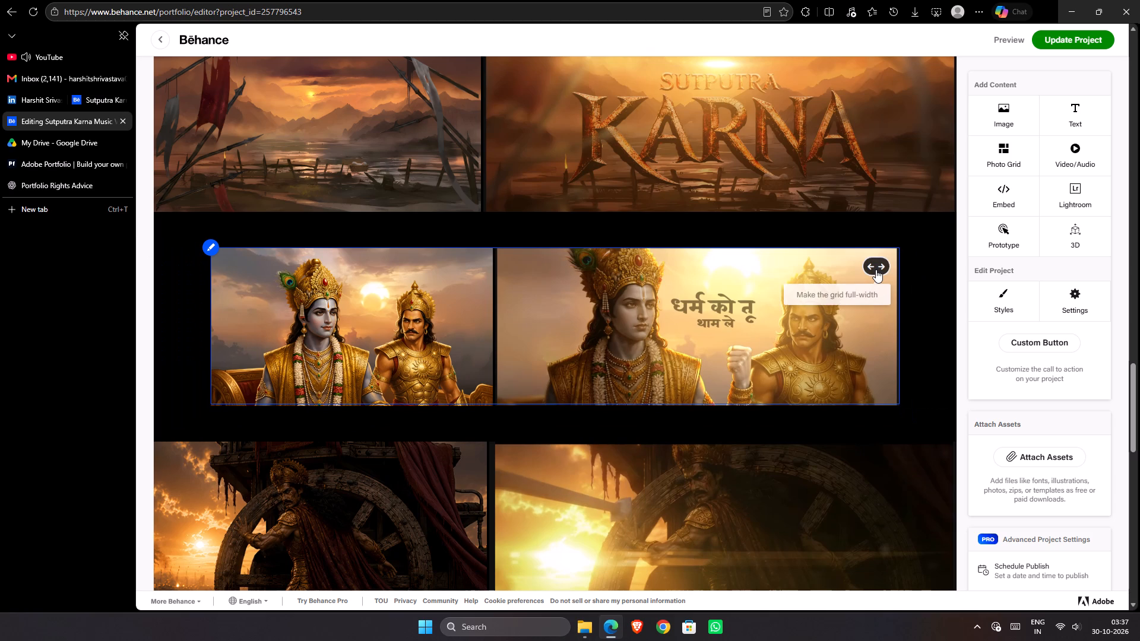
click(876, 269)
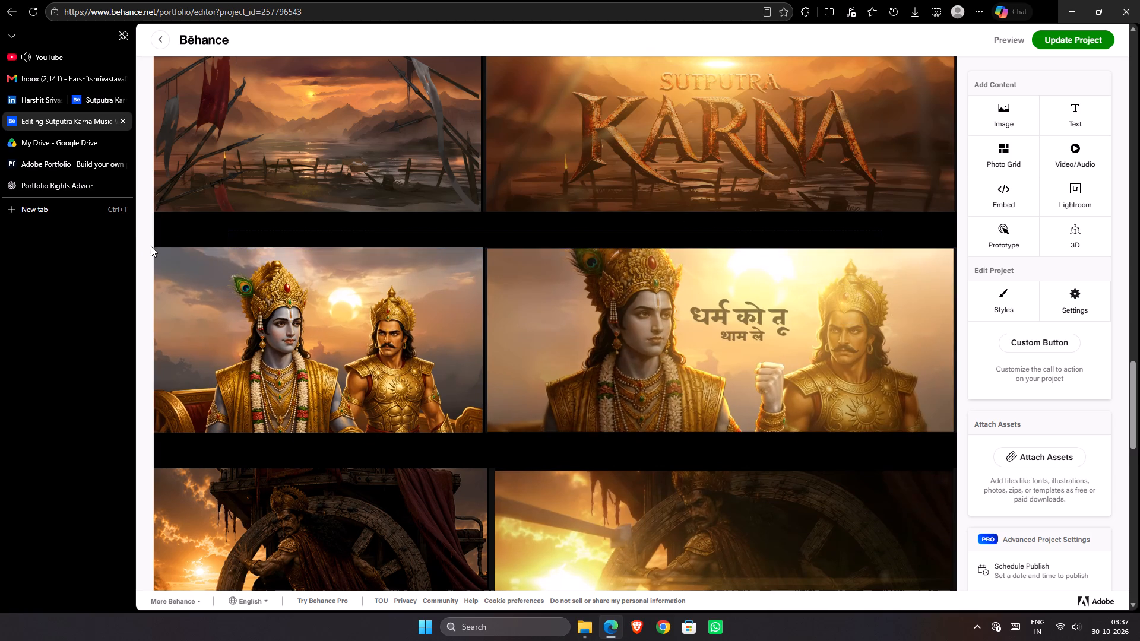
Reorder the project content so the Krishna-and-Karna grid comes last, after the grid captioned "दूसरा सैंकड़ों की छातियों के पार था", and save the new order.
click(154, 250)
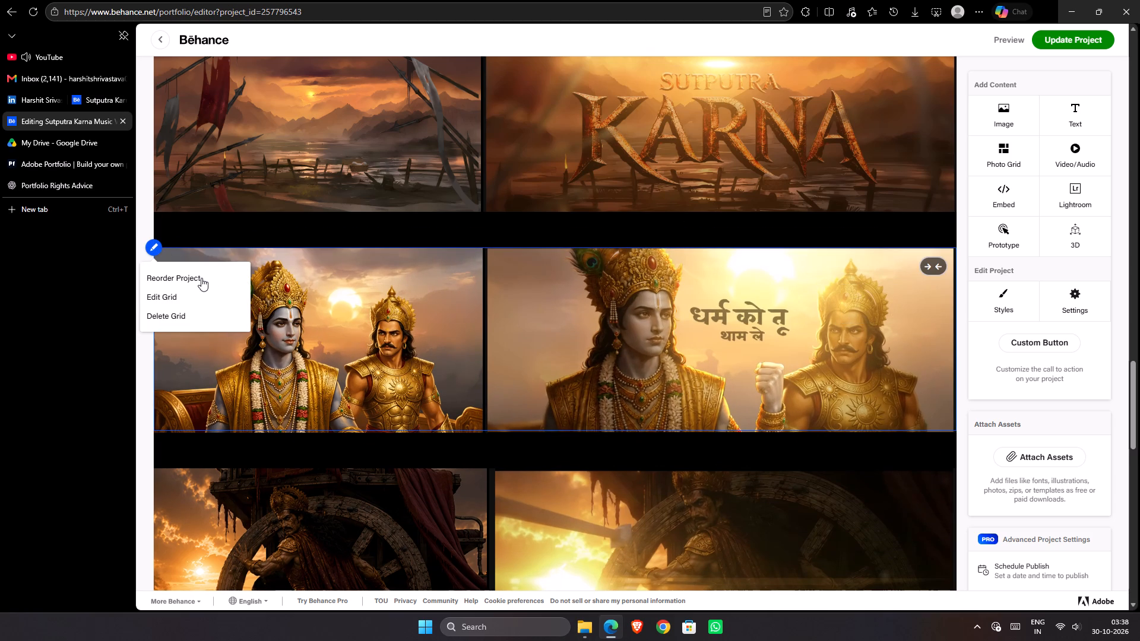
click(194, 275)
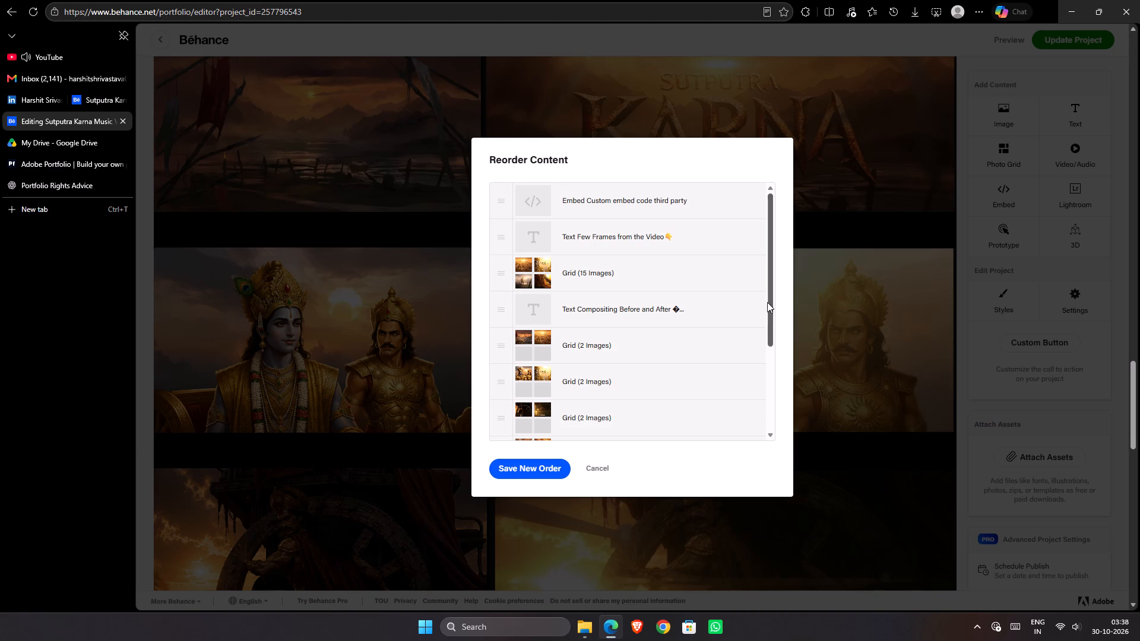
drag(769, 303, 764, 351)
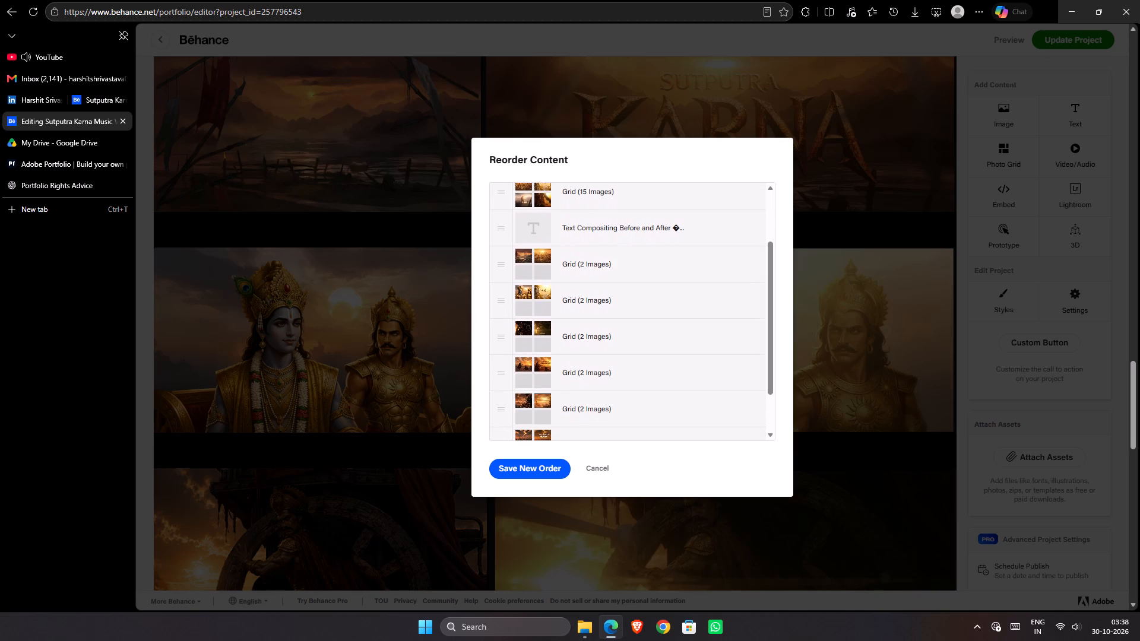
drag(501, 297, 498, 408)
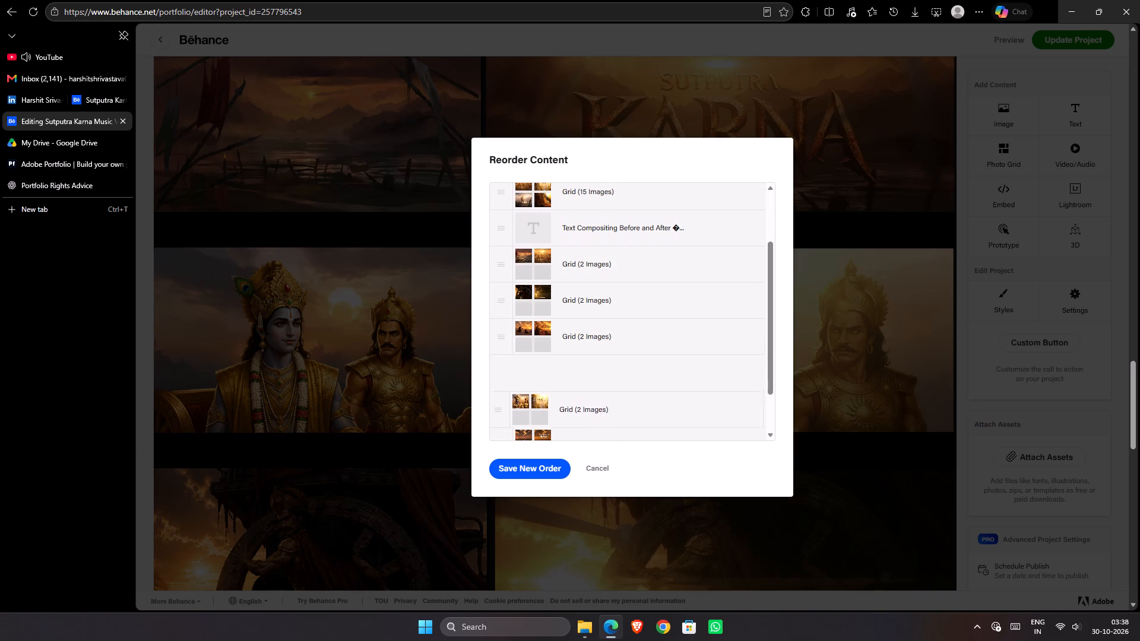
drag(498, 408, 501, 398)
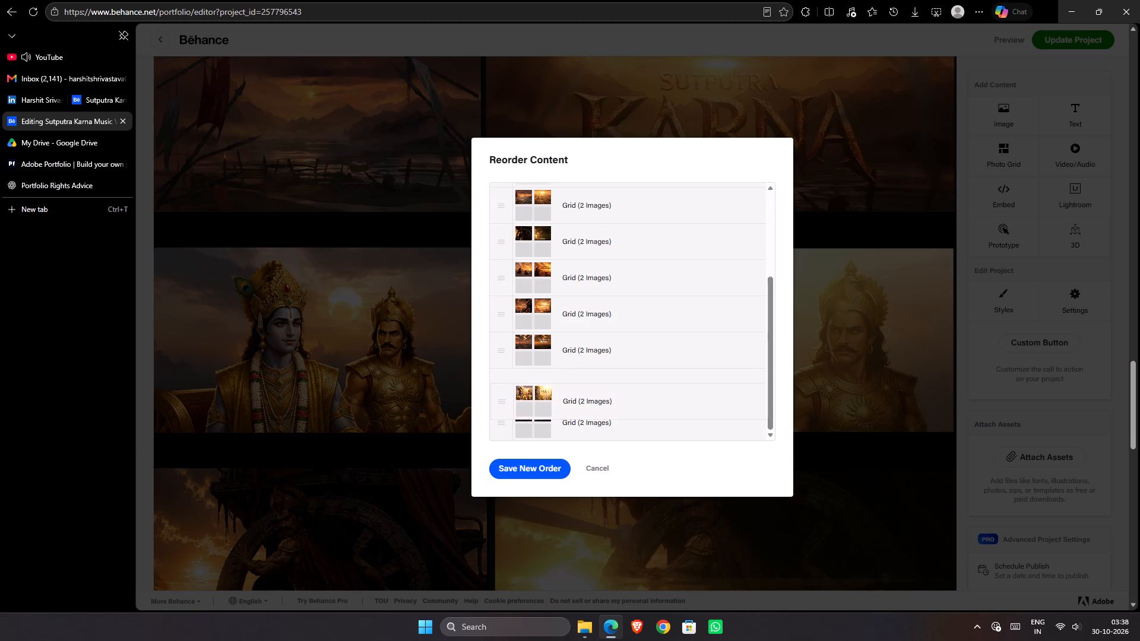
drag(501, 398, 497, 345)
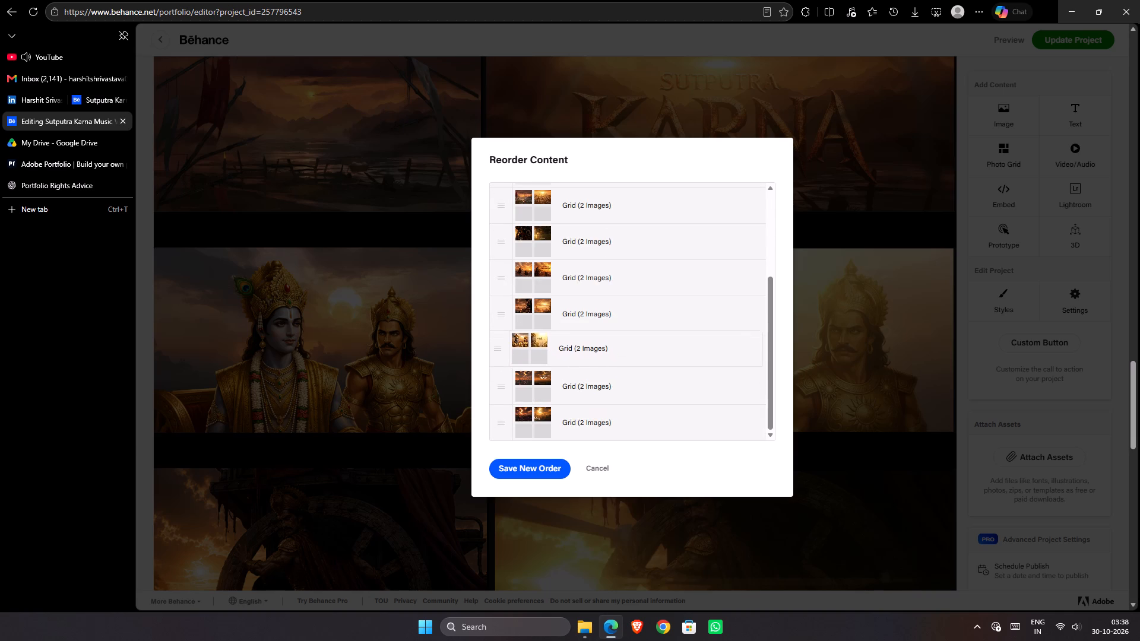
drag(497, 345, 505, 408)
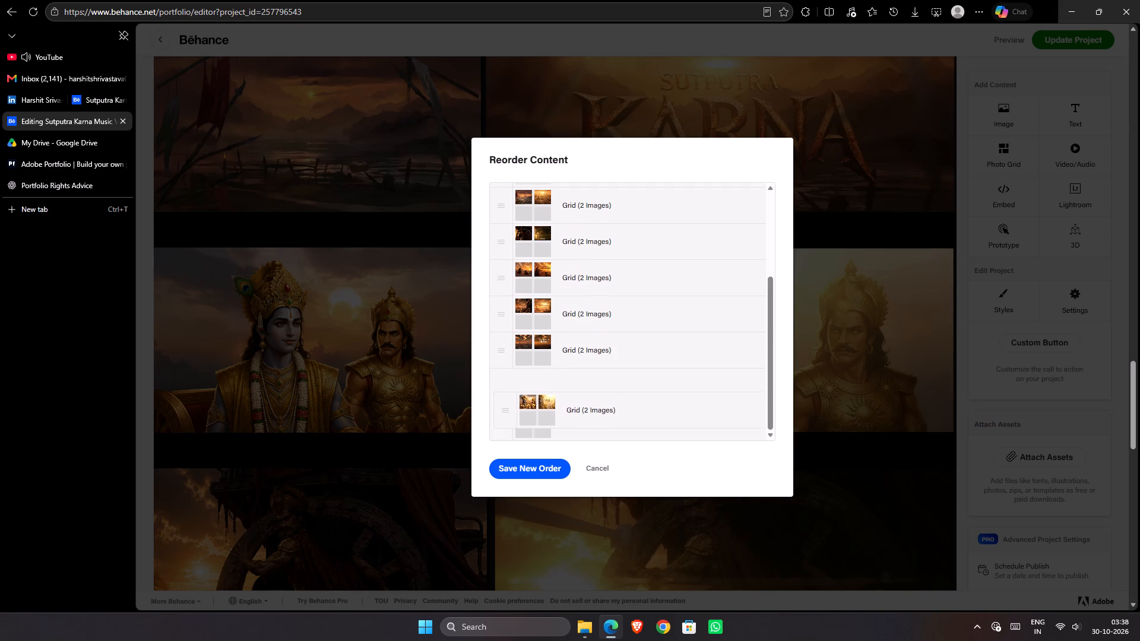
drag(505, 408, 503, 383)
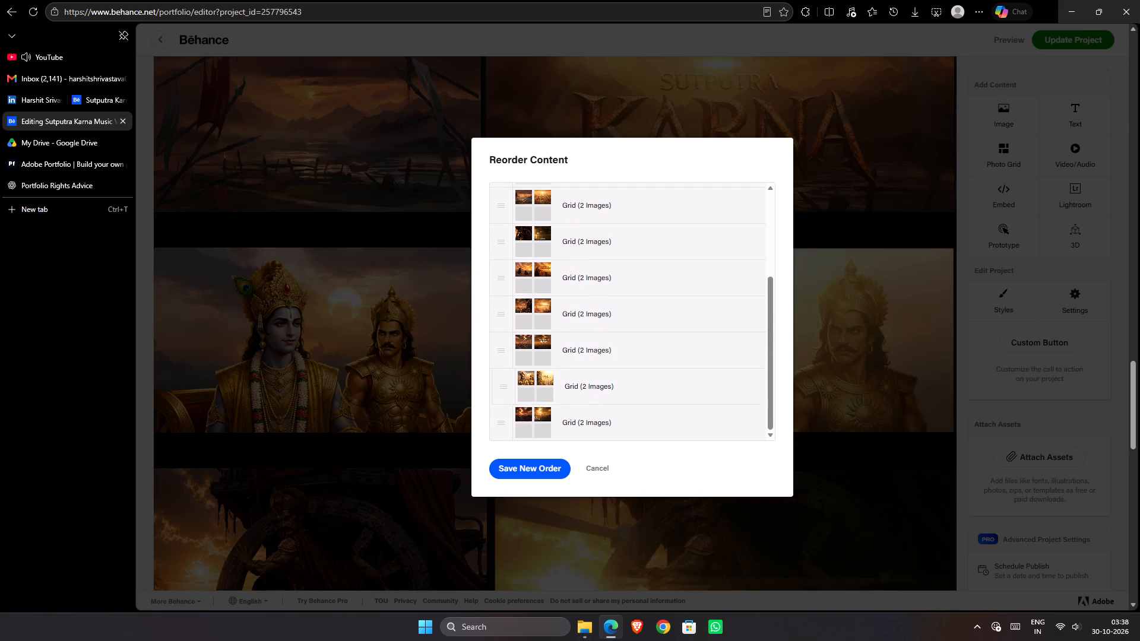
drag(503, 383, 499, 423)
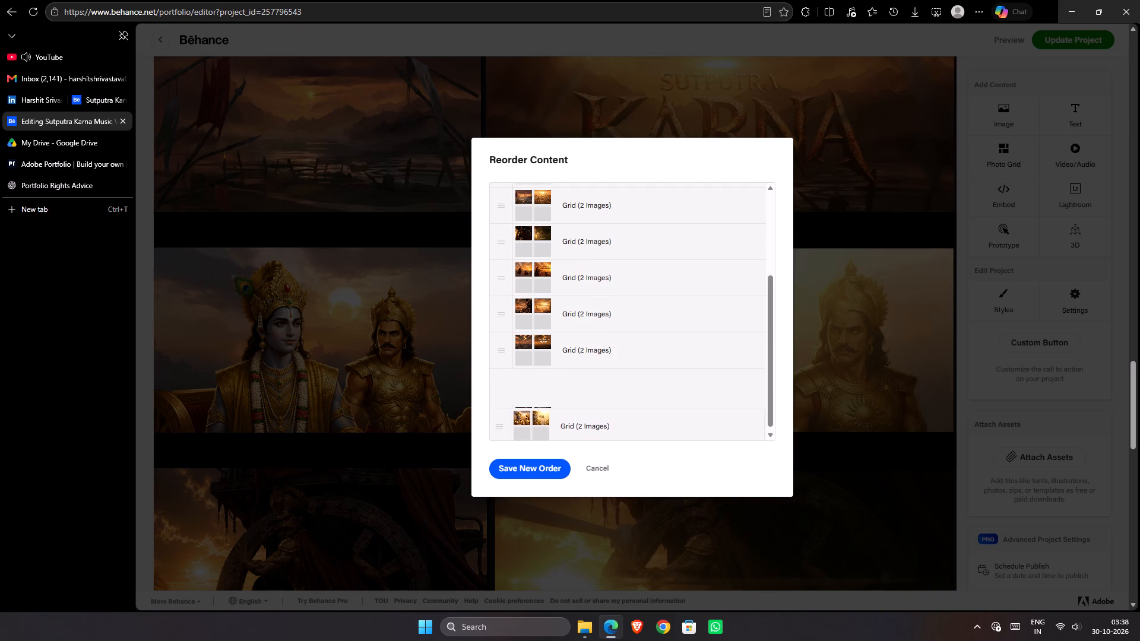
drag(499, 423, 499, 426)
click(527, 470)
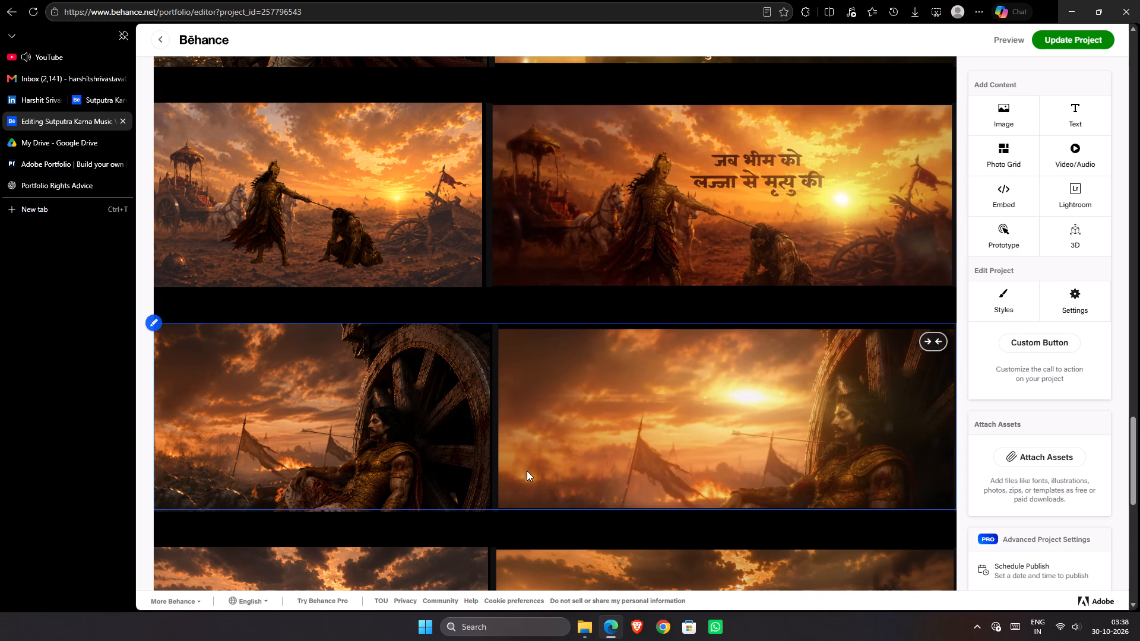
Insert a new photo grid between the seated-Karna wheel grid and the "शस्त्र विहीन कर" battlefield grid, uploading "Karna closeup Arrow.png" from Downloads.
scroll(673, 438, down, 2)
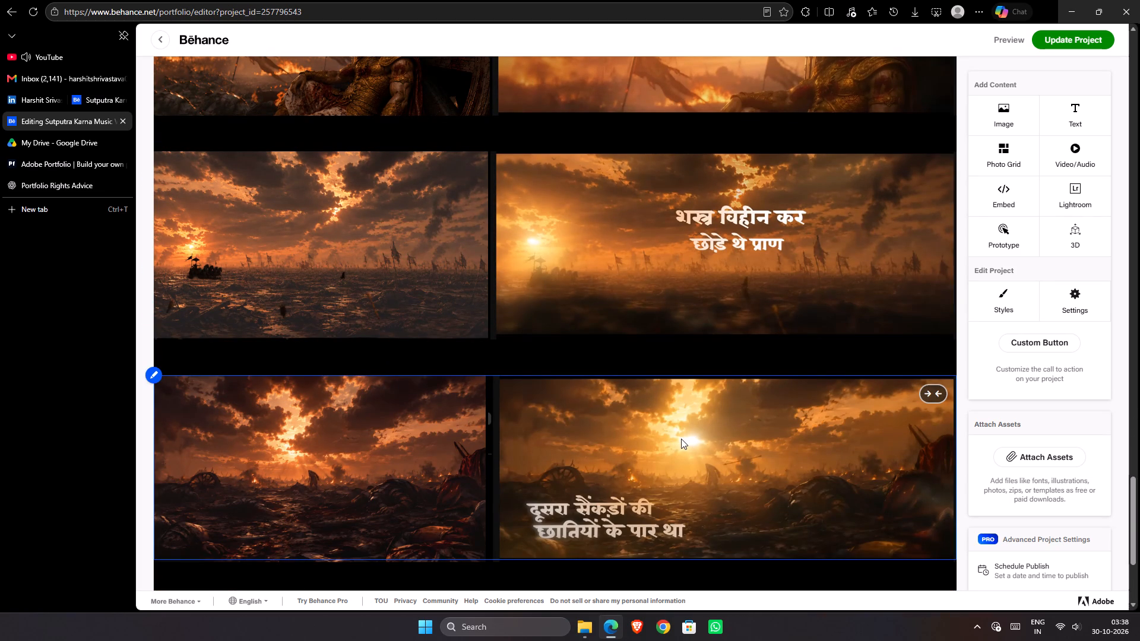
scroll(537, 376, up, 2)
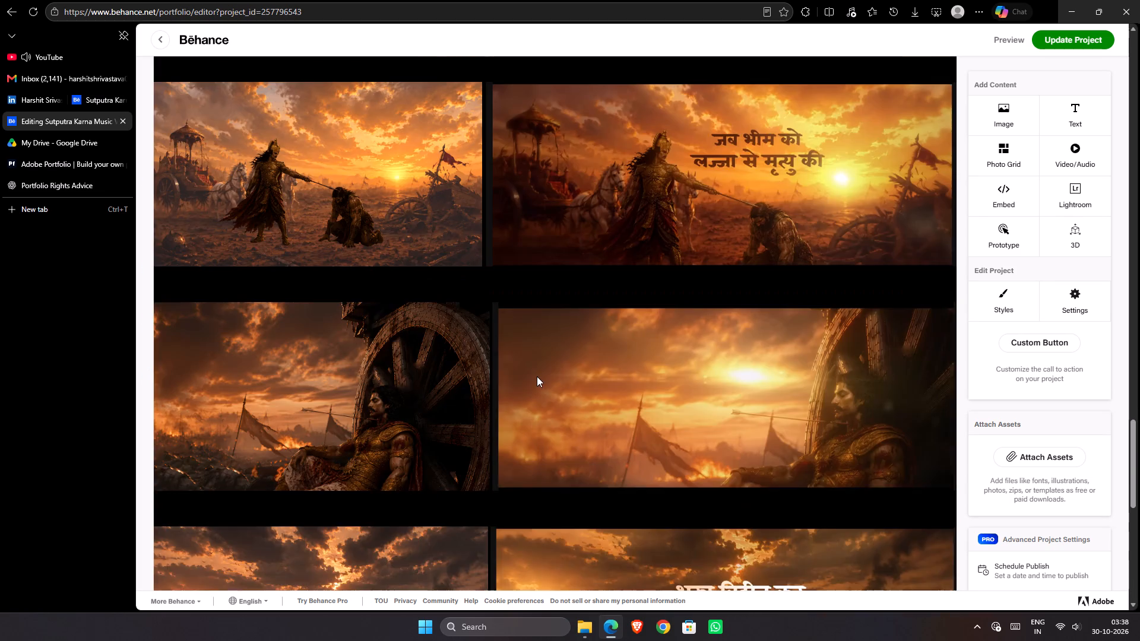
scroll(537, 375, up, 1)
scroll(537, 375, down, 1)
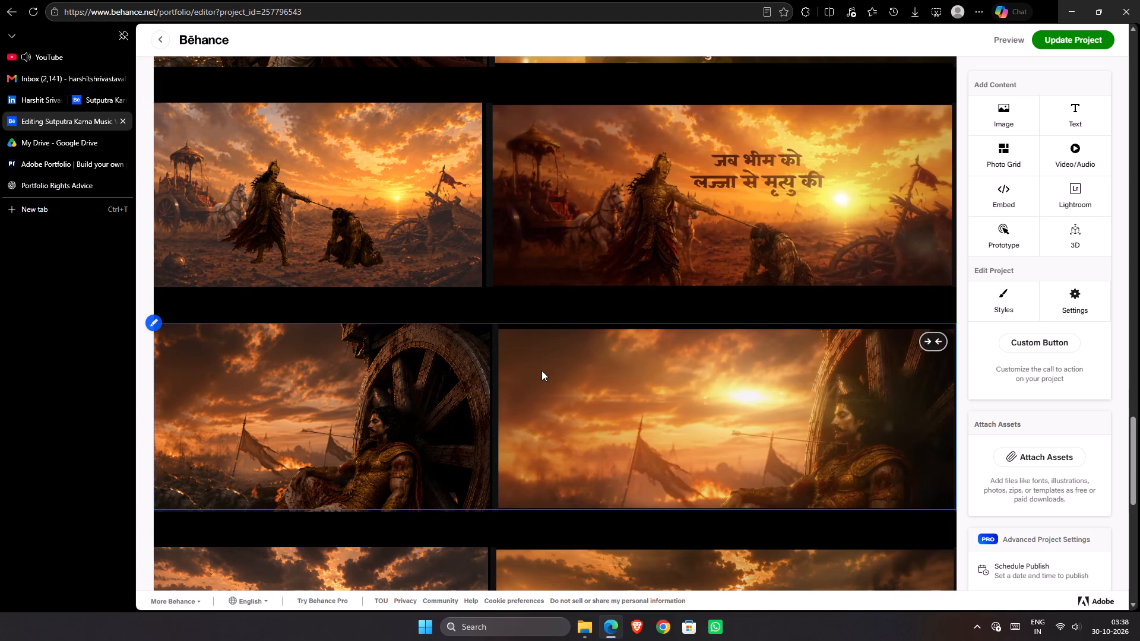
scroll(543, 370, up, 3)
scroll(550, 372, down, 3)
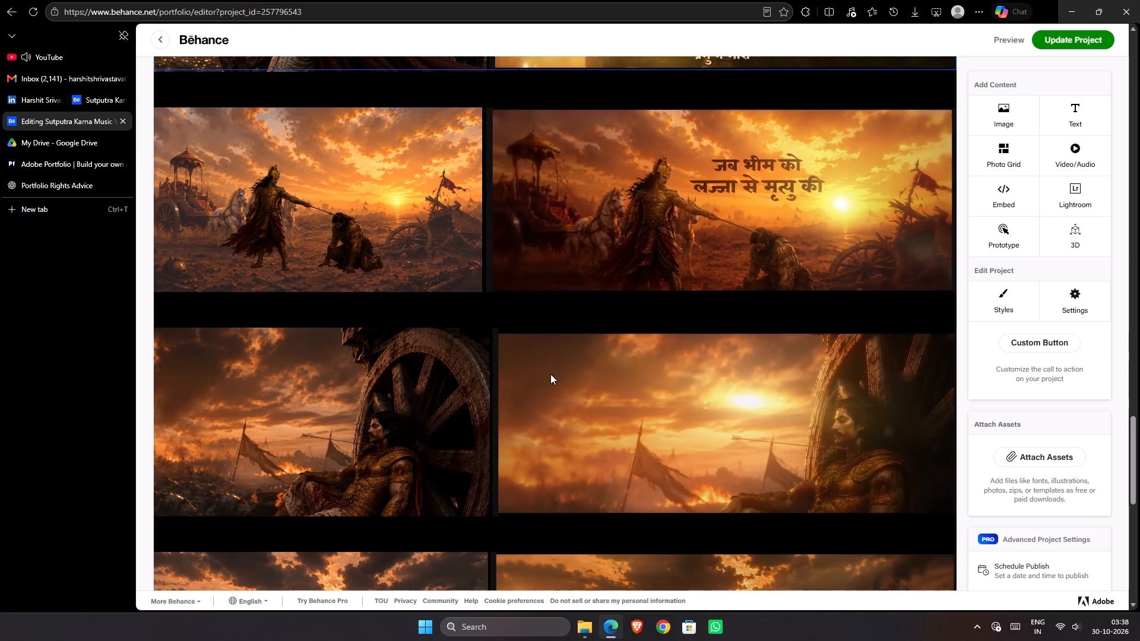
scroll(548, 367, down, 2)
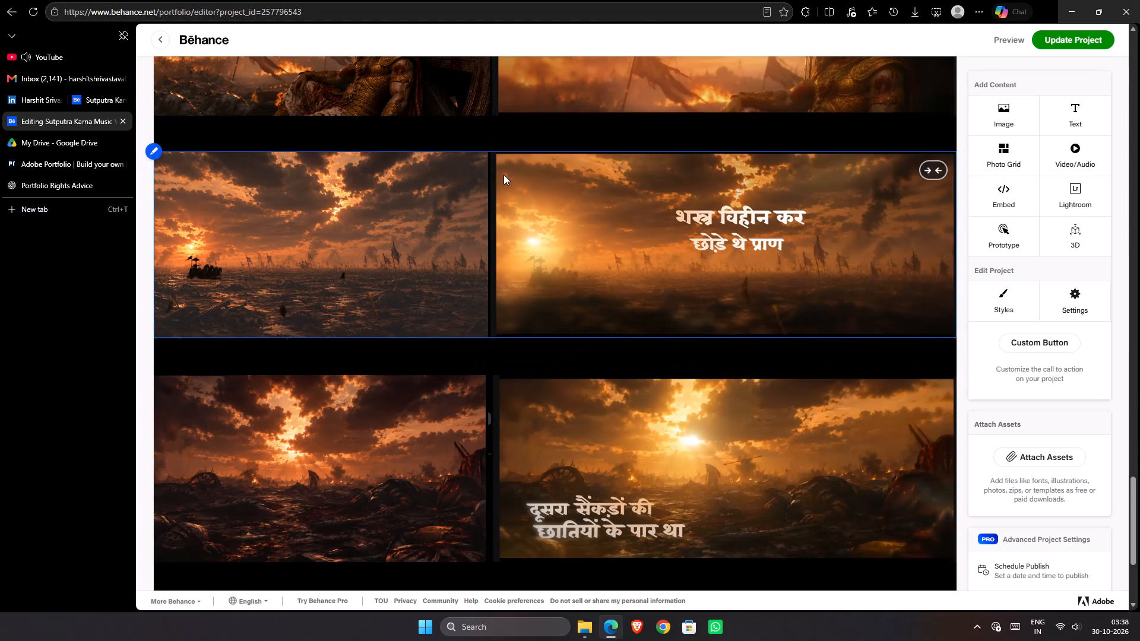
click(544, 135)
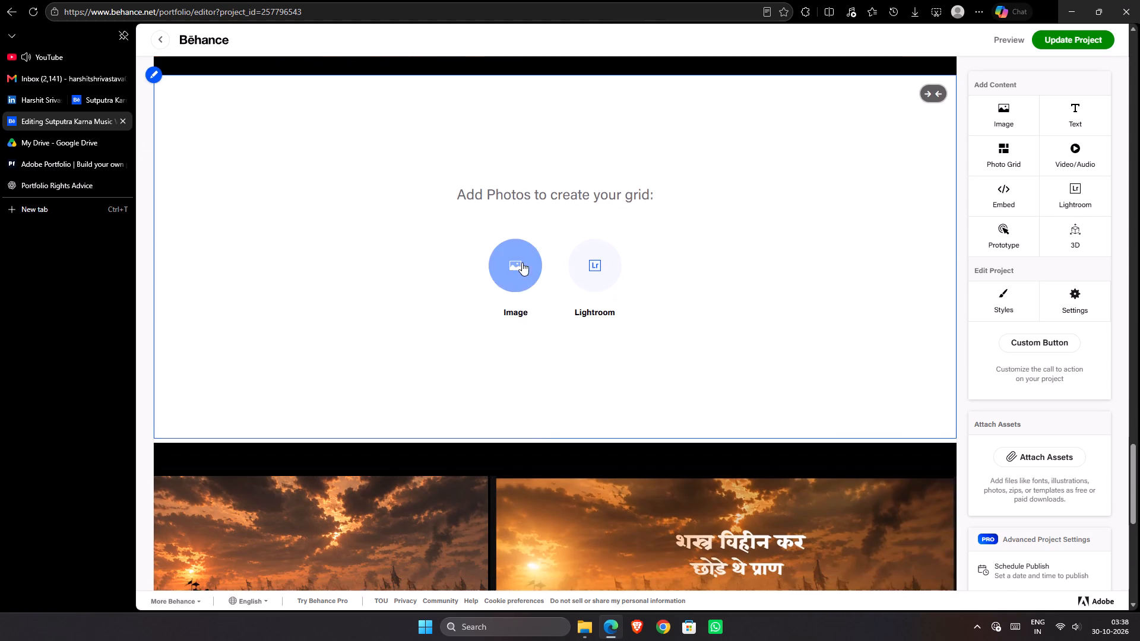
click(522, 262)
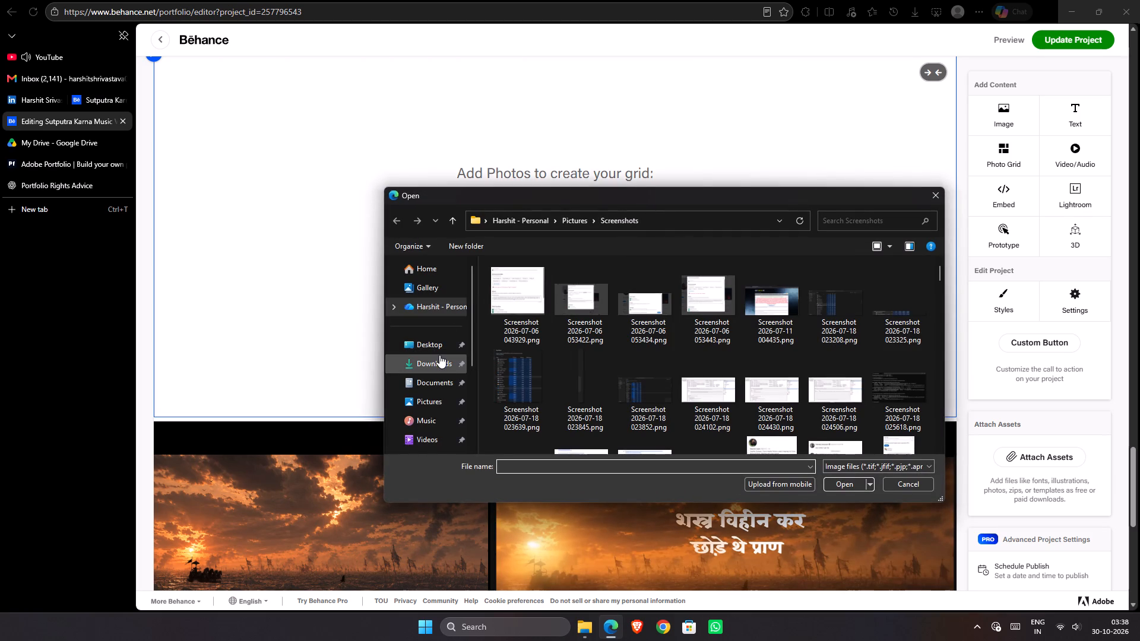
click(439, 355)
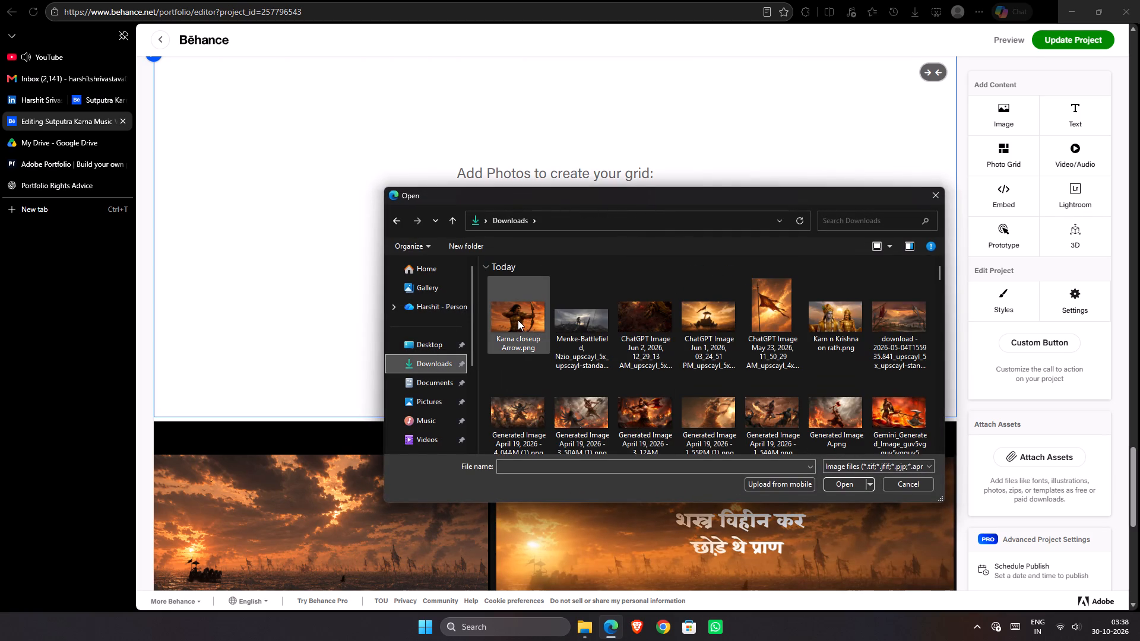
click(515, 319)
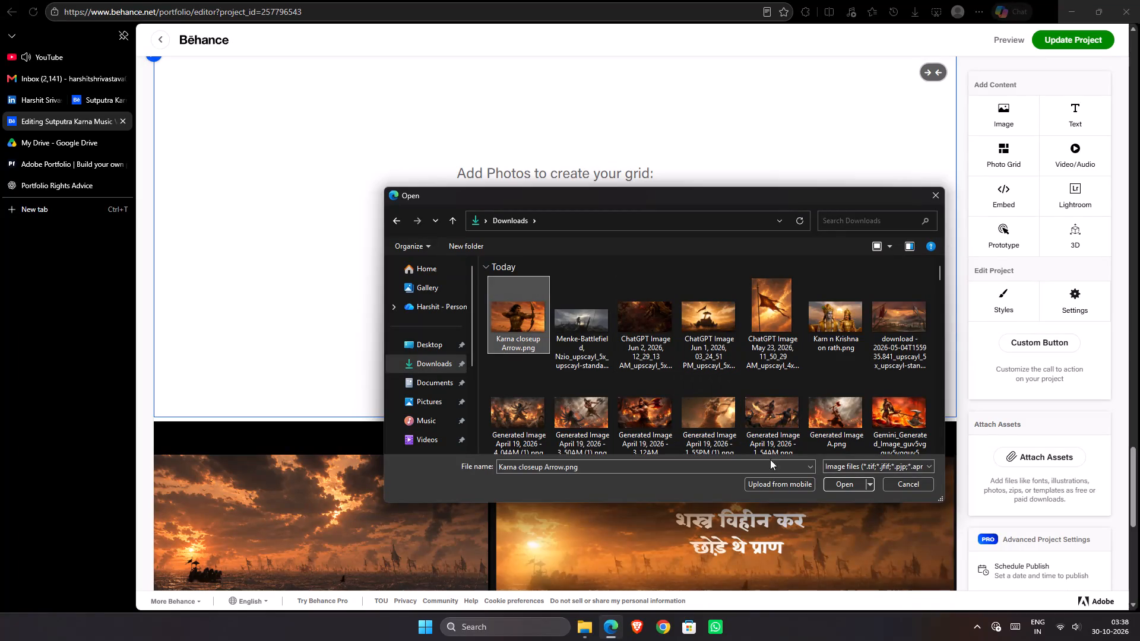
click(841, 480)
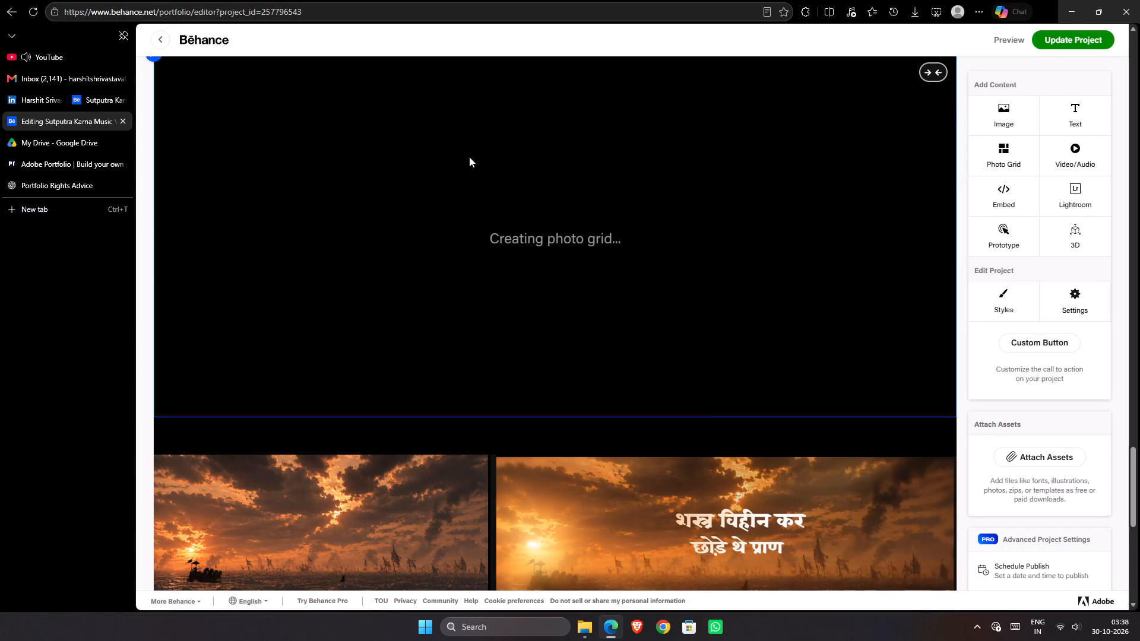
Edit the Karna archer grid to add "Screenshot 2026-08-12 004147.png" from Gallery as its second photo, and finish editing.
scroll(173, 120, up, 1)
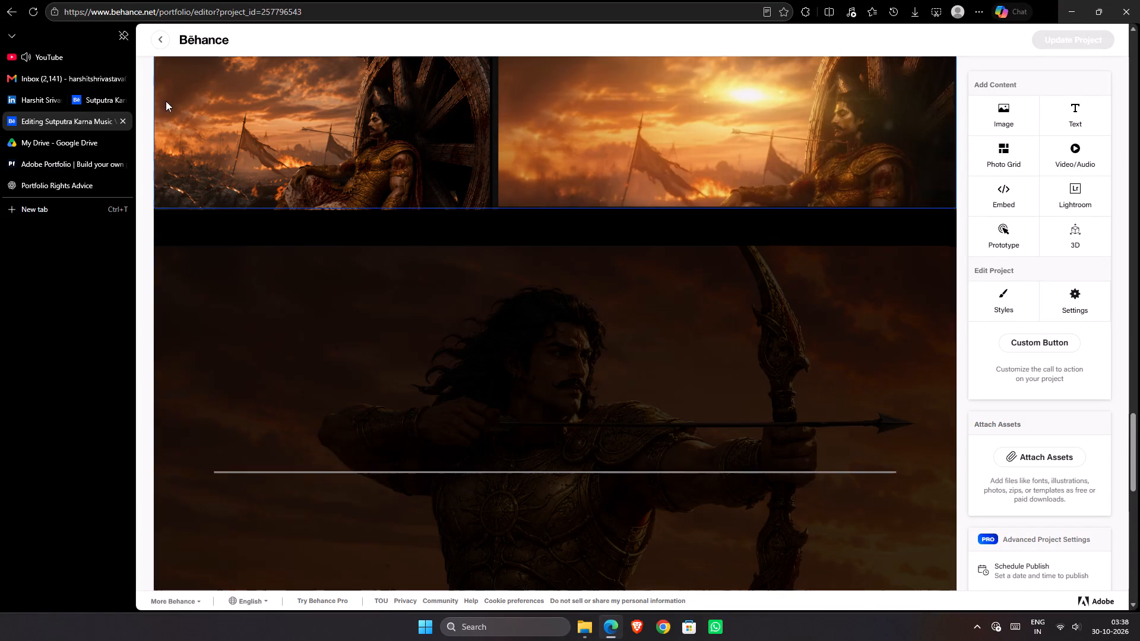
click(155, 254)
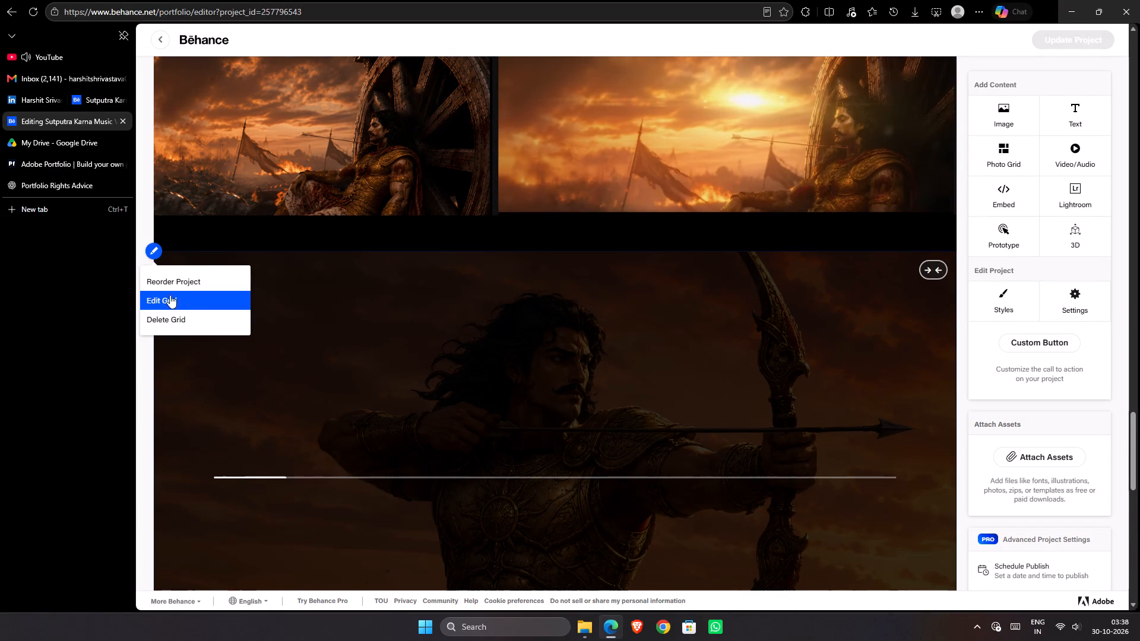
click(173, 300)
click(826, 272)
click(819, 294)
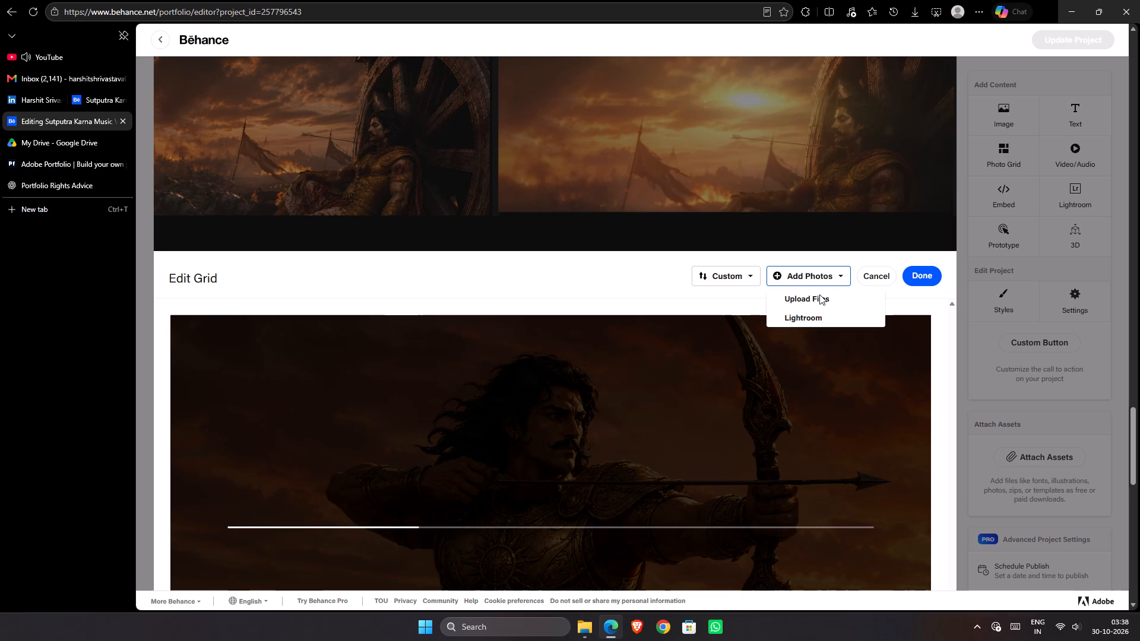
click(429, 284)
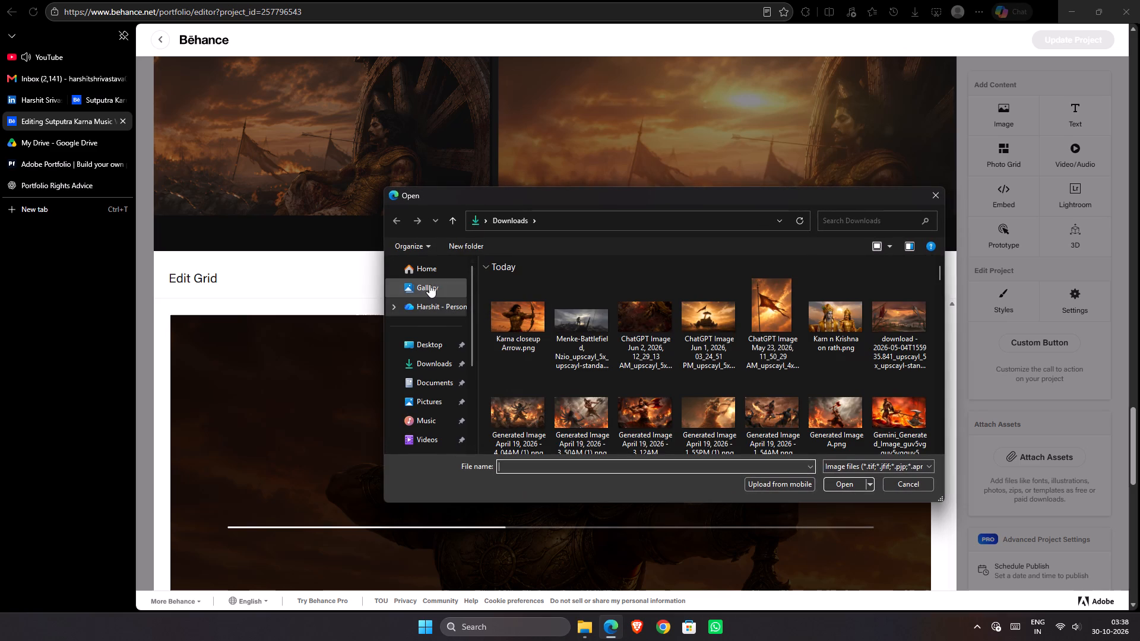
scroll(726, 369, down, 3)
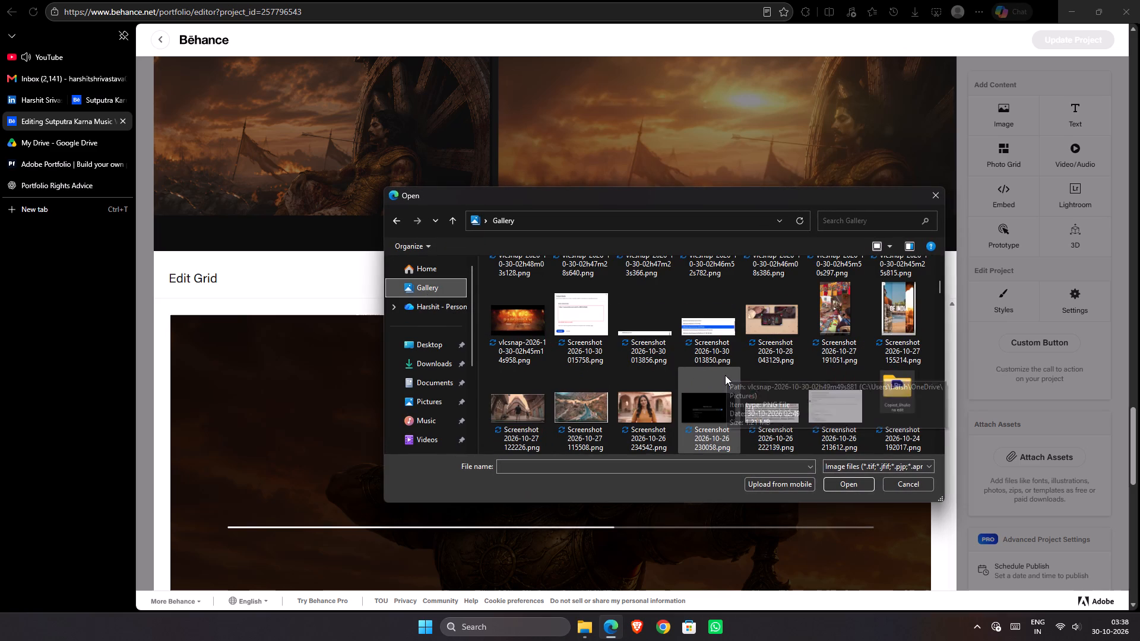
scroll(723, 376, down, 4)
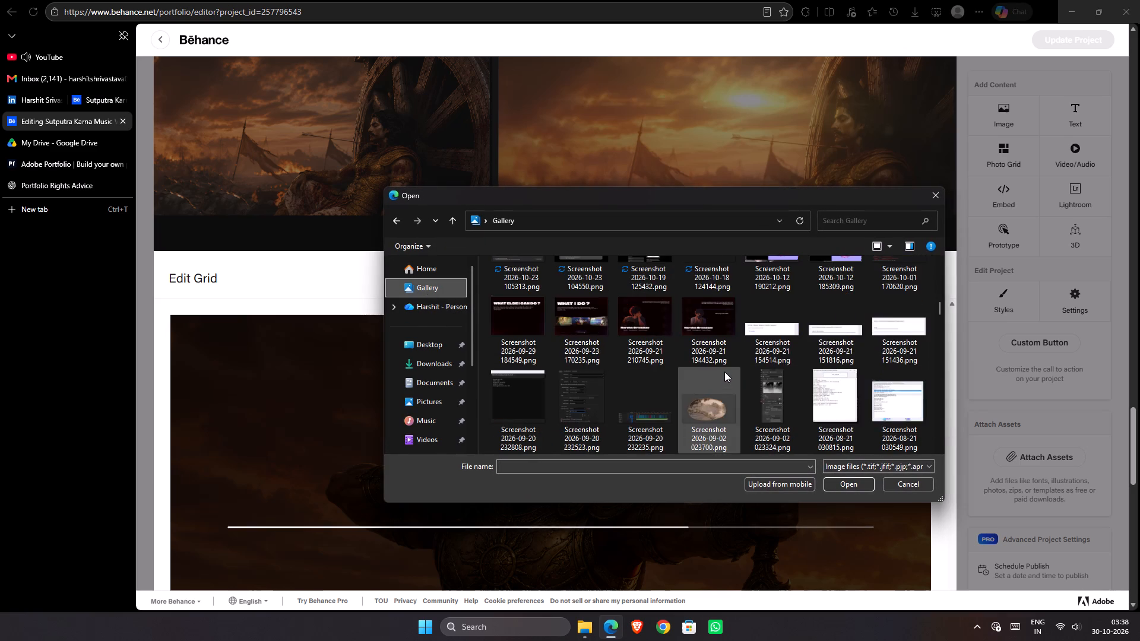
scroll(724, 371, down, 7)
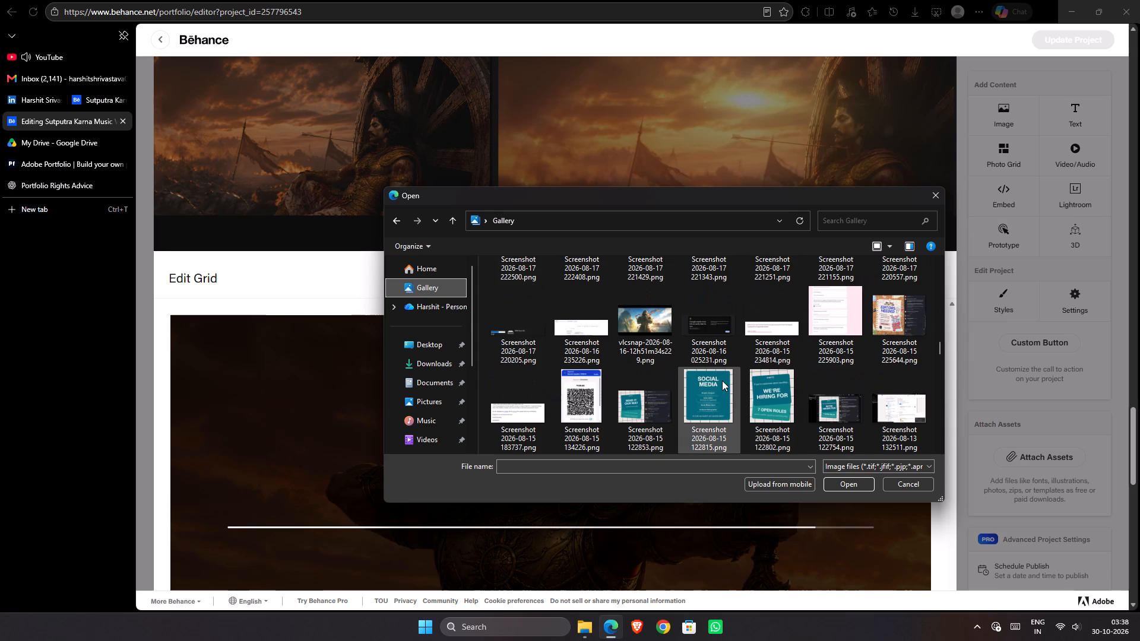
scroll(722, 380, down, 3)
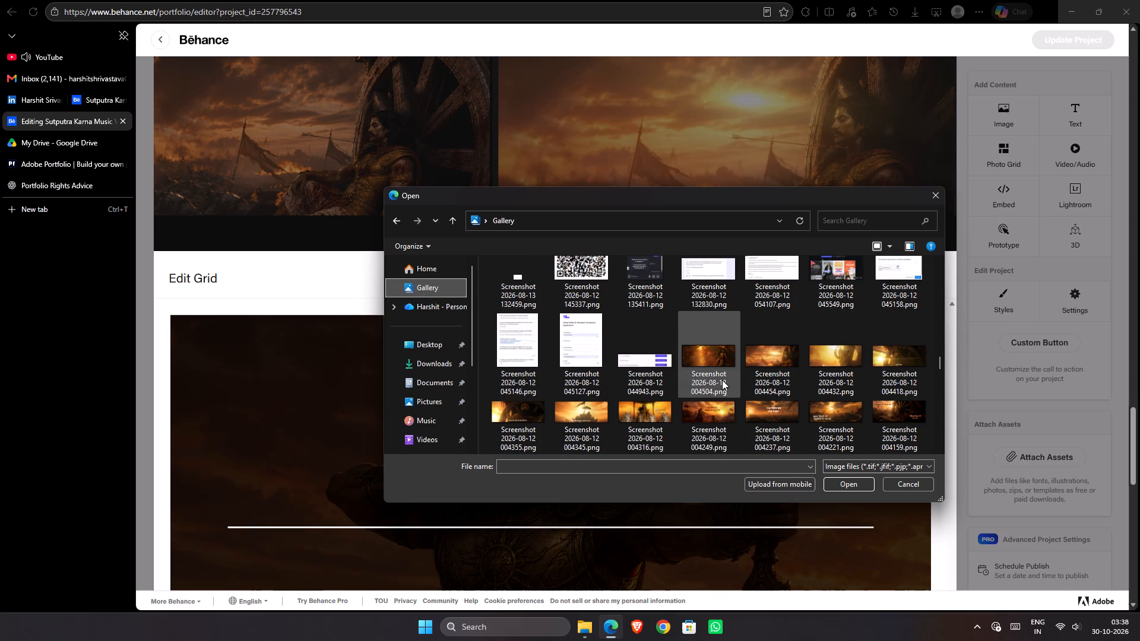
scroll(722, 380, down, 1)
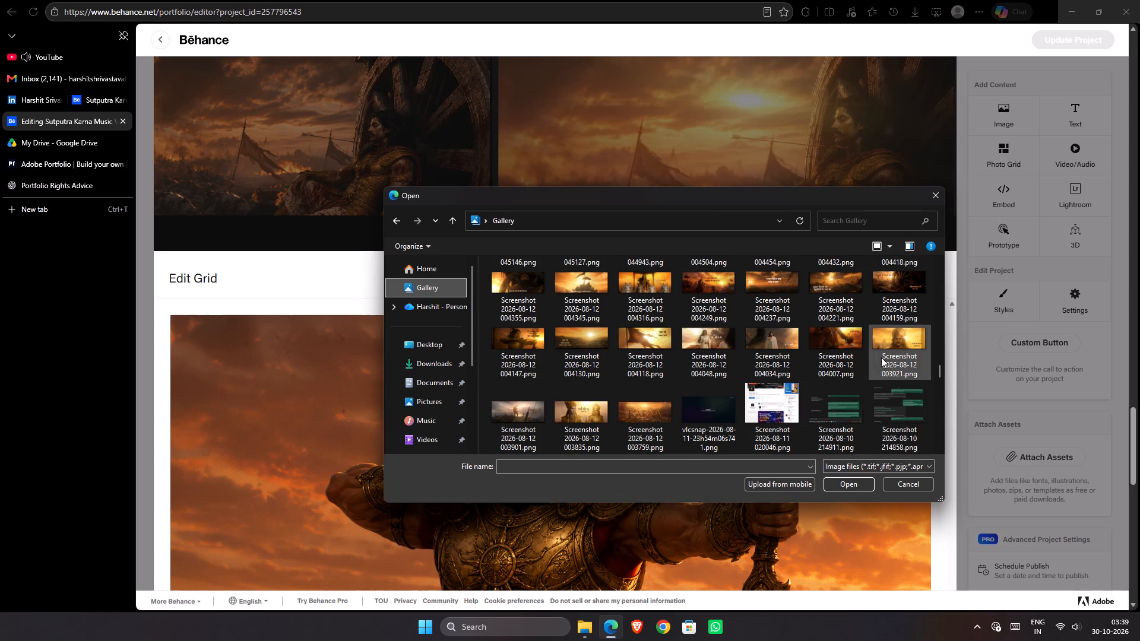
double_click(515, 350)
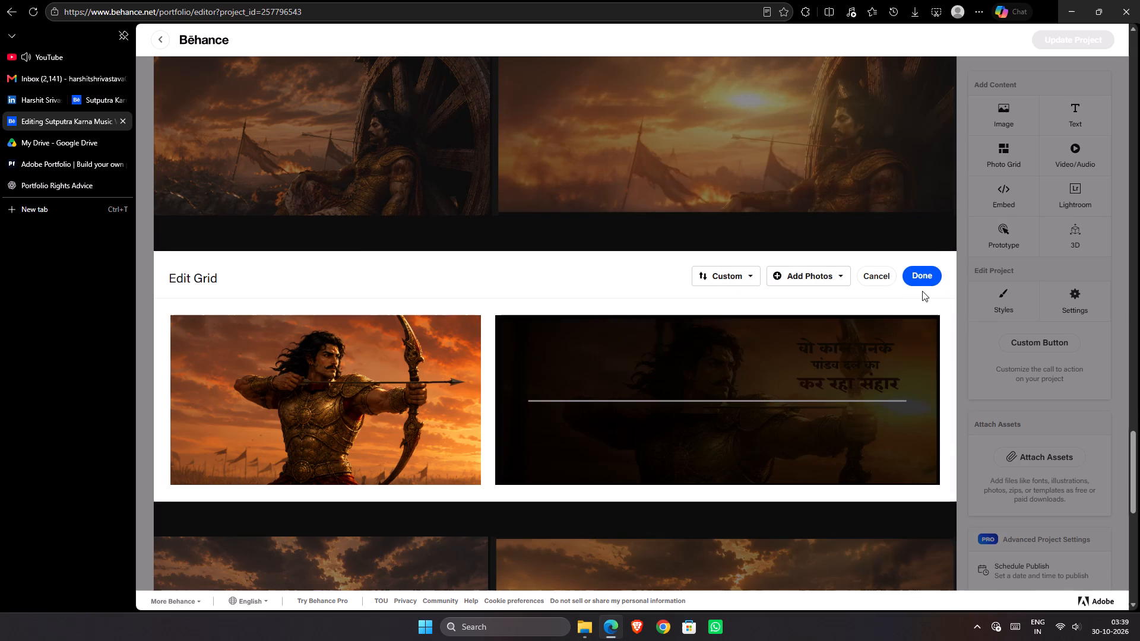
click(922, 275)
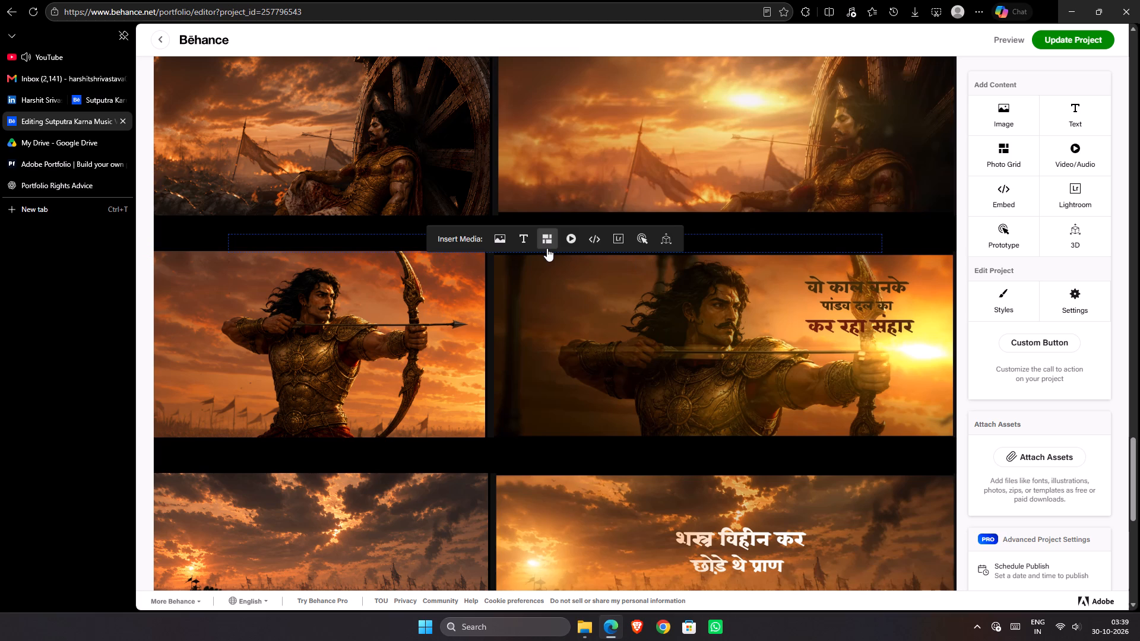
Insert a new photo grid between the seated-Karna wheel grid and the archer grid, uploading "Menke-Battlefield, Nzio_upscayl_5x_upscayl-standard-4x.png" from Downloads.
click(547, 248)
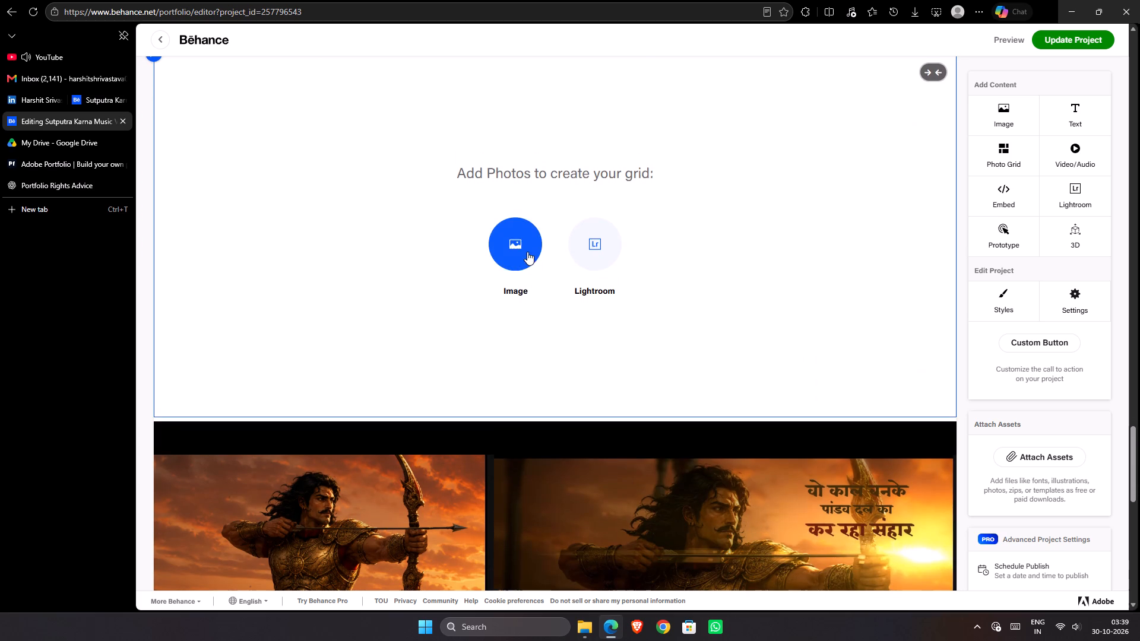
click(527, 252)
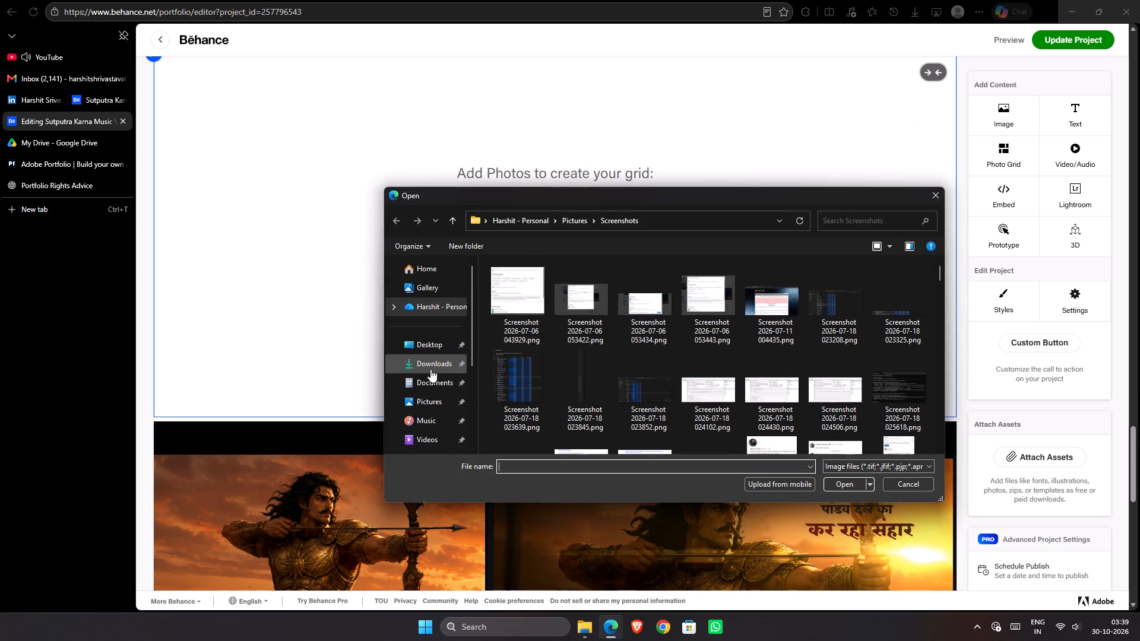
click(430, 369)
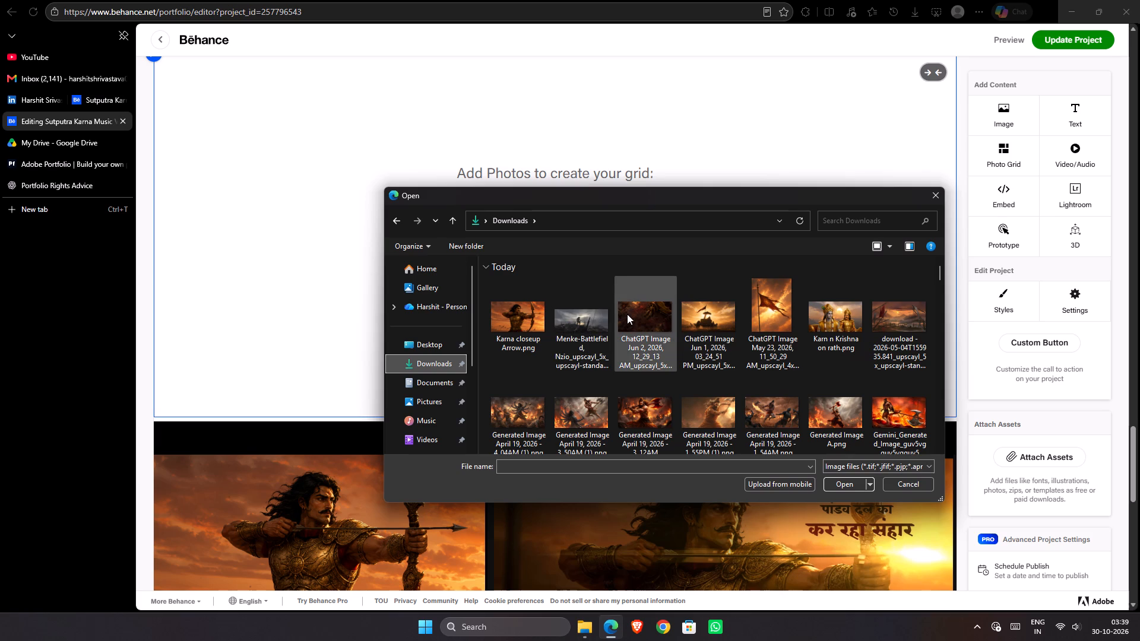
click(593, 317)
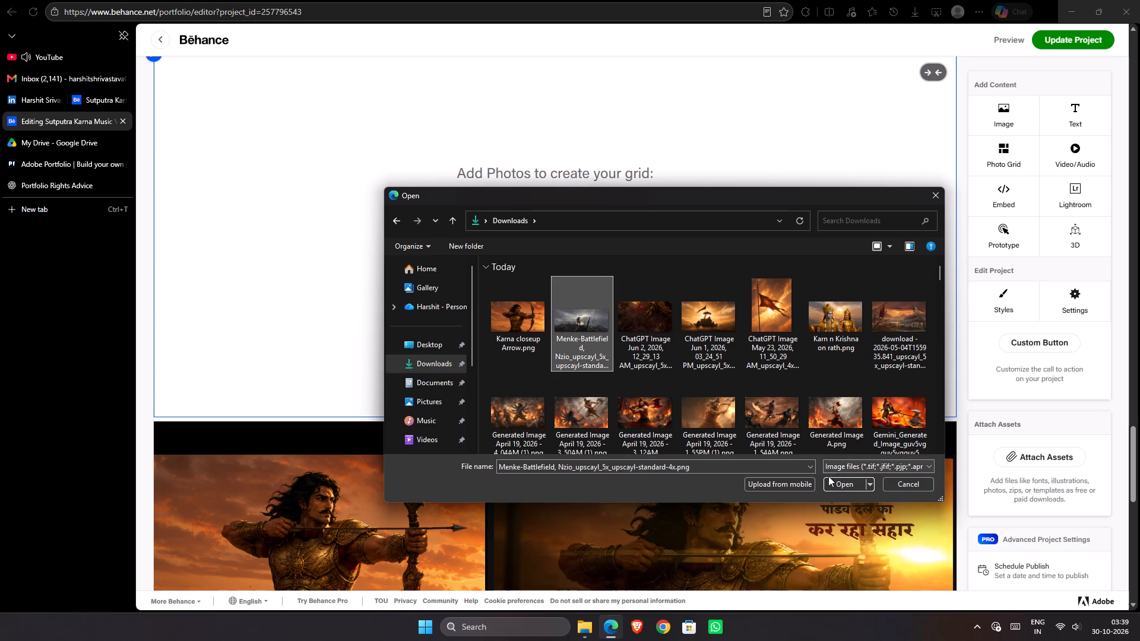
click(833, 482)
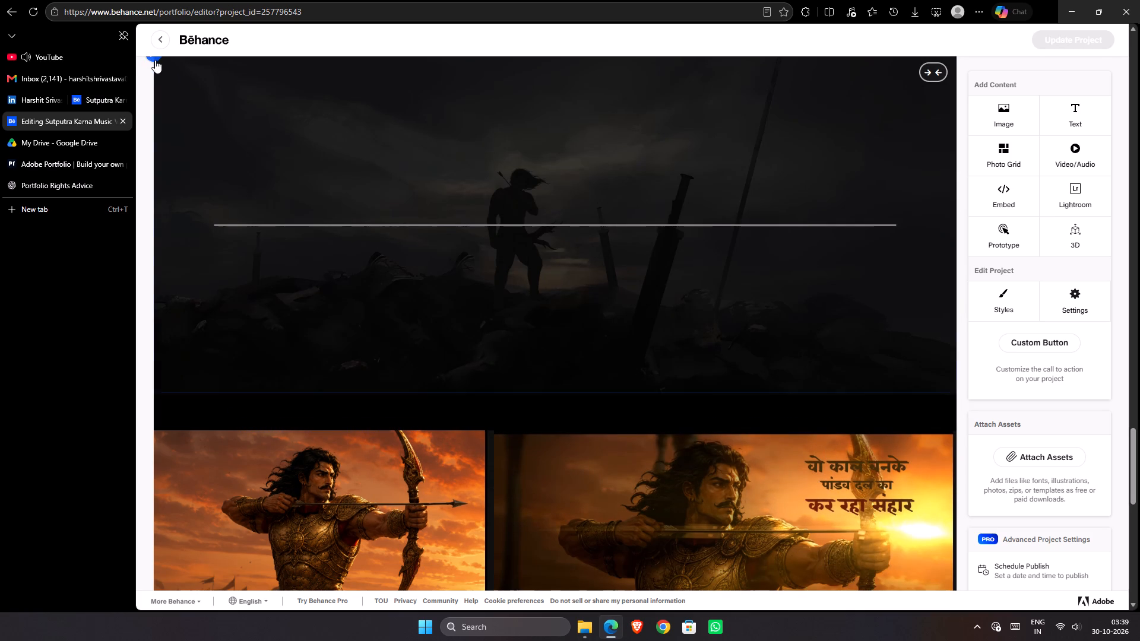
Edit the grey battlefield grid to add "Screenshot 2026-08-12 003901.png" from Gallery as its second photo, and finish editing.
click(155, 60)
click(172, 103)
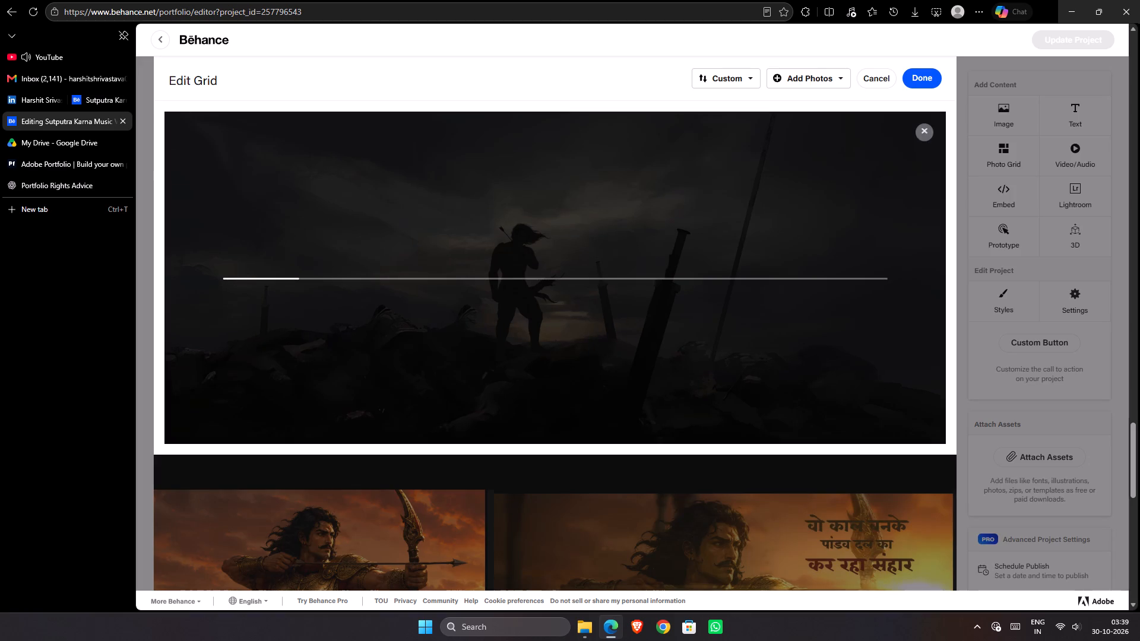
click(815, 77)
click(812, 98)
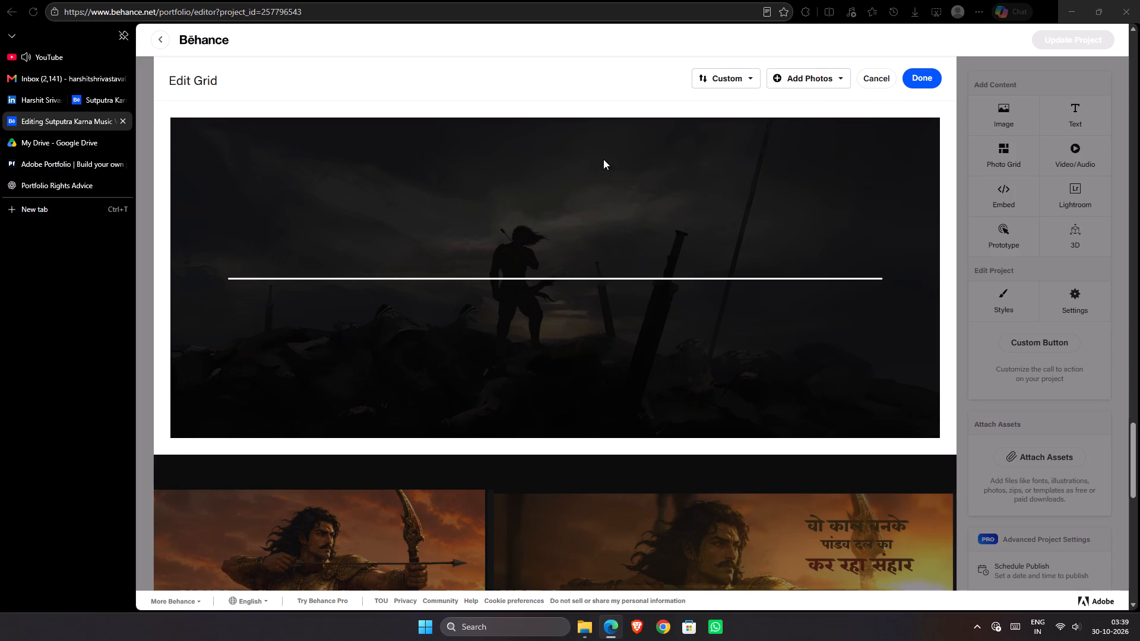
click(426, 287)
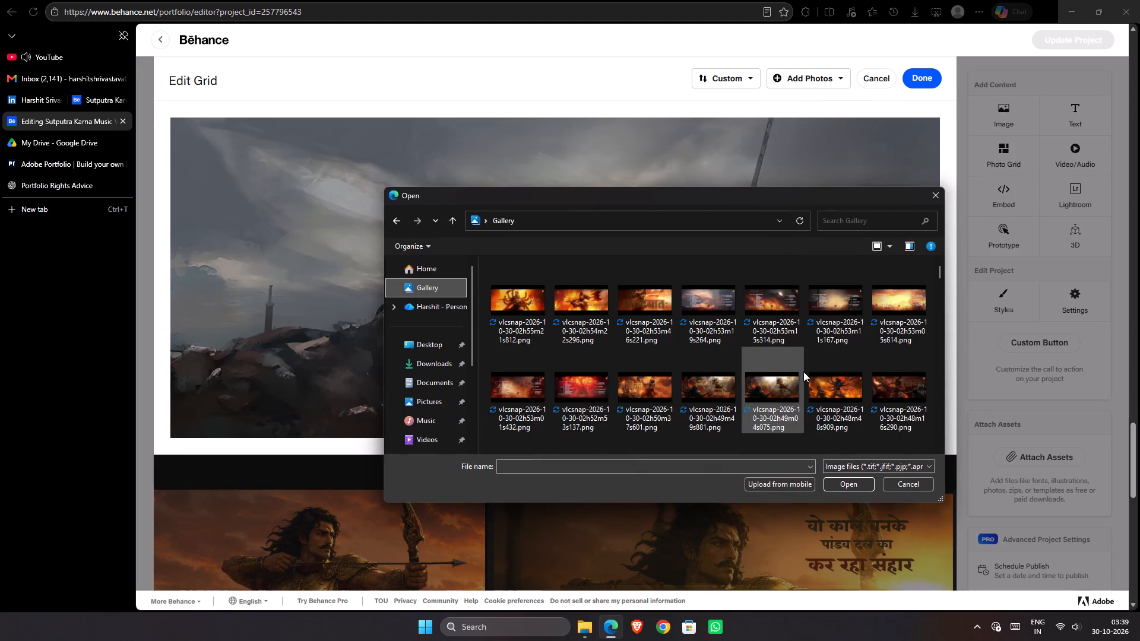
scroll(803, 372, down, 12)
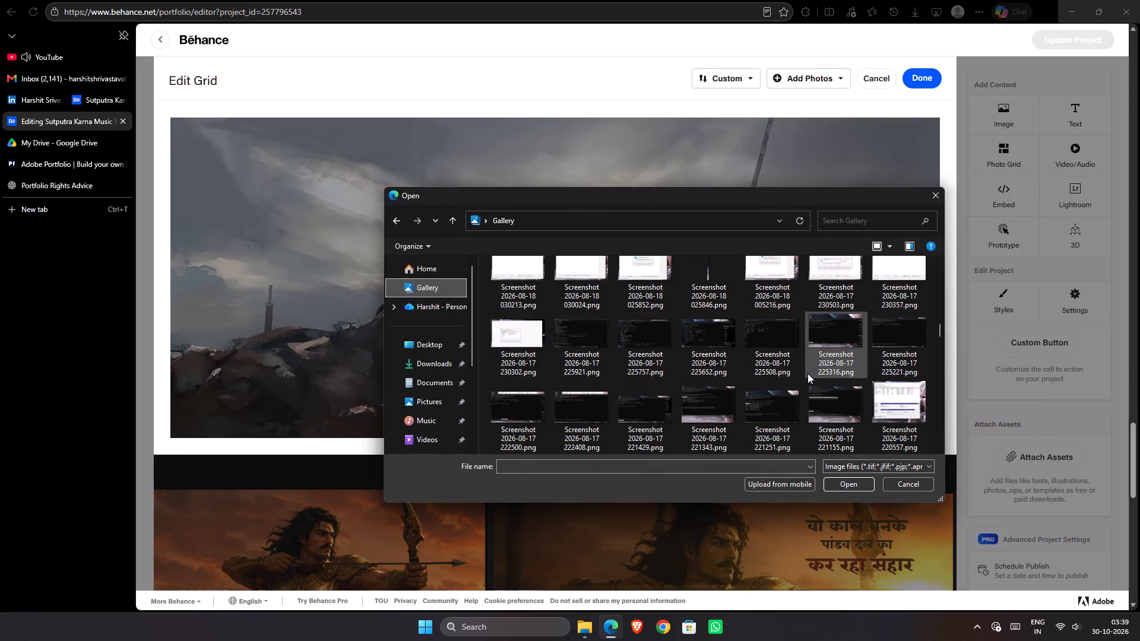
scroll(807, 373, down, 7)
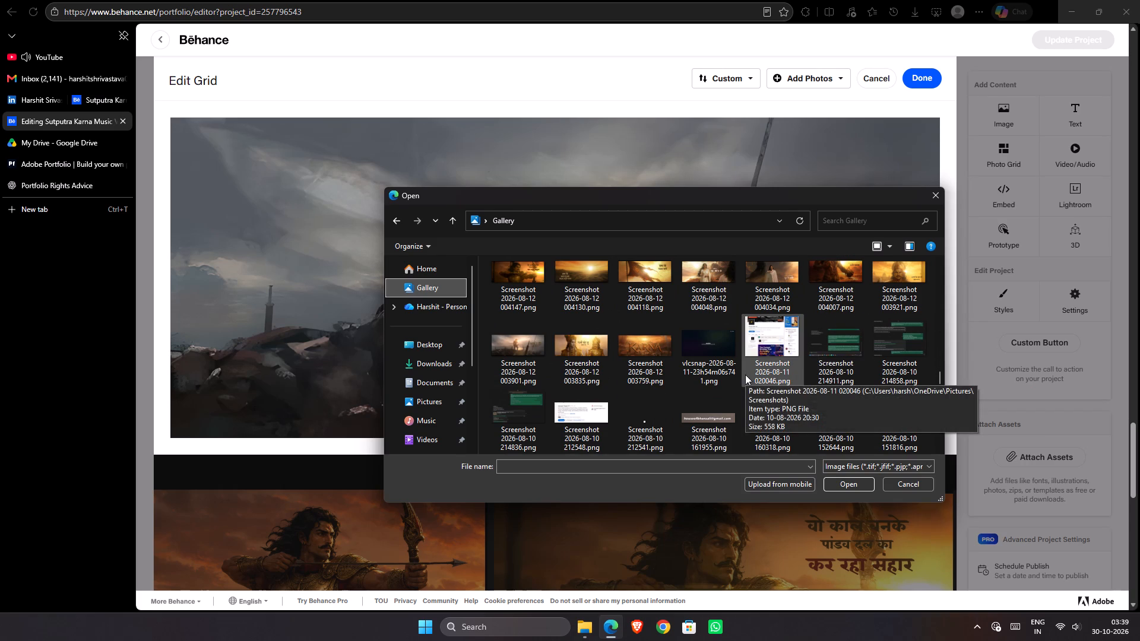
double_click(522, 367)
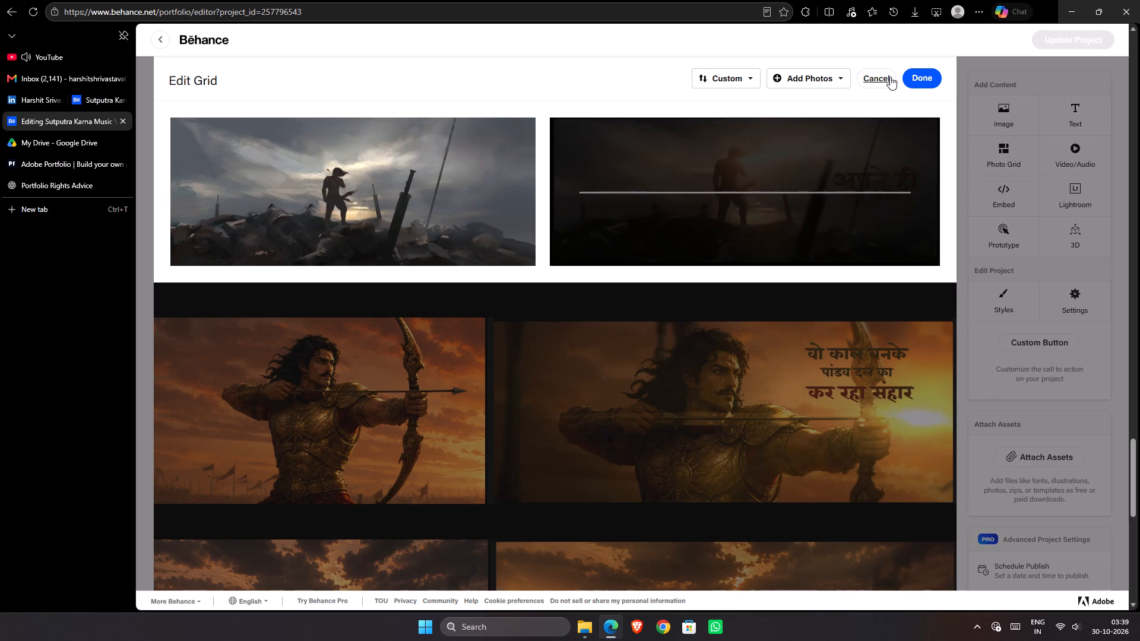
click(913, 74)
Reorder the project content so the grey battlefield grid comes directly after the "SUTPUTRA KARNA" title grid, and save the new order.
scroll(756, 226, up, 1)
scroll(882, 217, up, 1)
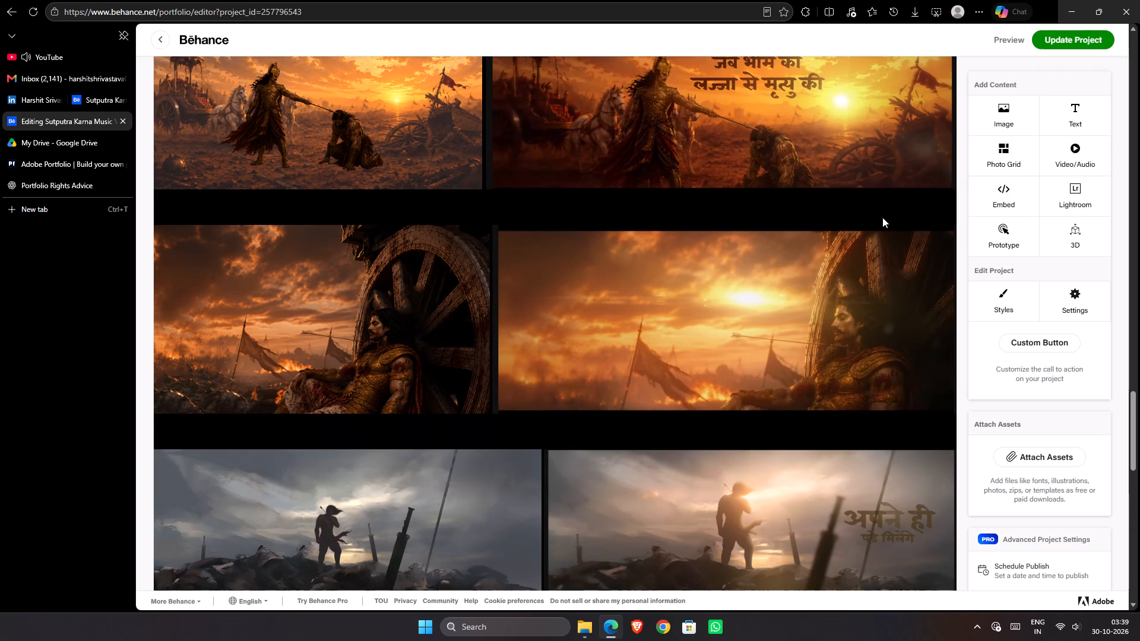
scroll(882, 217, down, 1)
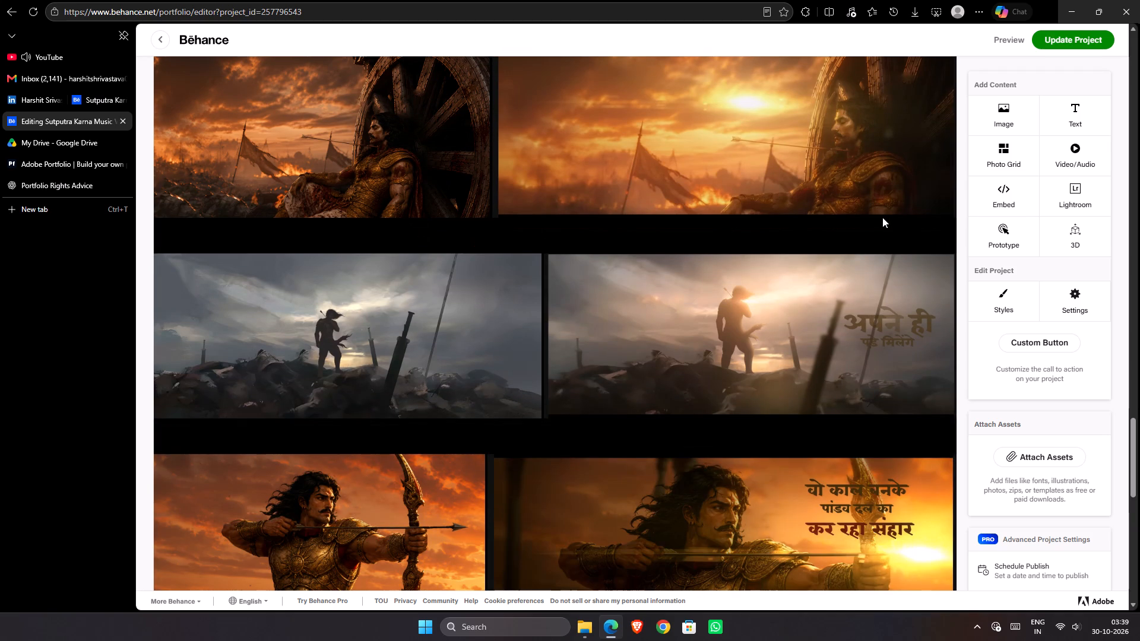
scroll(882, 217, up, 4)
scroll(882, 217, down, 1)
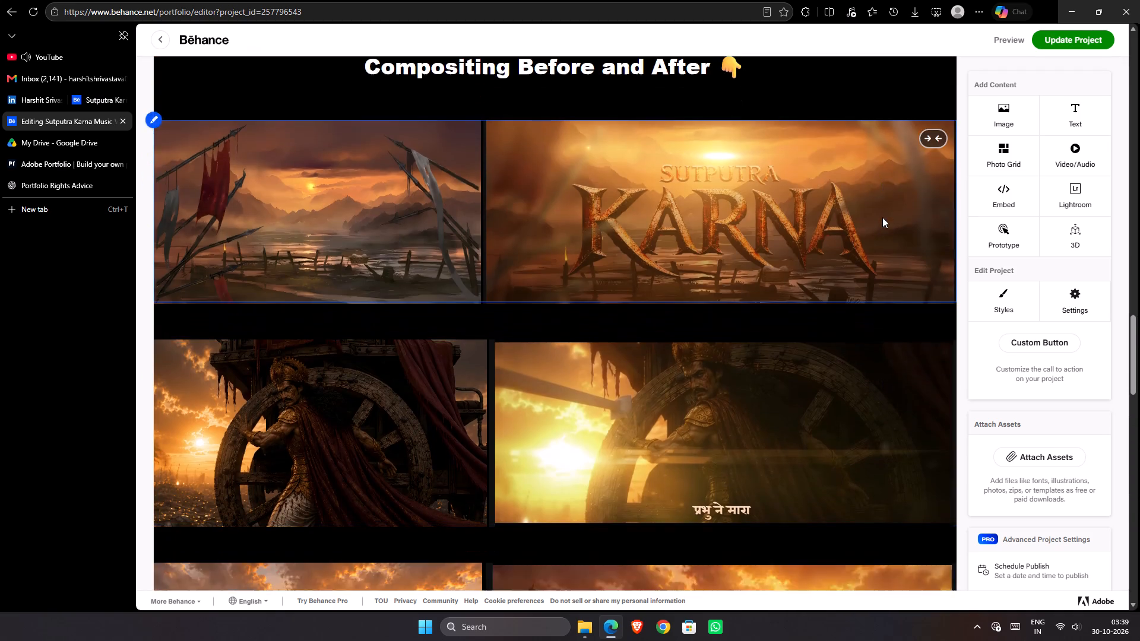
scroll(882, 217, down, 3)
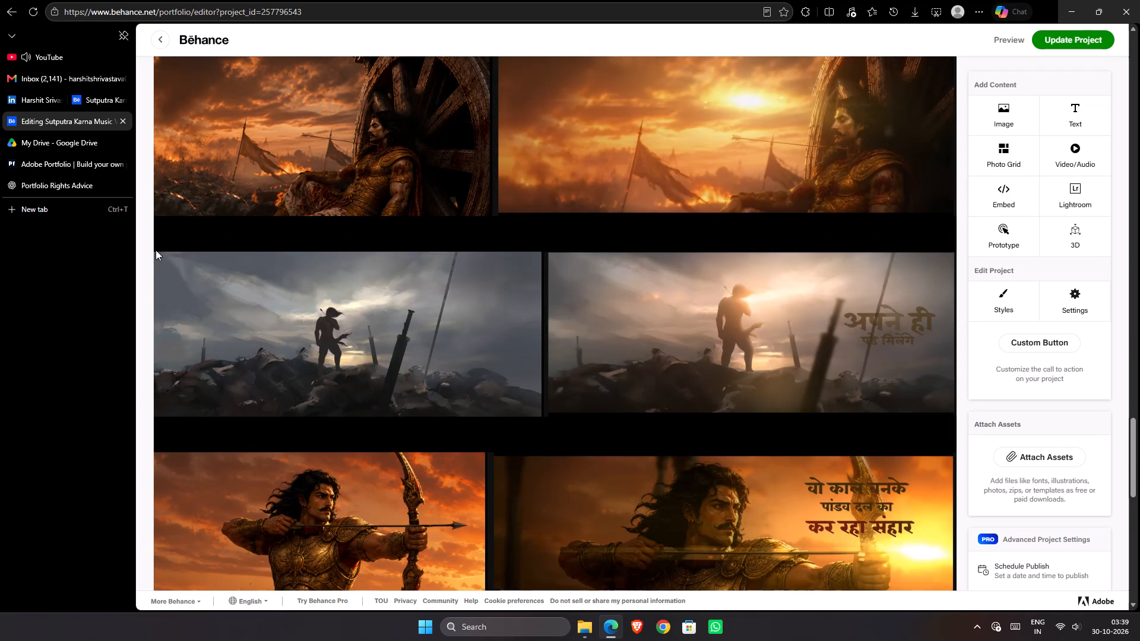
click(157, 250)
click(166, 281)
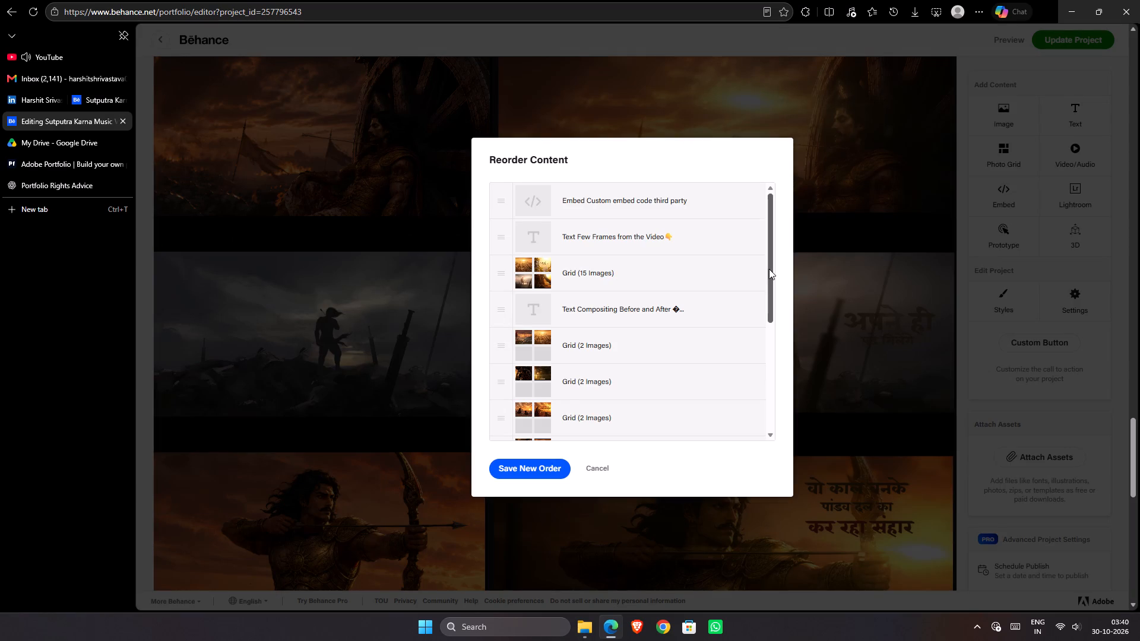
drag(770, 269, 774, 325)
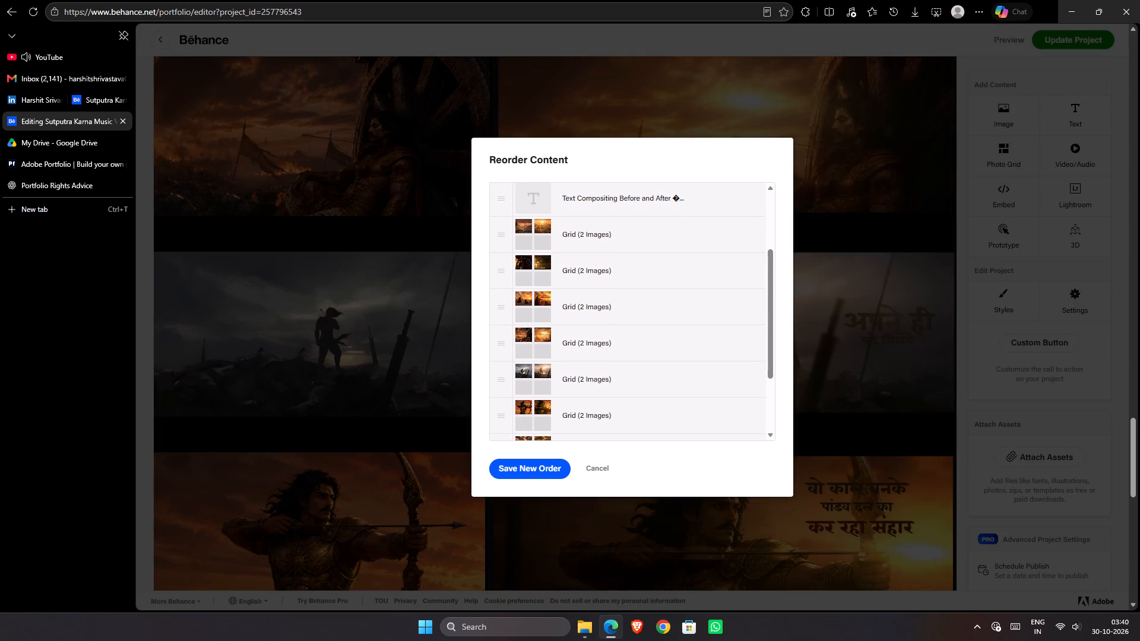
drag(502, 379, 496, 261)
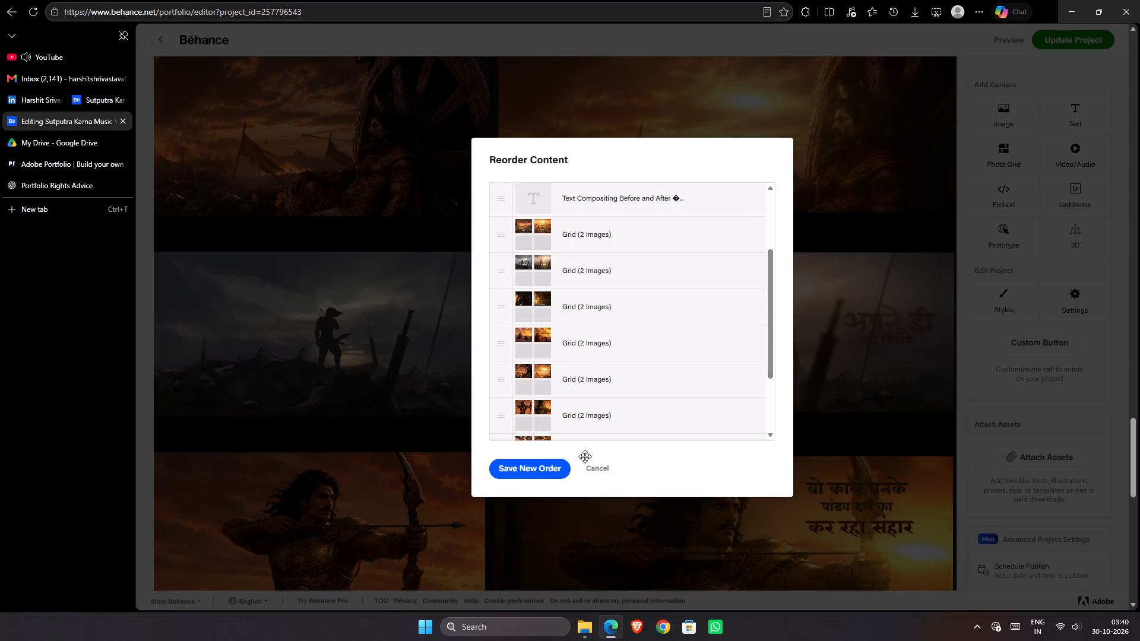
click(547, 474)
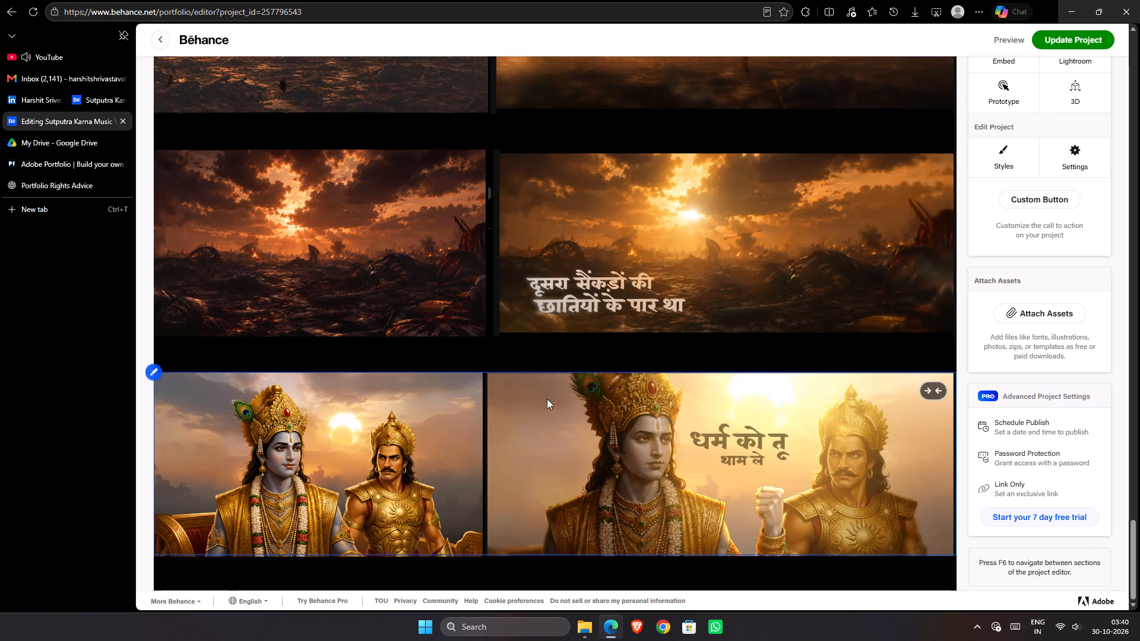
Insert a new photo grid just above the Krishna-and-Karna grid, uploading "ChatGPT Image Jun 2, 2026, 12_29_13 AM_upscayl_5x_digital-art-4x.png" from Downloads.
scroll(714, 194, down, 2)
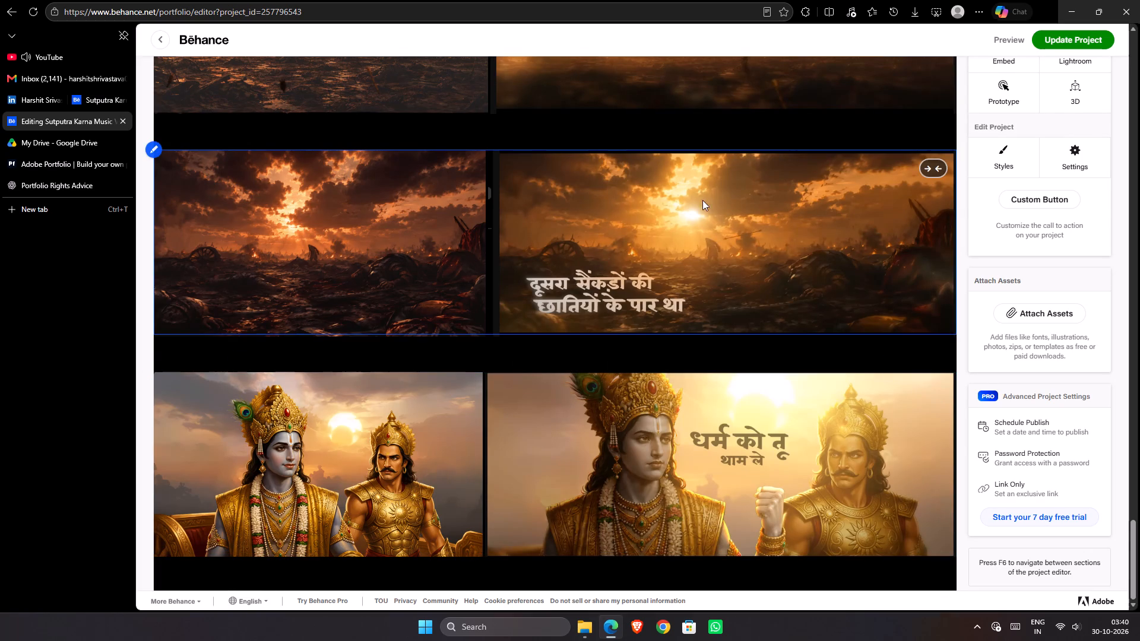
scroll(607, 204, up, 3)
scroll(607, 204, down, 2)
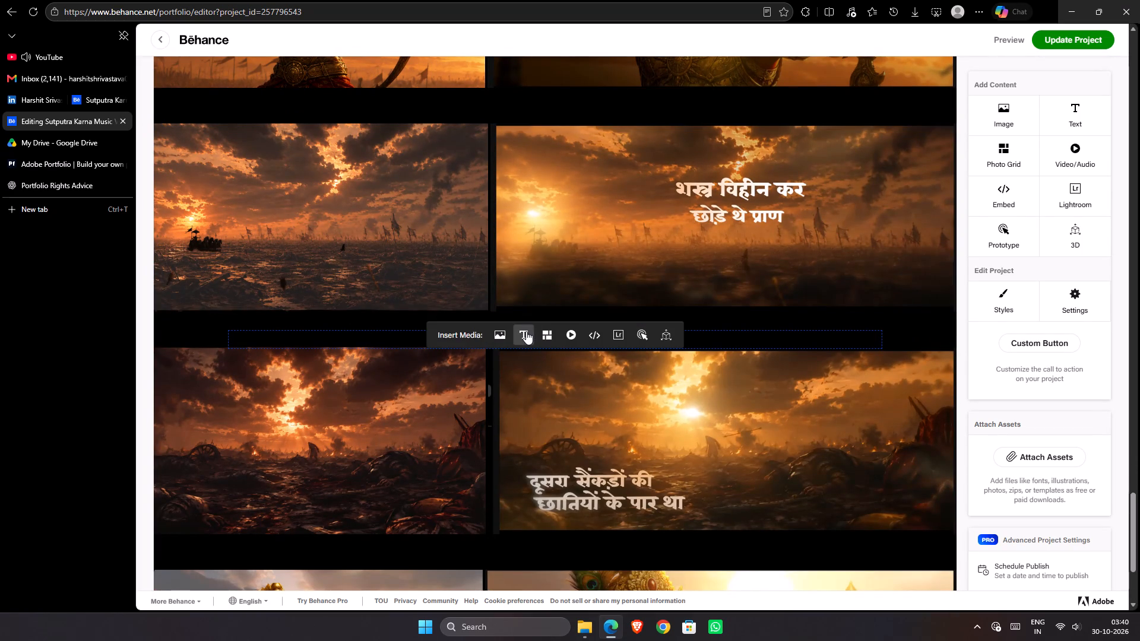
scroll(537, 382, down, 1)
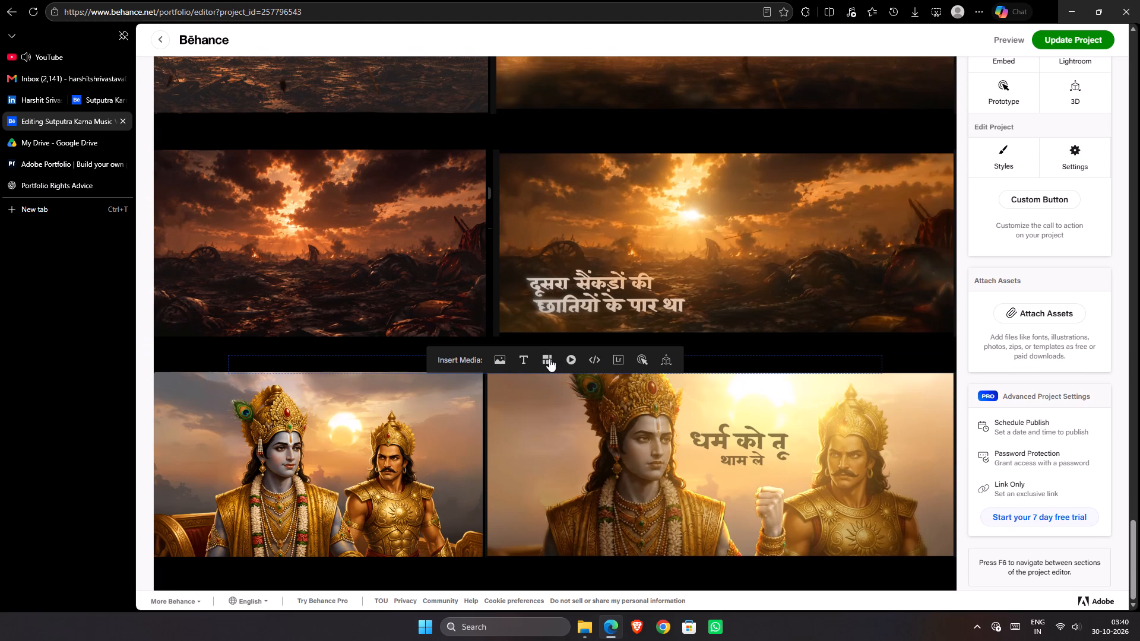
click(549, 358)
click(520, 253)
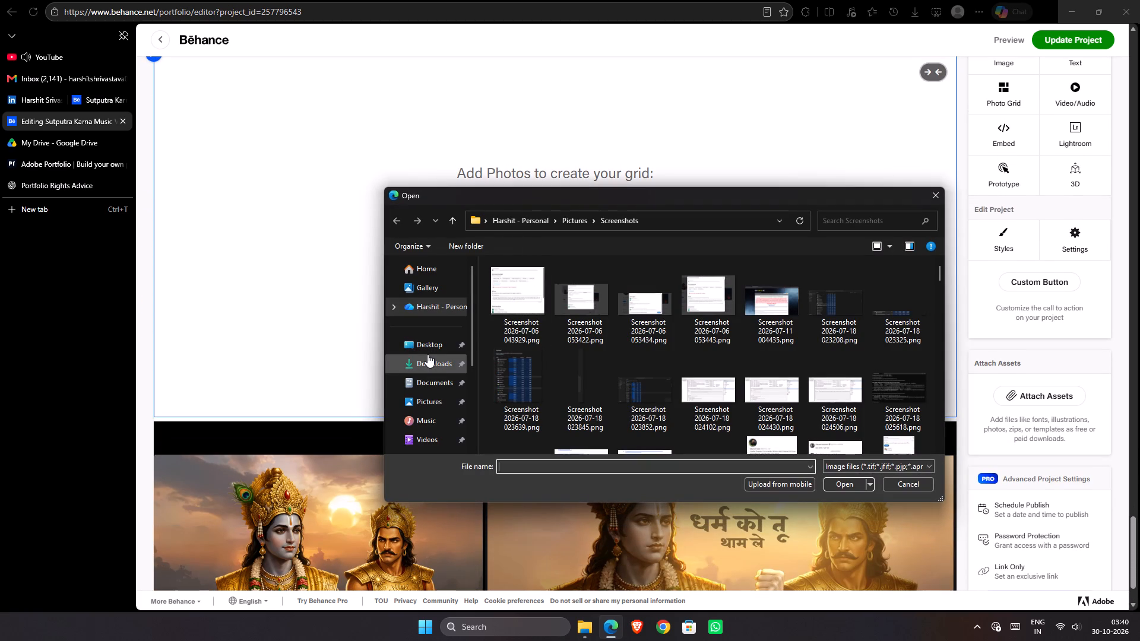
click(433, 365)
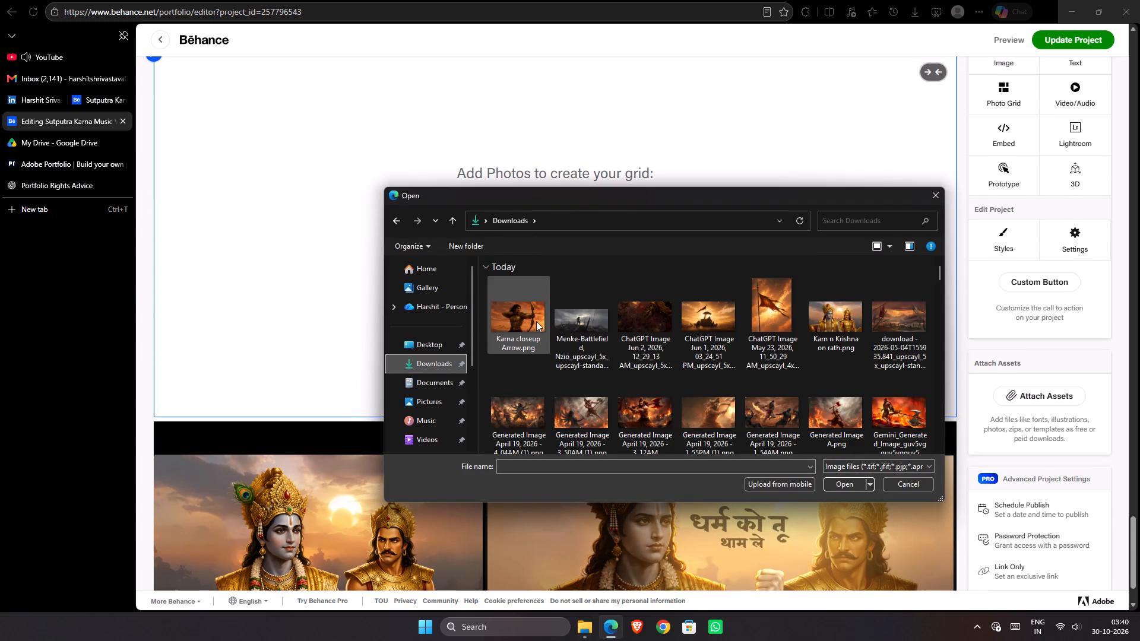
click(639, 340)
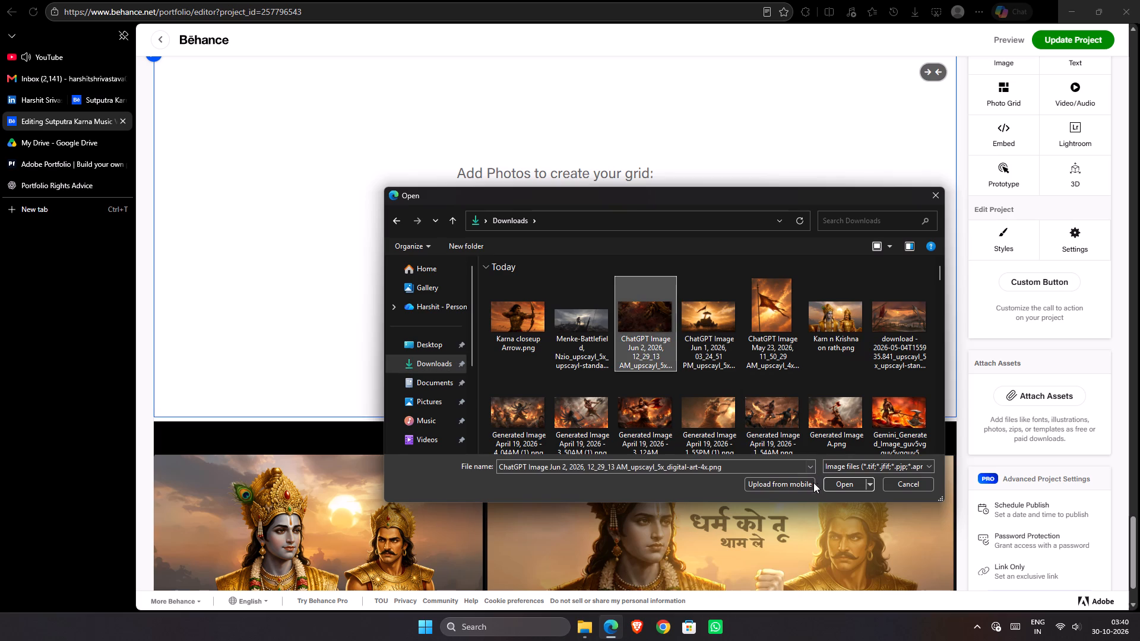
click(840, 483)
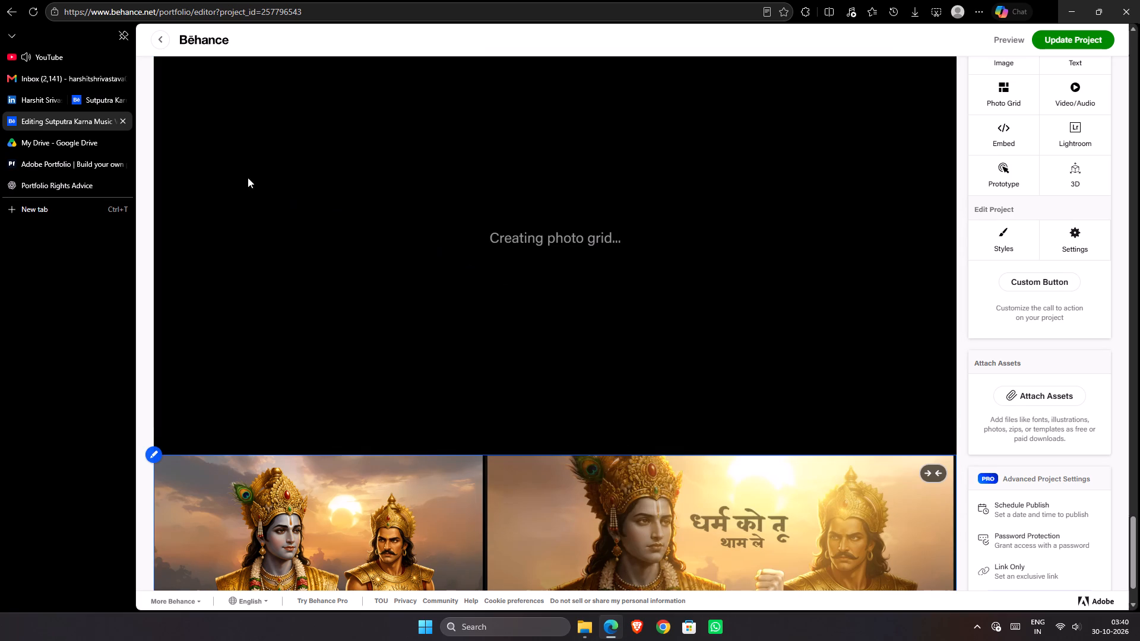
Edit the new dark battlefield grid above the Krishna-and-Karna grid to add "Screenshot 2026-08-12 004504.png" from Gallery as its second photo, and finish editing.
scroll(206, 143, up, 1)
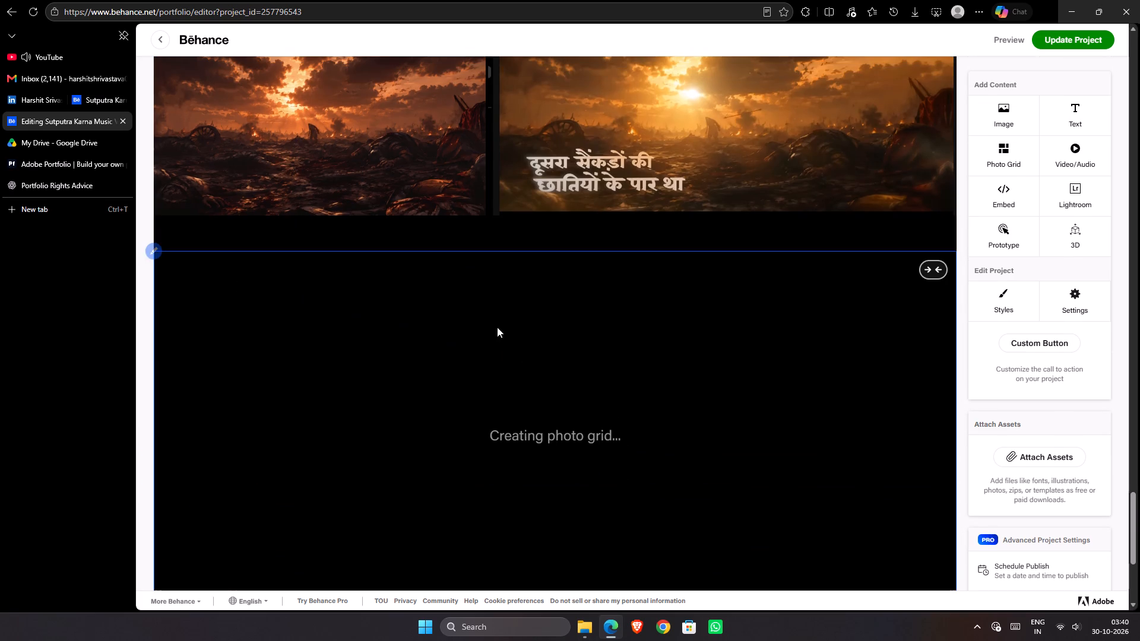
click(156, 255)
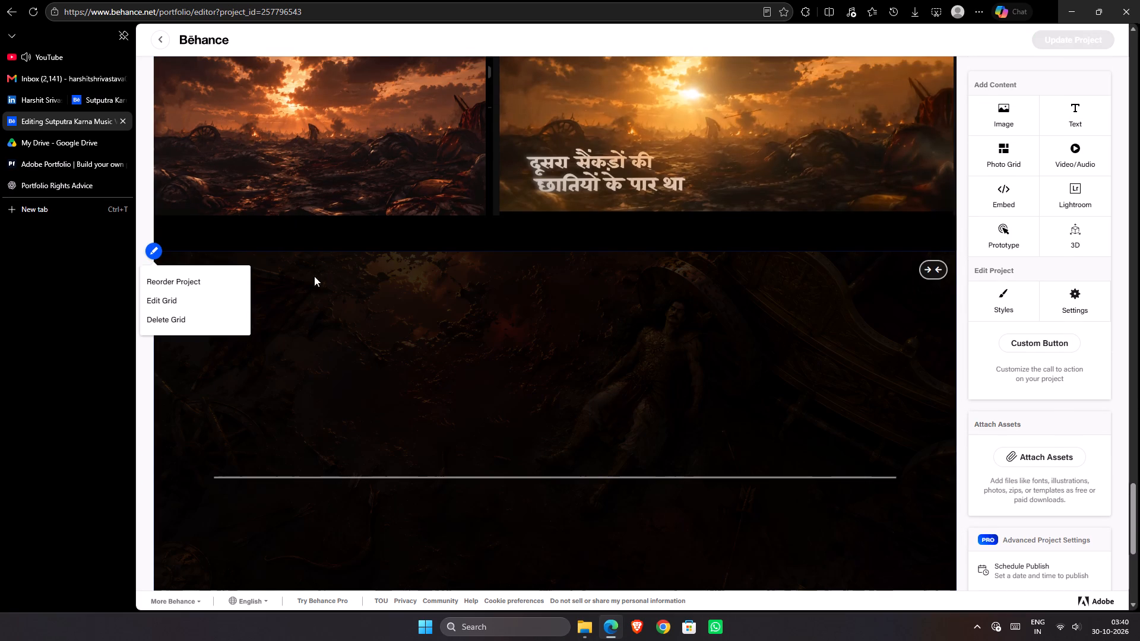
click(182, 302)
click(780, 277)
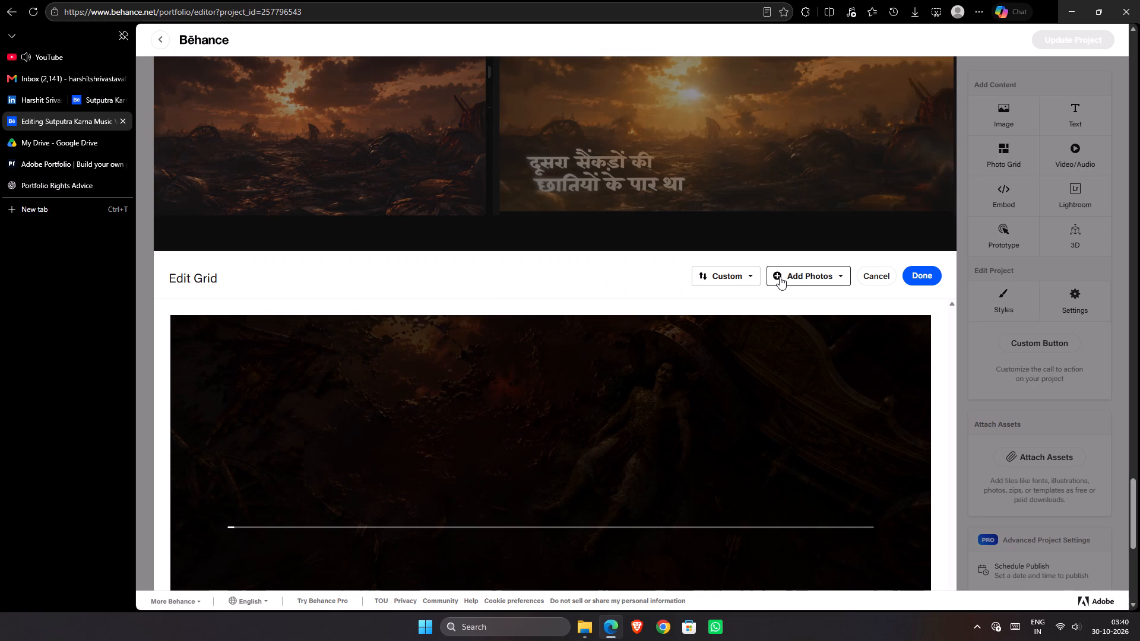
click(779, 303)
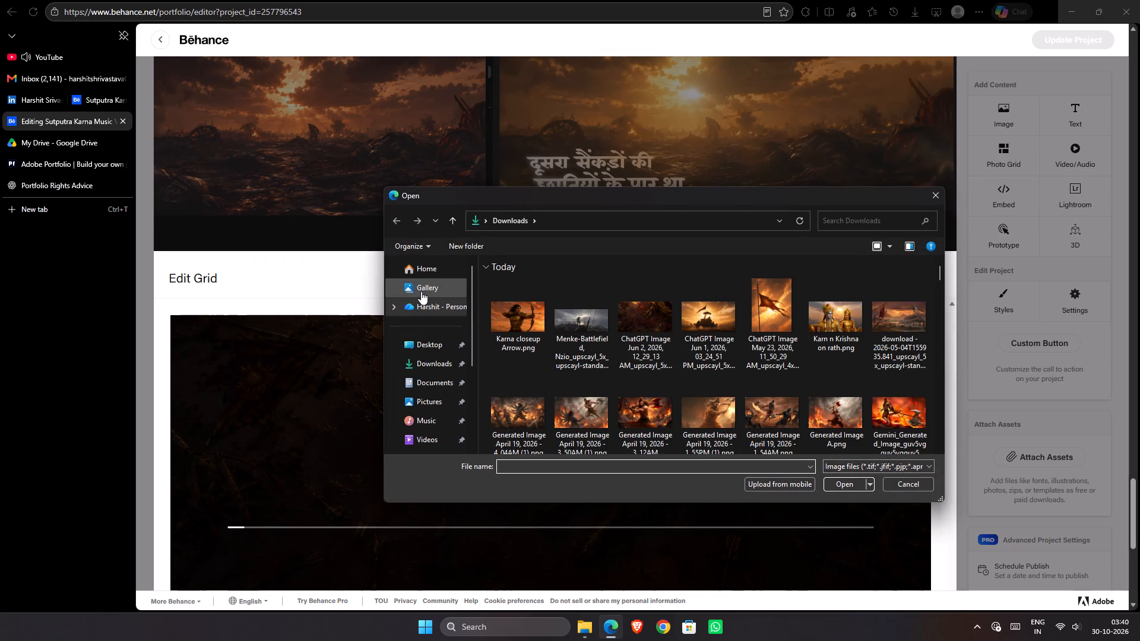
click(424, 293)
scroll(784, 367, down, 4)
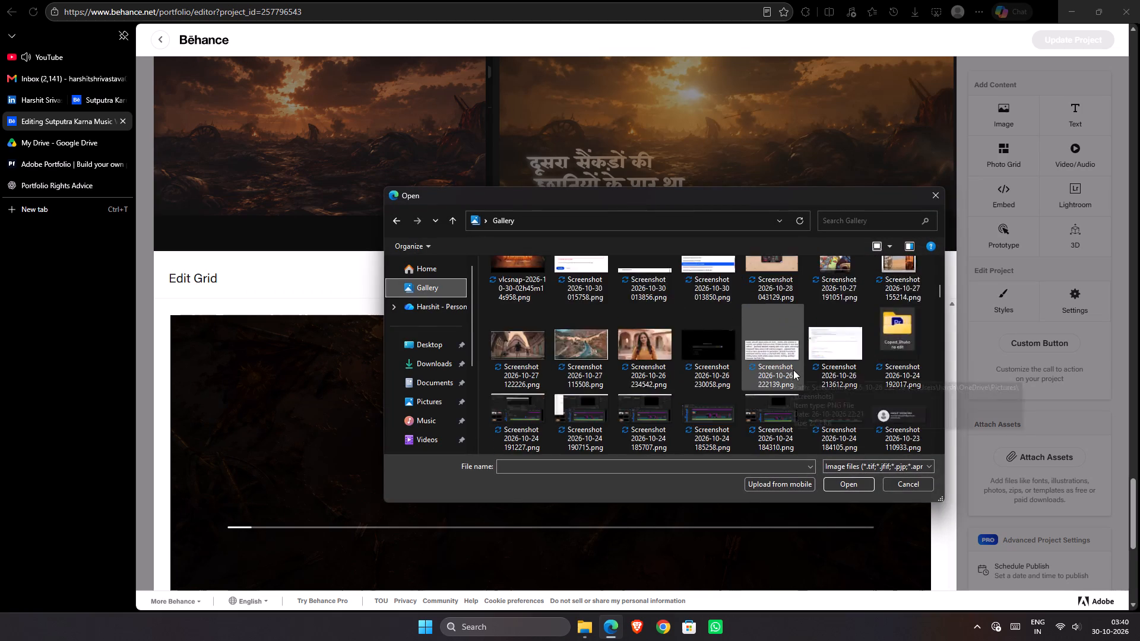
scroll(793, 370, down, 7)
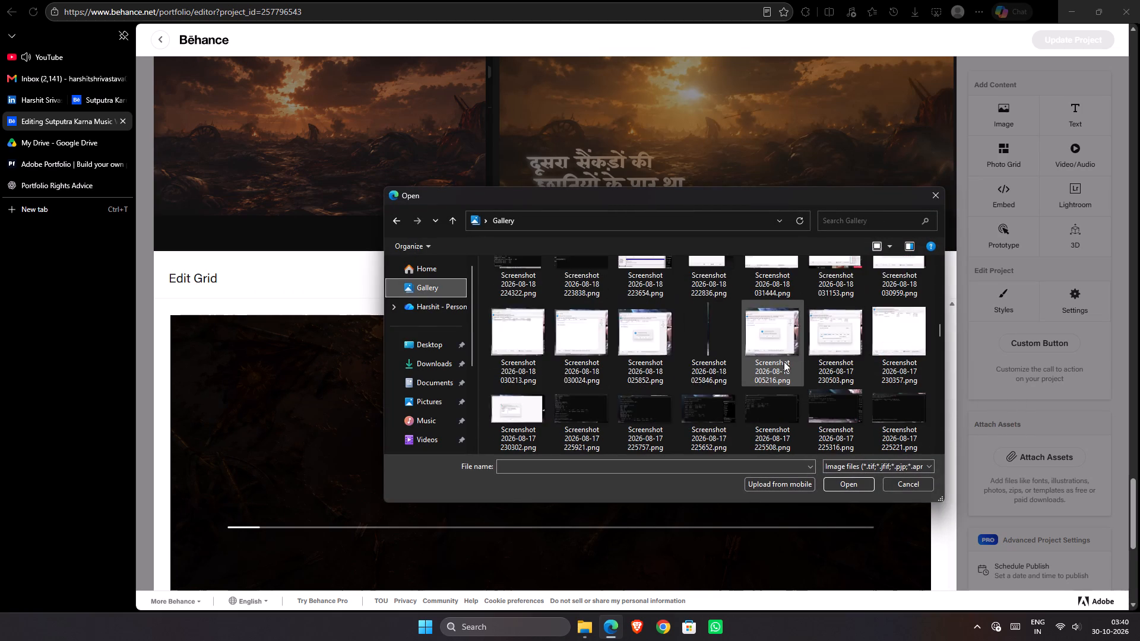
scroll(784, 361, down, 4)
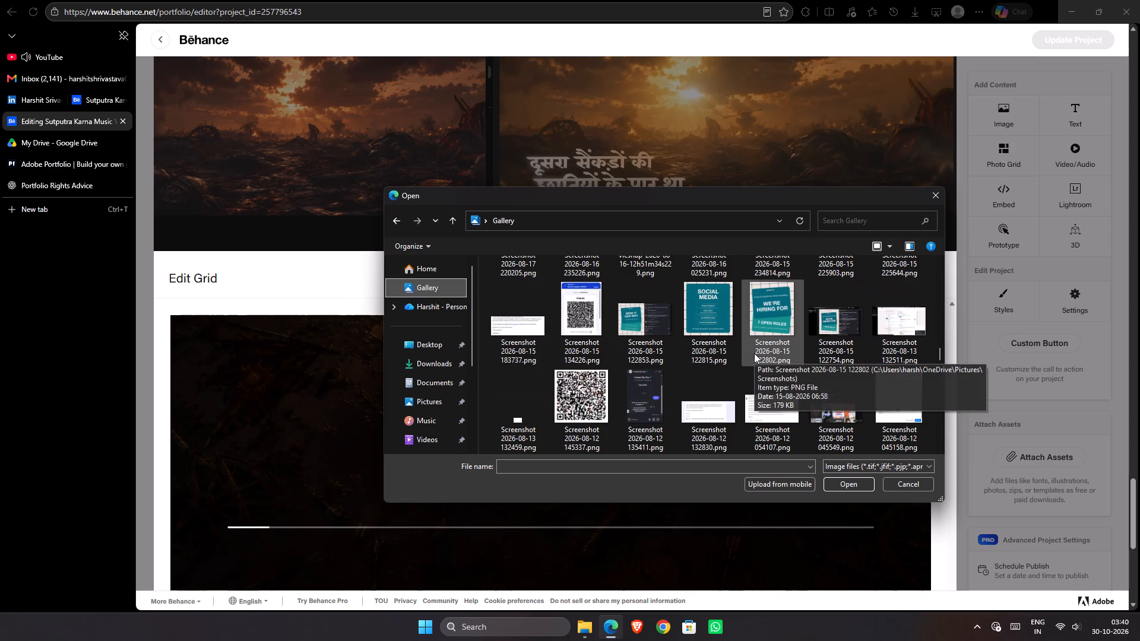
scroll(756, 358, down, 2)
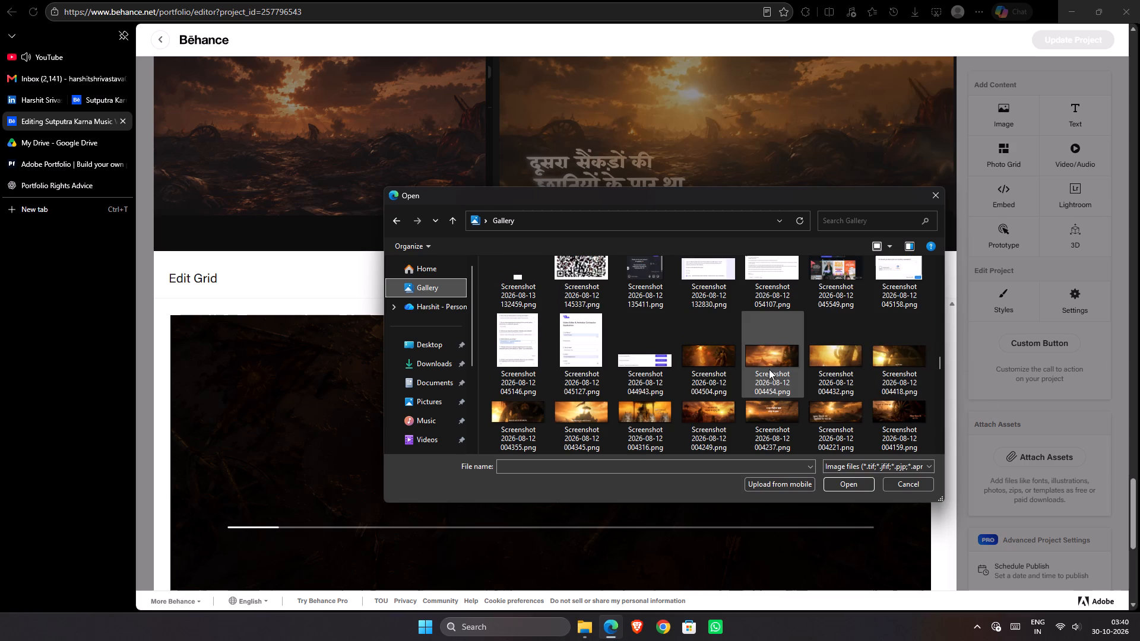
double_click(708, 357)
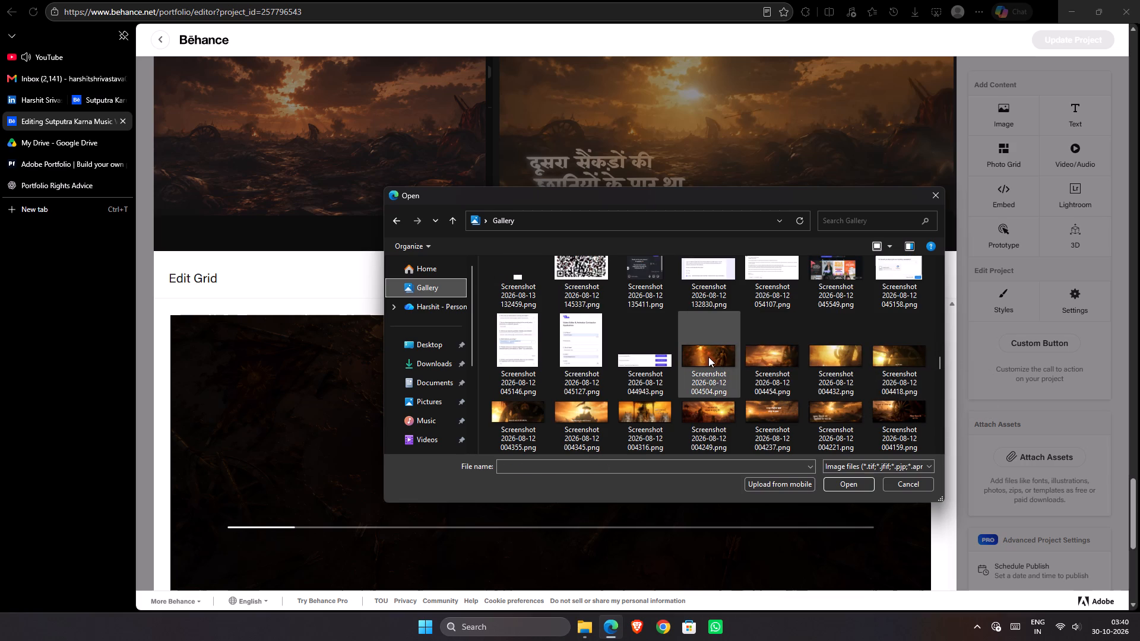
click(927, 281)
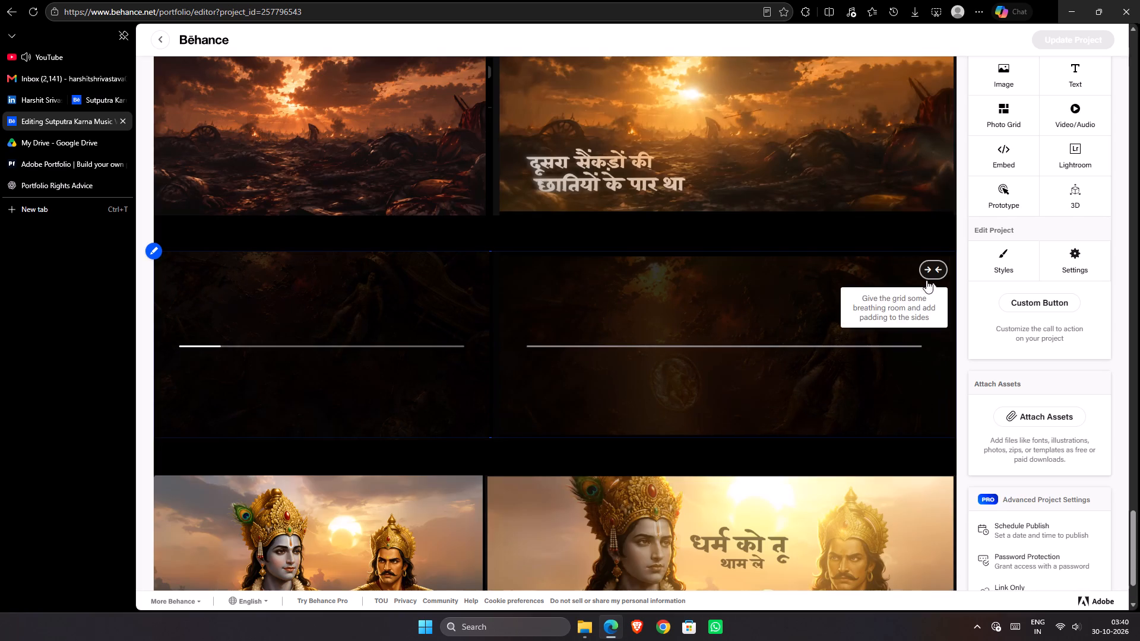
Insert a new photo grid below the Krishna-and-Karna grid, uploading "ChatGPT Image Jun 1, 2026, 03_24_51 PM_upscayl_5x_digital-art-4x.png" from Downloads.
scroll(399, 307, down, 7)
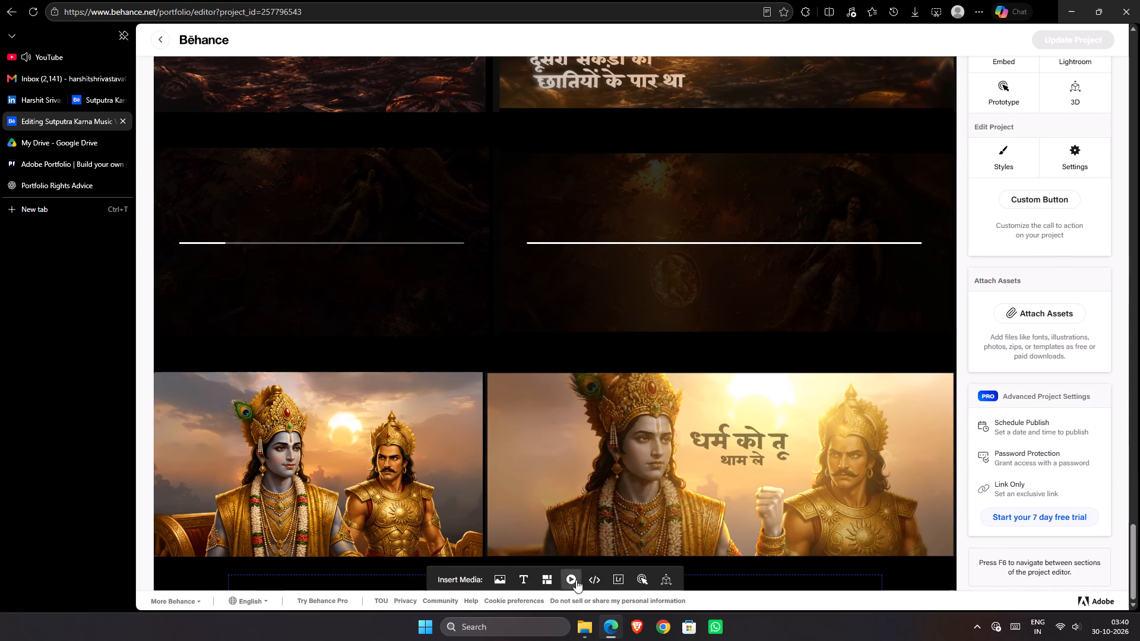
click(550, 581)
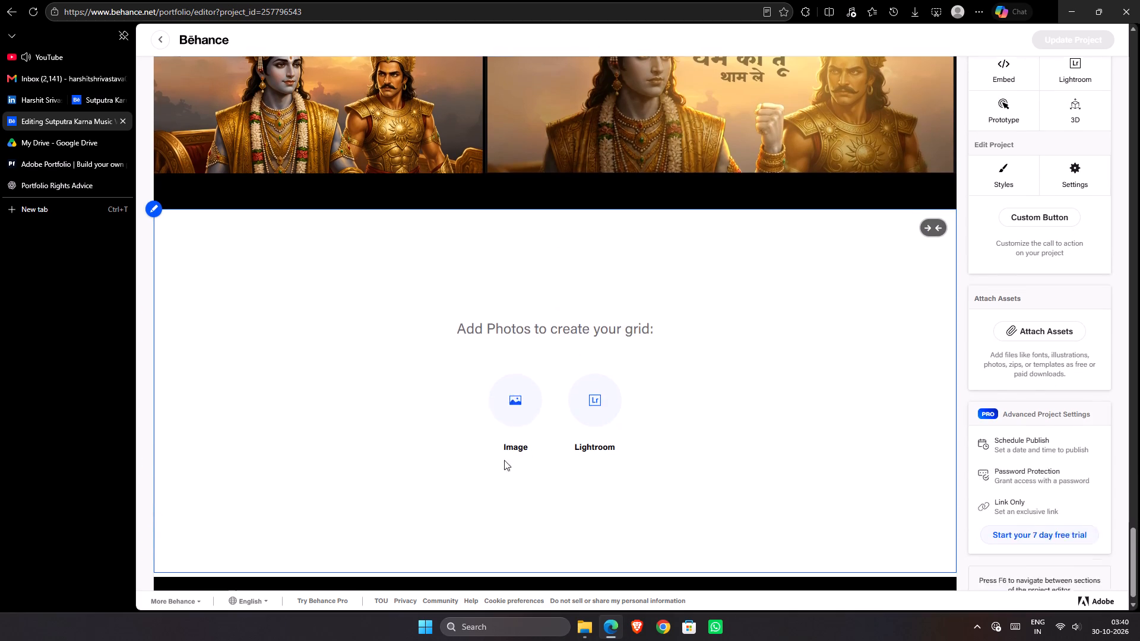
click(513, 378)
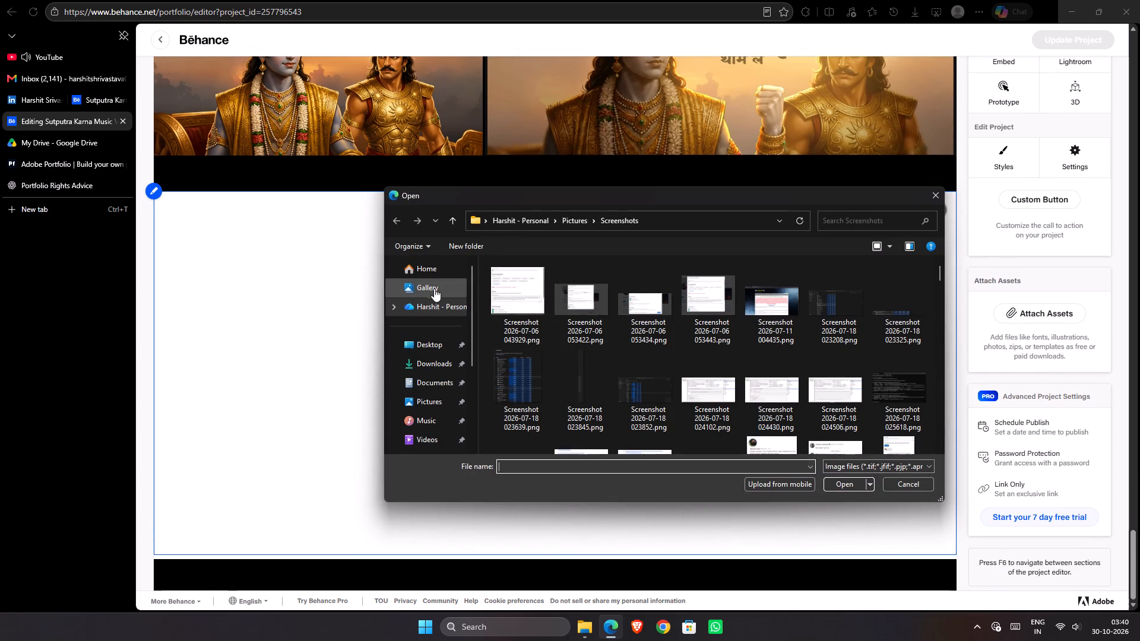
click(442, 362)
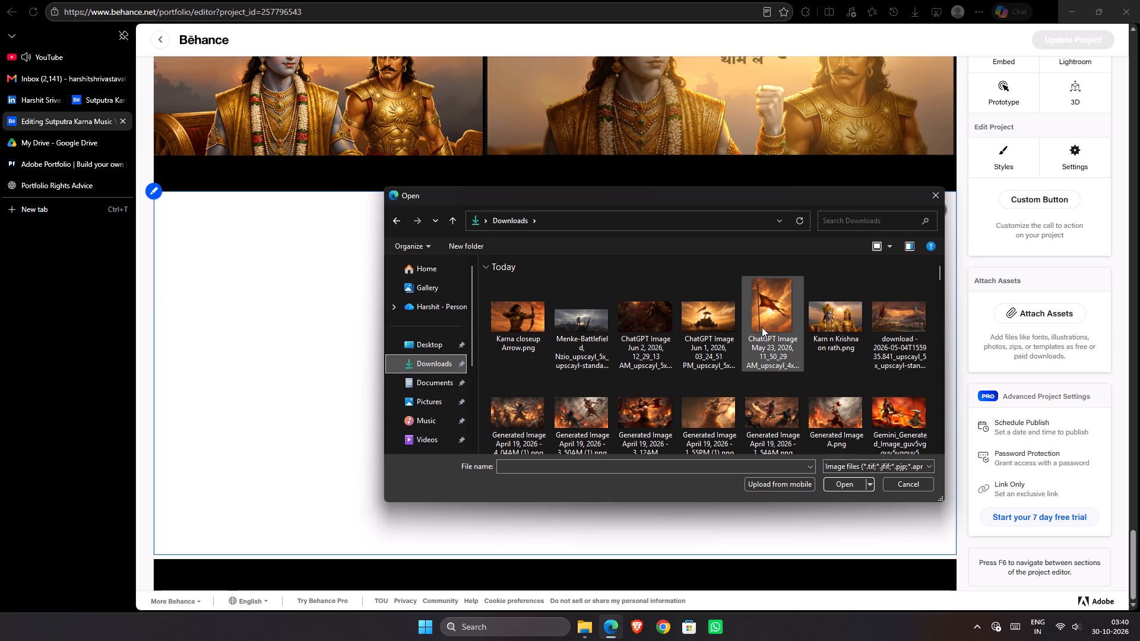
double_click(722, 325)
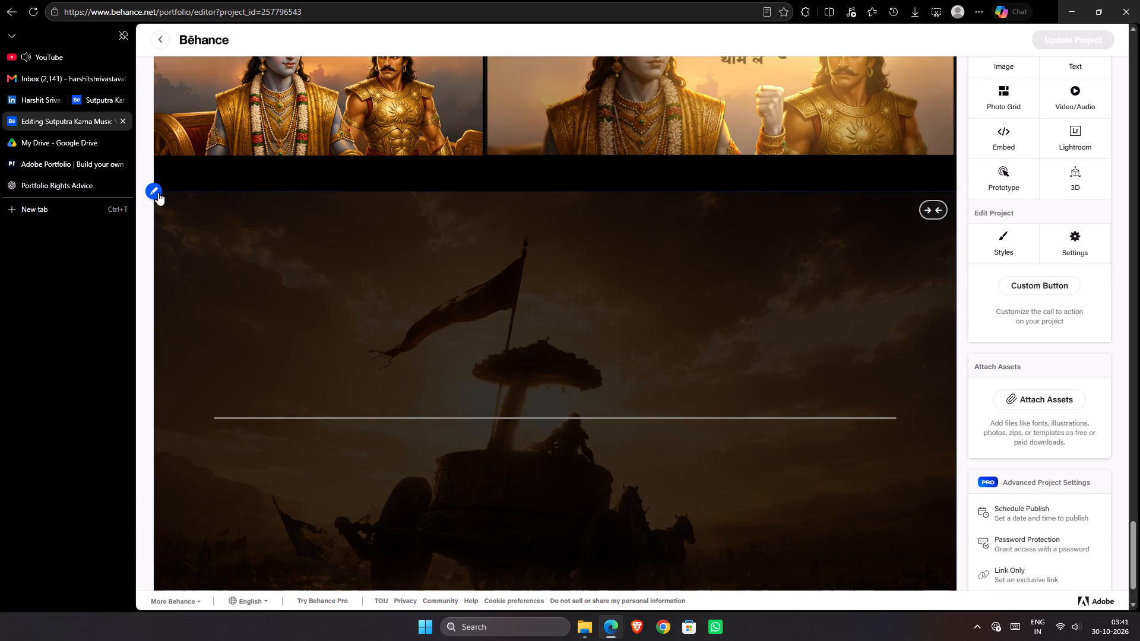
Edit the chariot grid to add "Screenshot 2026-08-12 004345.png" from Gallery as its second photo, and finish editing.
click(156, 192)
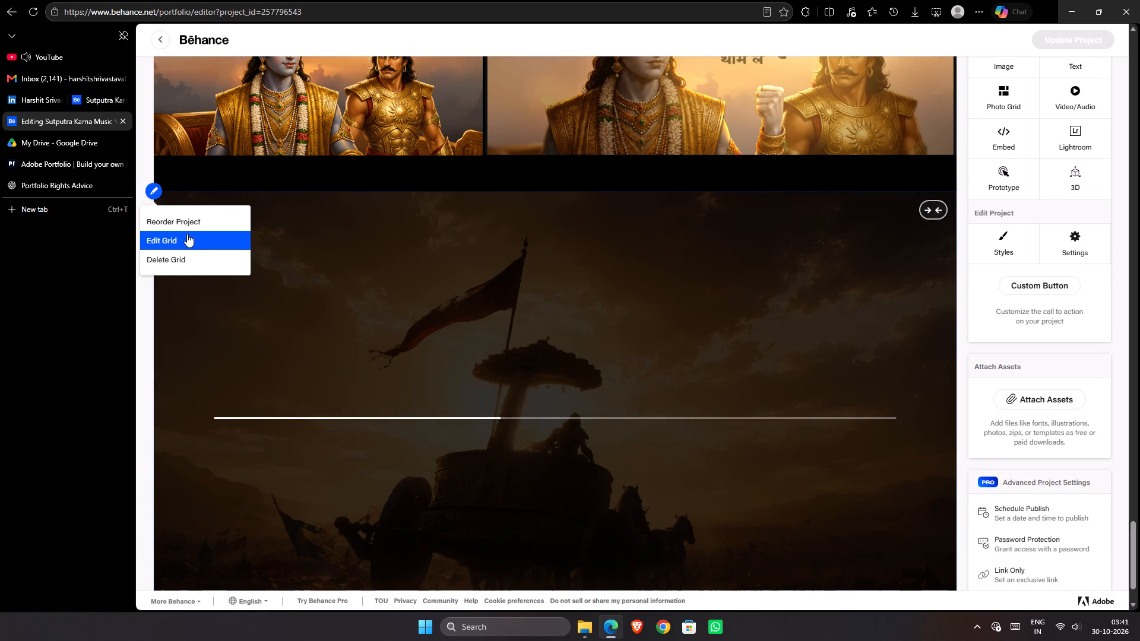
click(187, 235)
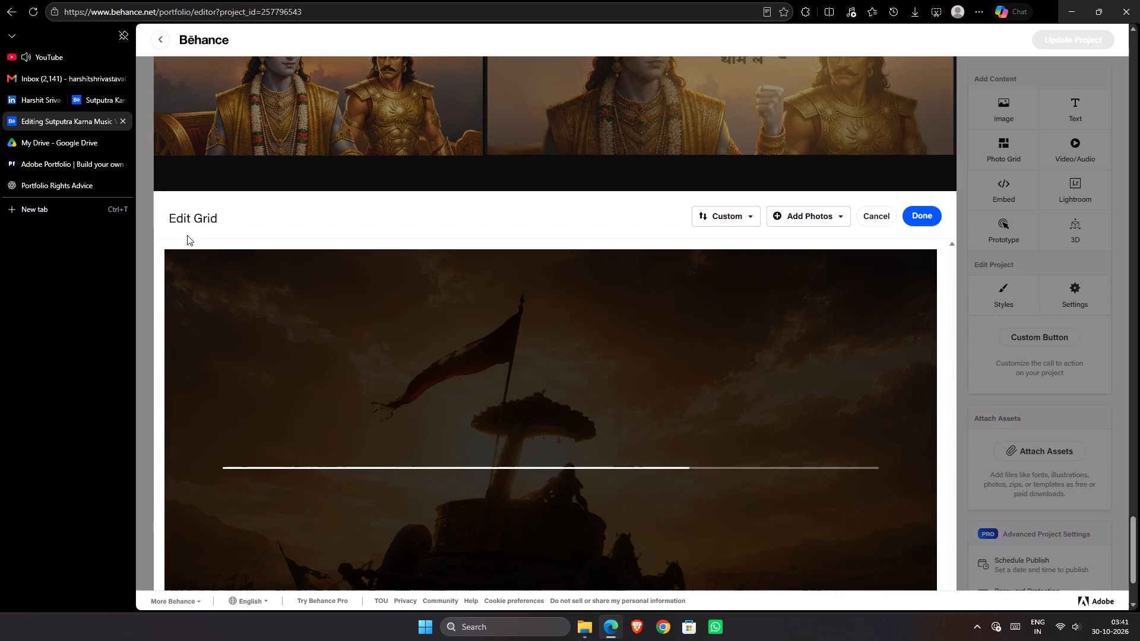
click(825, 218)
click(822, 238)
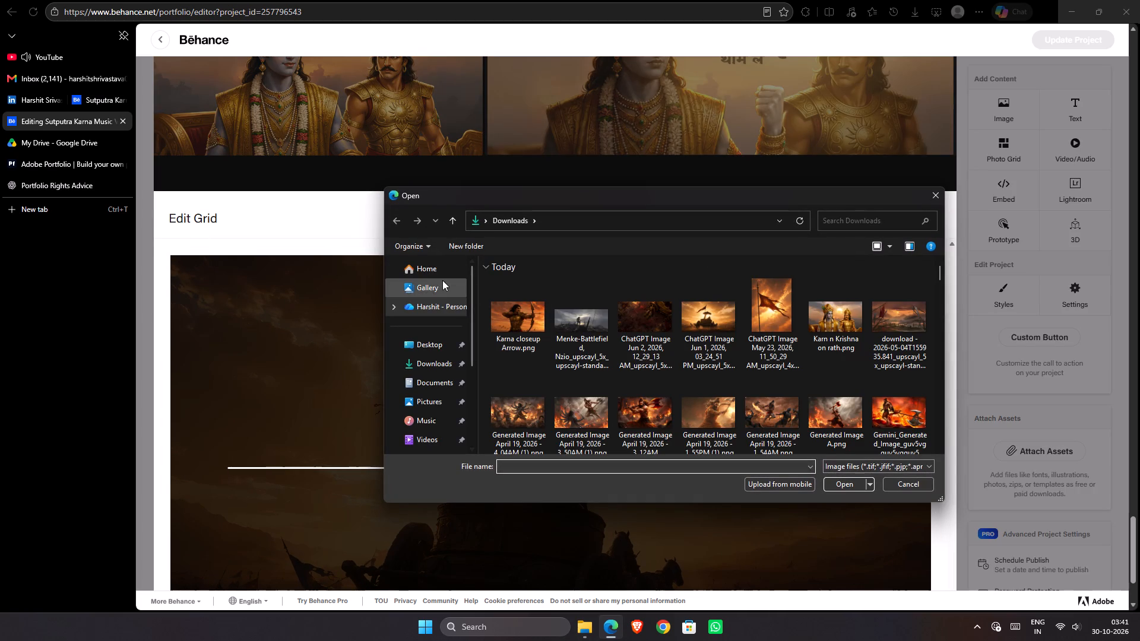
click(435, 280)
scroll(744, 353, down, 9)
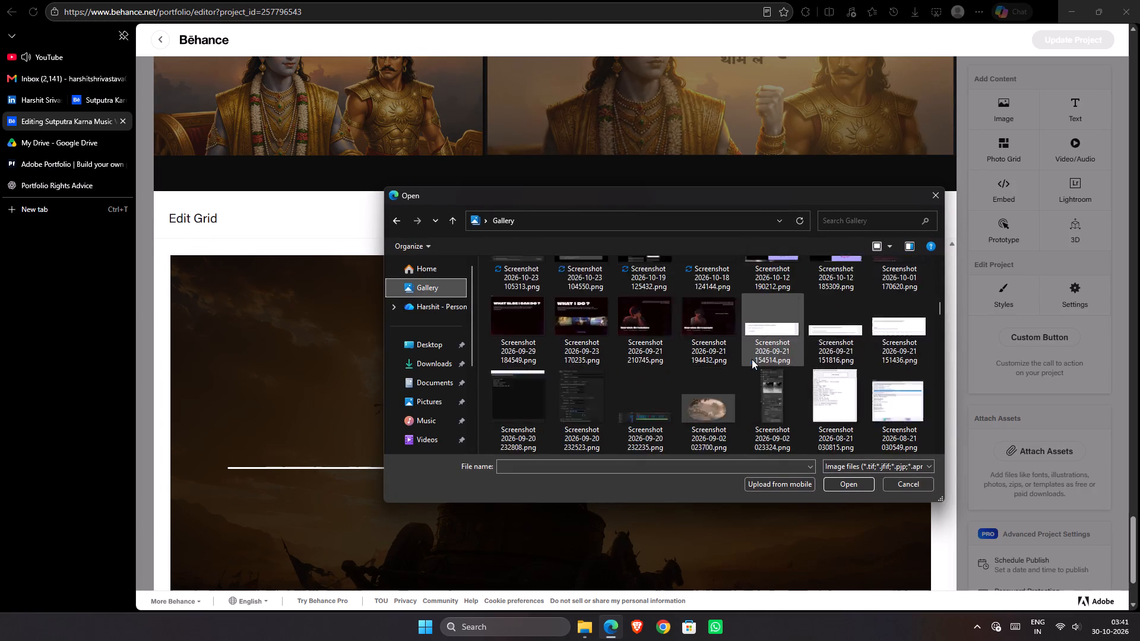
scroll(752, 359, down, 9)
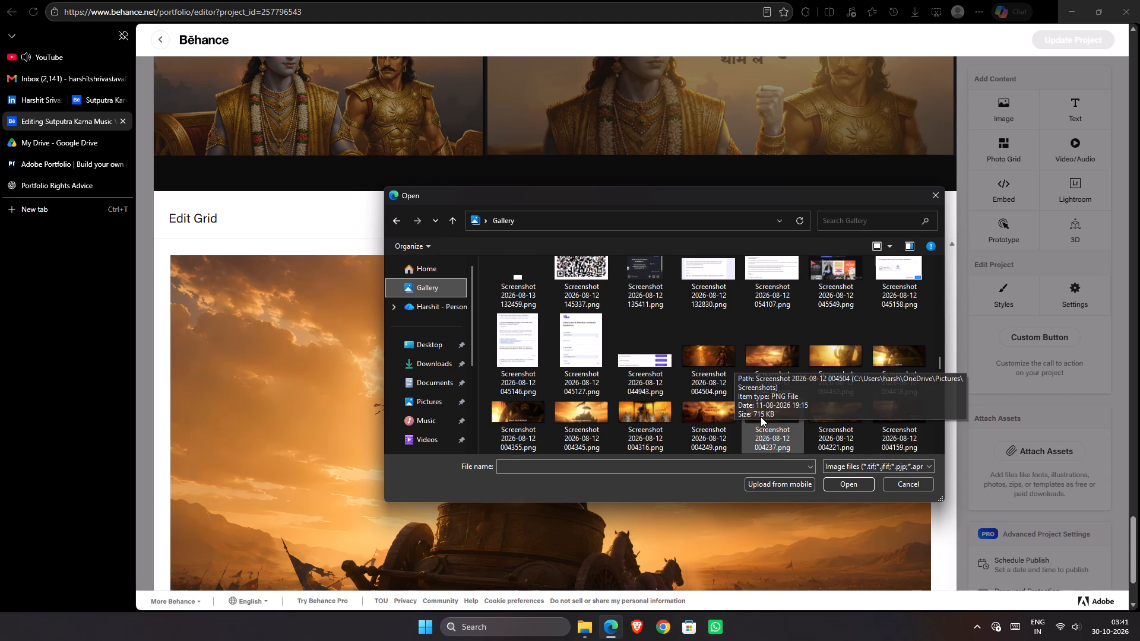
scroll(791, 403, down, 1)
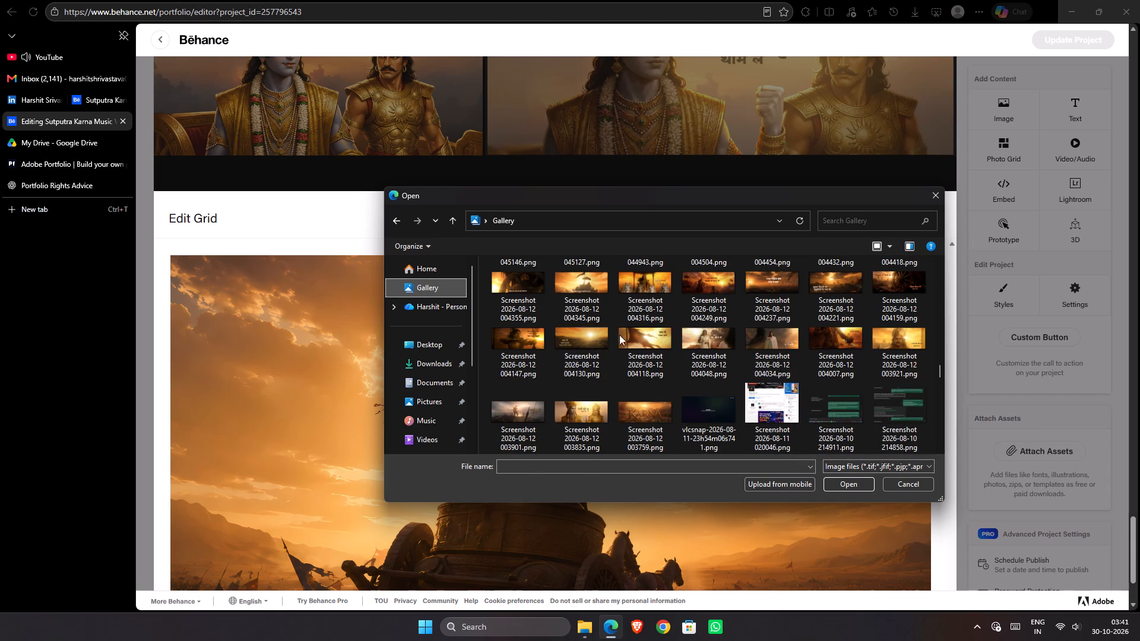
double_click(575, 296)
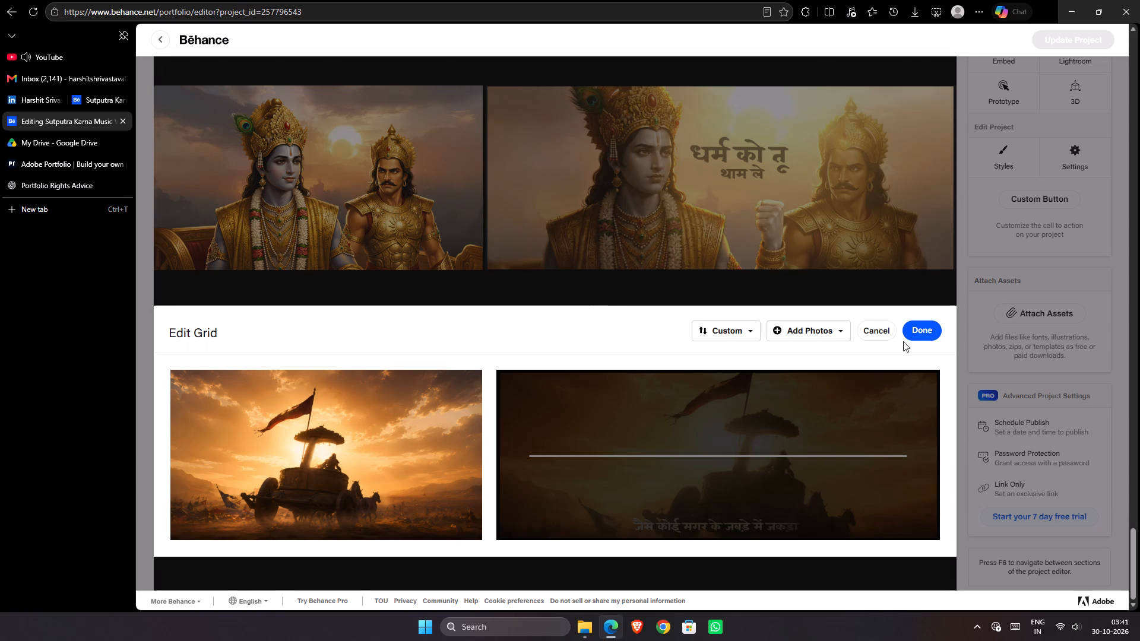
click(924, 328)
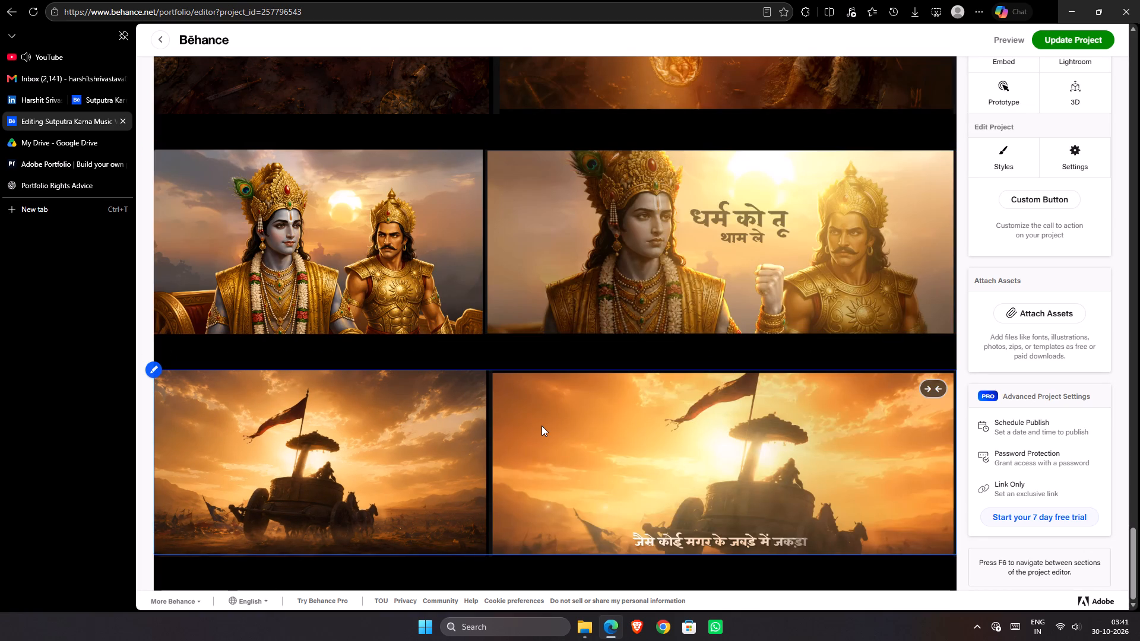
Insert a new photo grid below the chariot grid, uploading "ChatGPT Image May 23, 2026, 11_50_29 AM_upscayl_4x_ultrasharp-4x.png" from Downloads.
scroll(541, 426, down, 1)
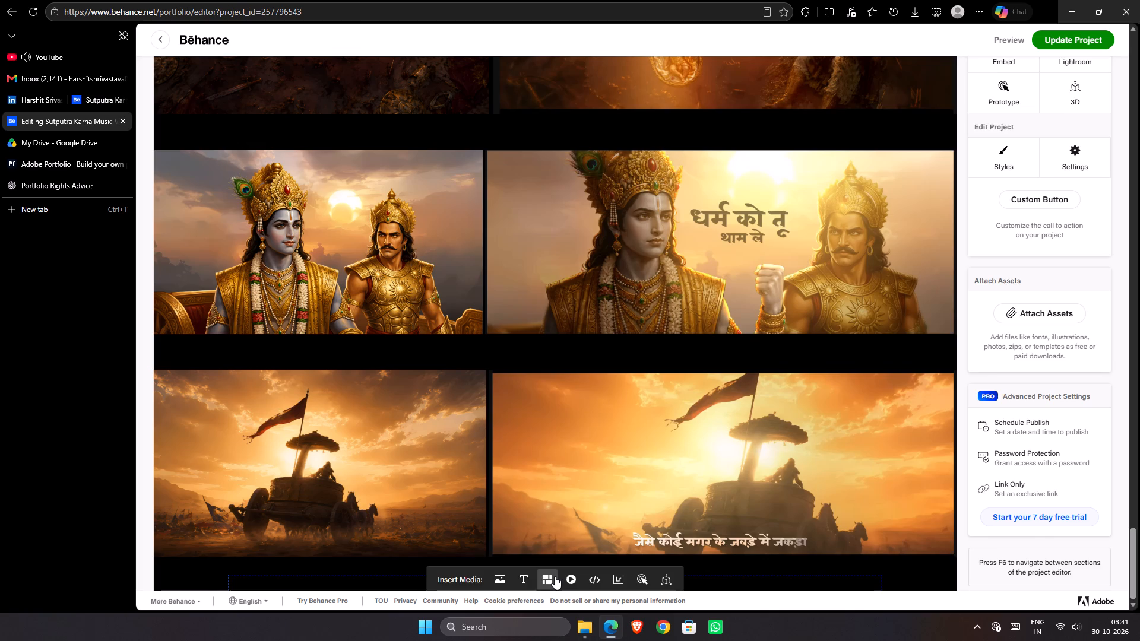
click(555, 576)
click(514, 384)
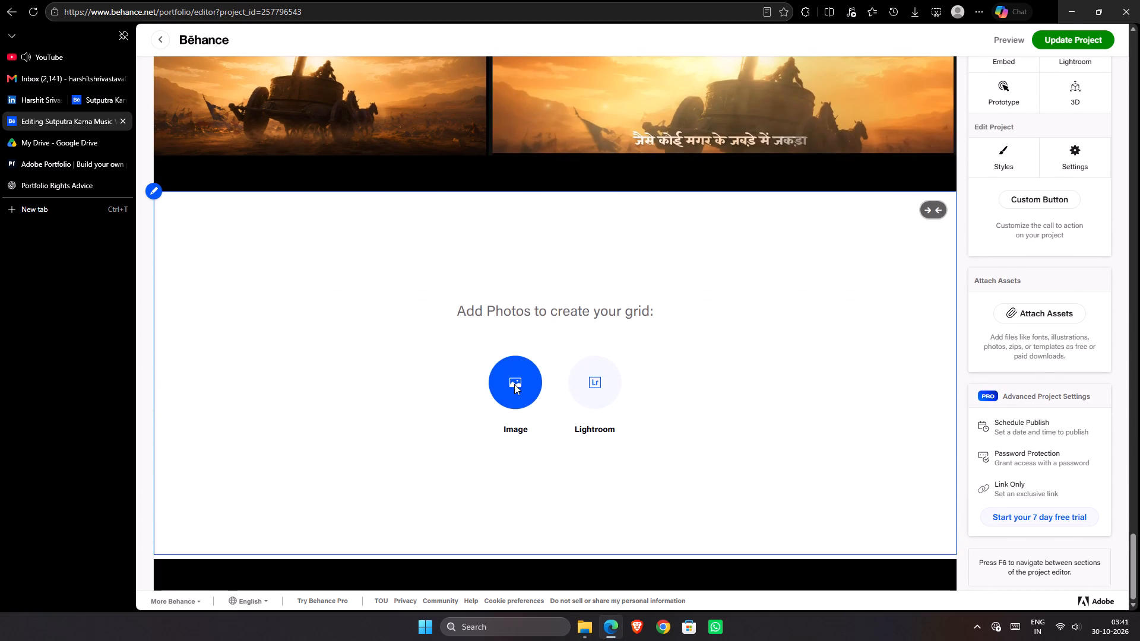
click(419, 360)
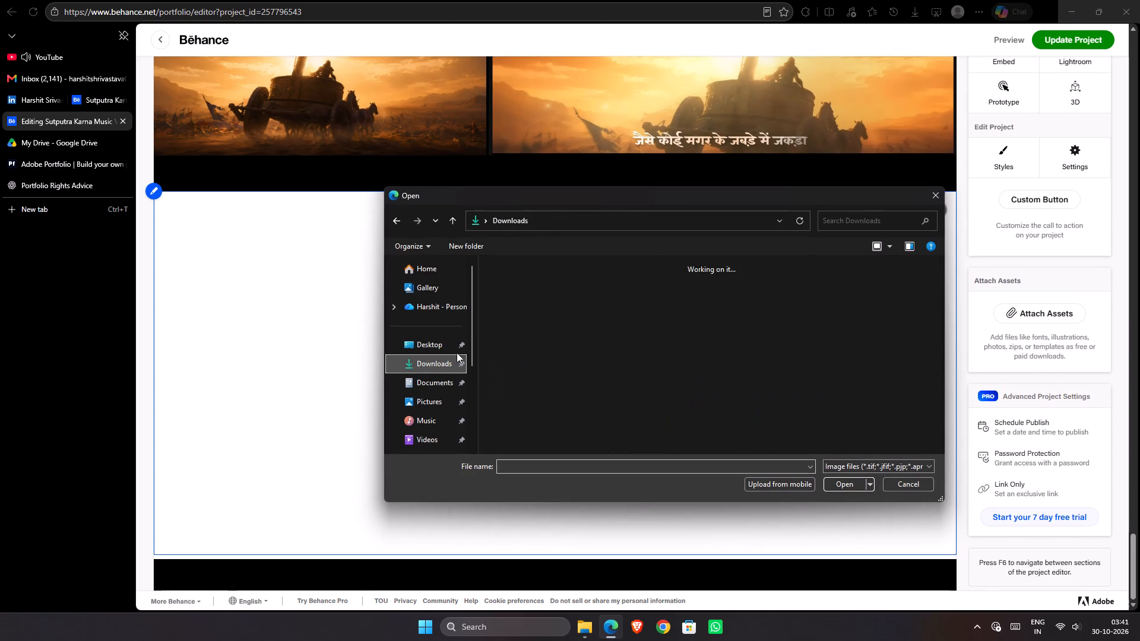
scroll(654, 355, down, 1)
click(778, 299)
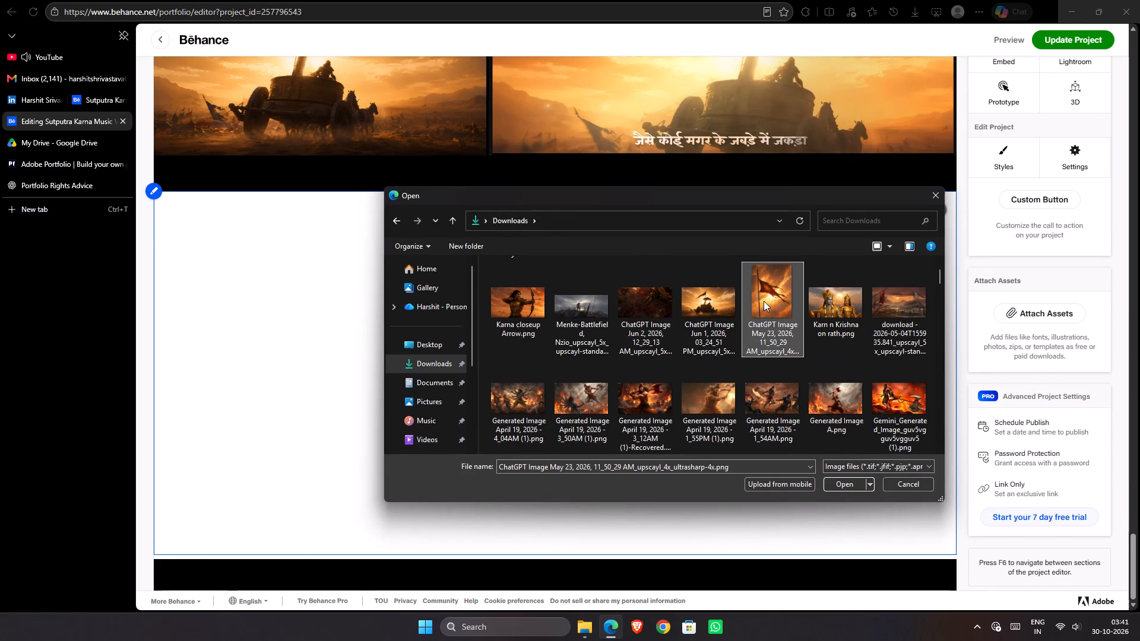
click(835, 485)
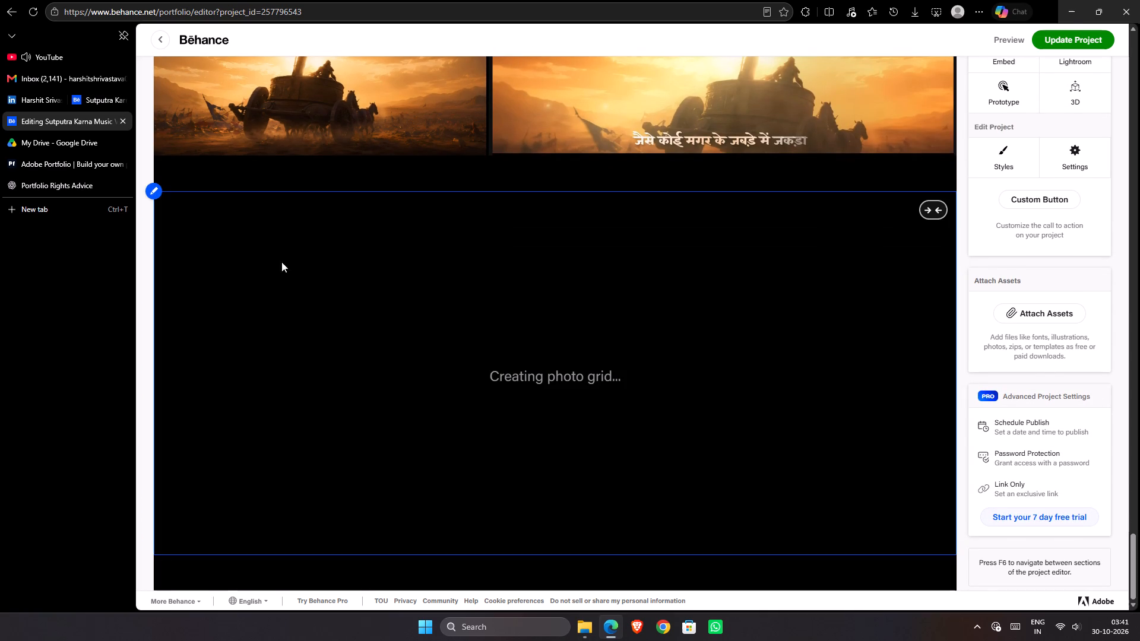
Edit the flag grid to add "Screenshot 2026-08-12 004118.png" from Gallery as its second photo, and finish editing.
click(150, 189)
click(162, 241)
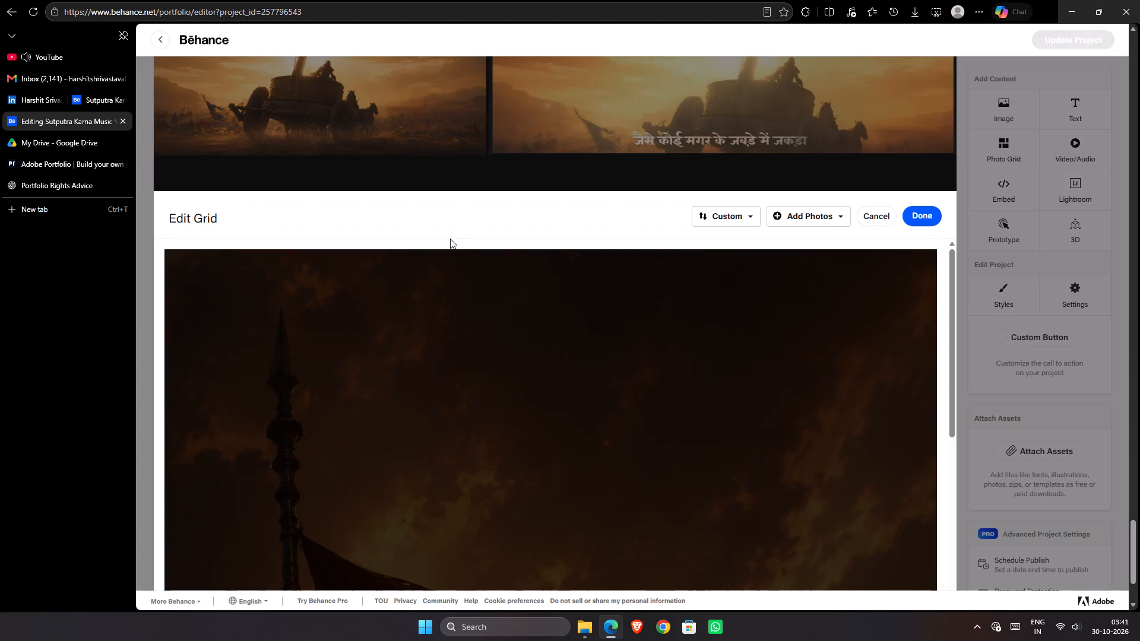
click(809, 221)
click(807, 237)
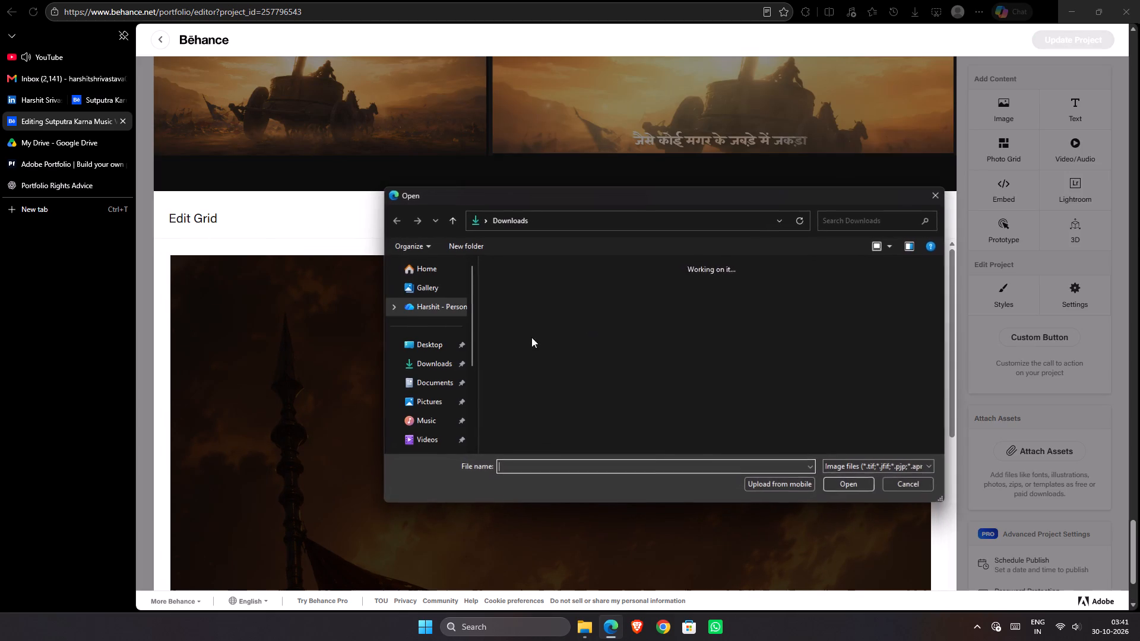
click(443, 289)
scroll(745, 342, down, 13)
scroll(743, 351, up, 1)
scroll(742, 352, down, 4)
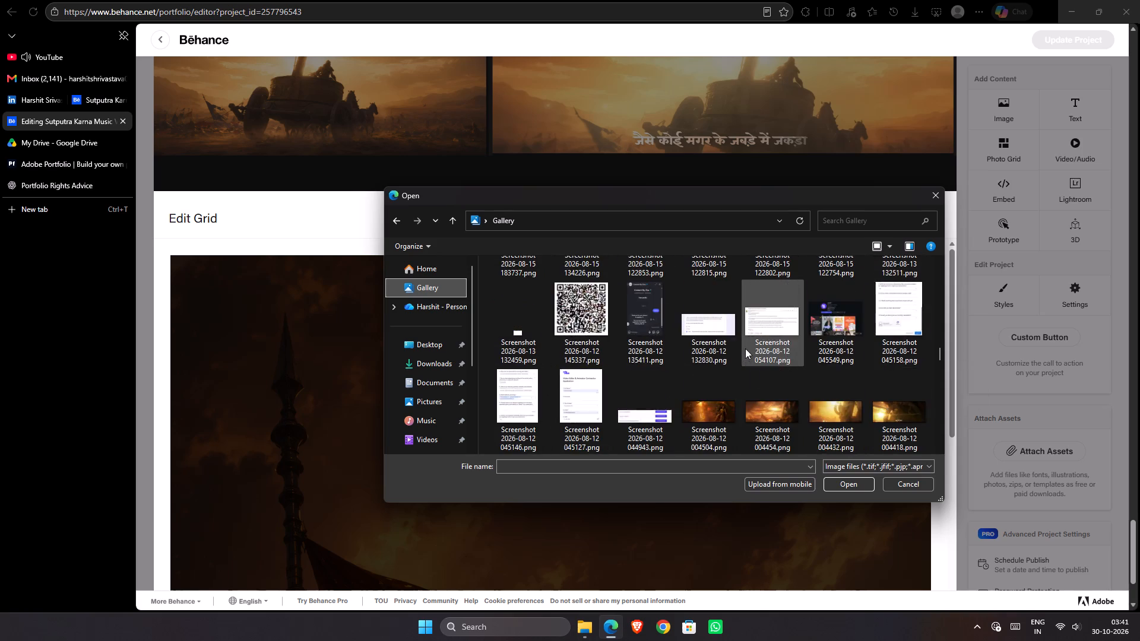
scroll(745, 347, down, 2)
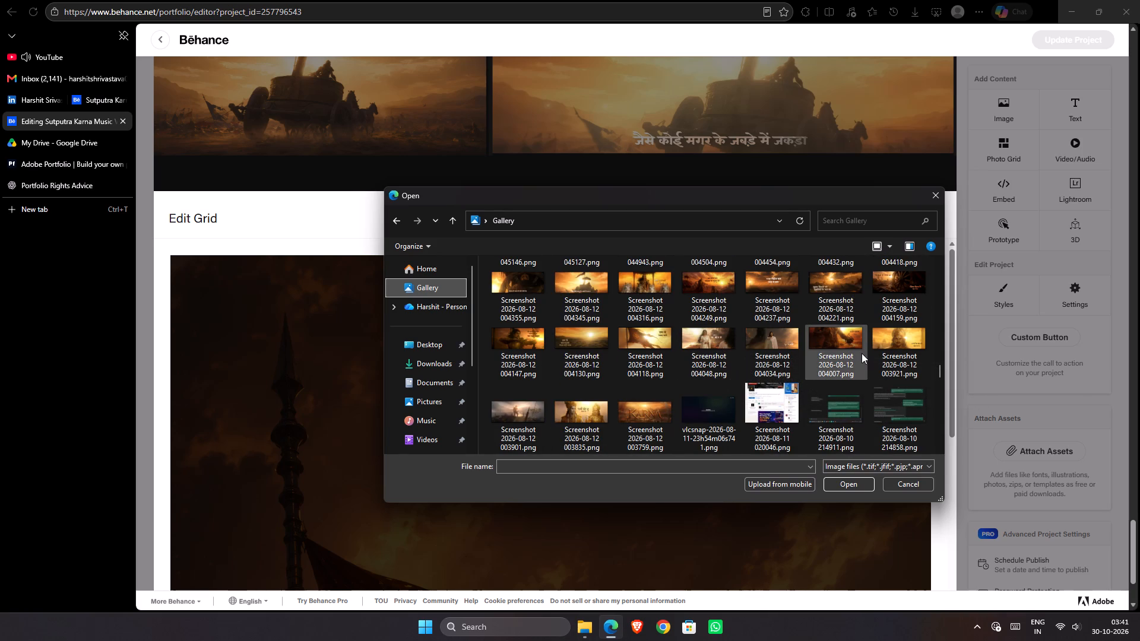
scroll(862, 353, up, 1)
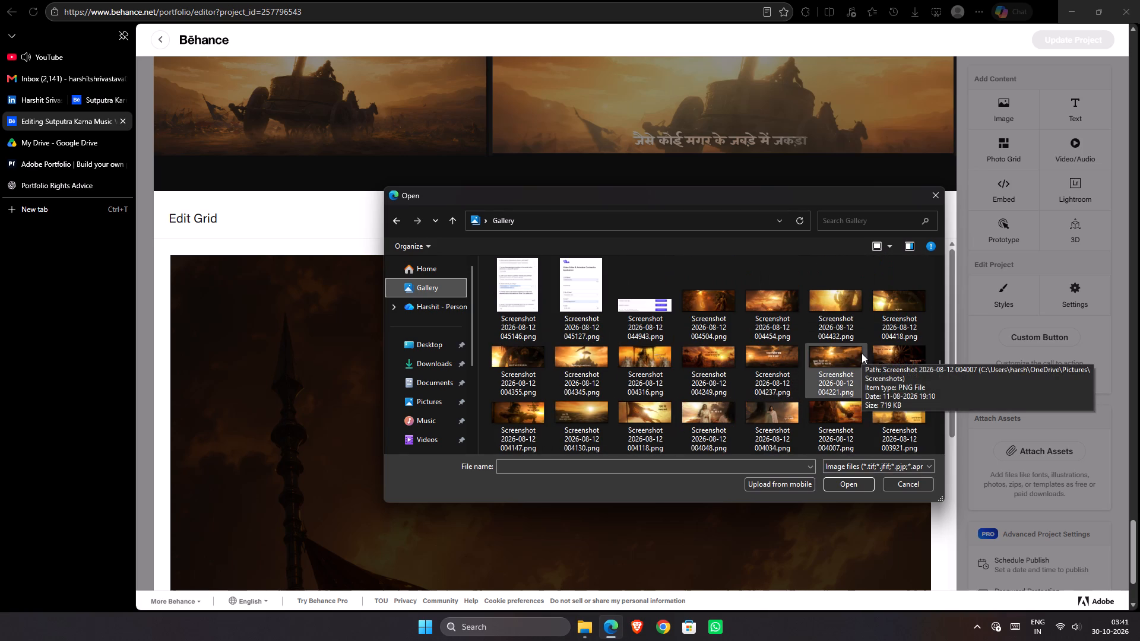
double_click(659, 412)
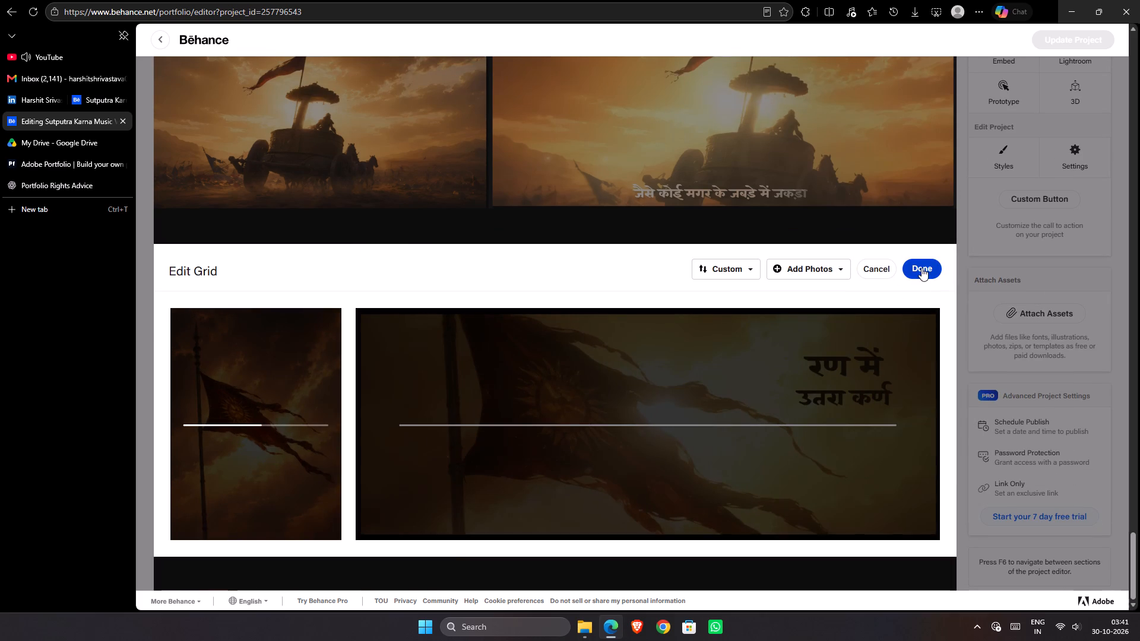
scroll(863, 321, down, 1)
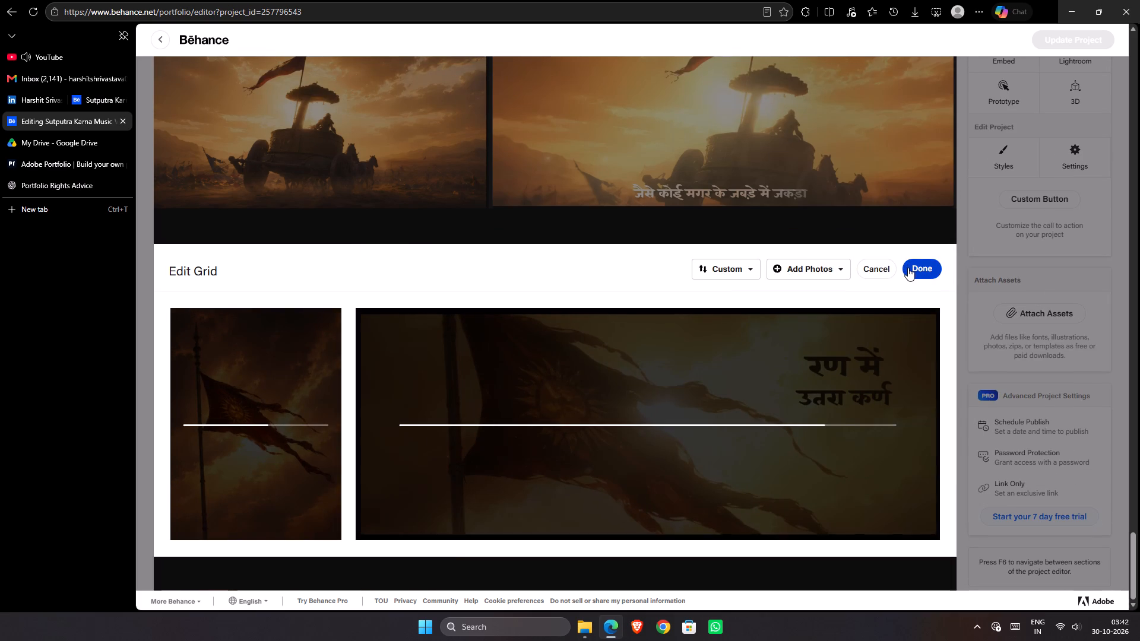
click(910, 268)
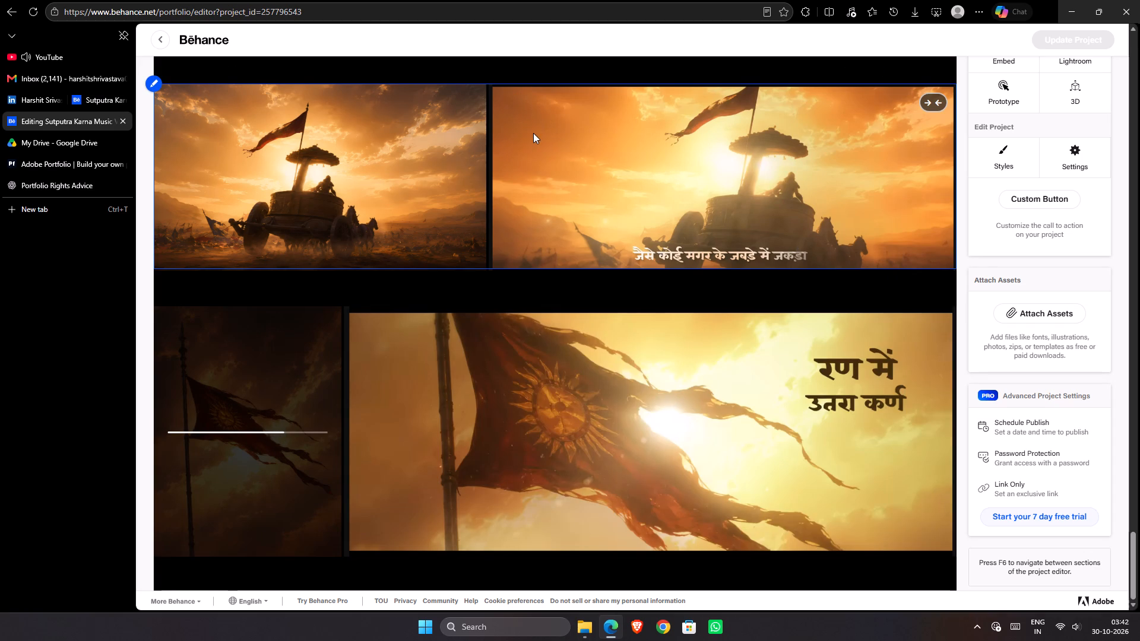
Start reordering the project and arrange the chariot grid first, followed by the dark battlefield grid and the Krishna-and-Karna grid.
scroll(499, 207, up, 1)
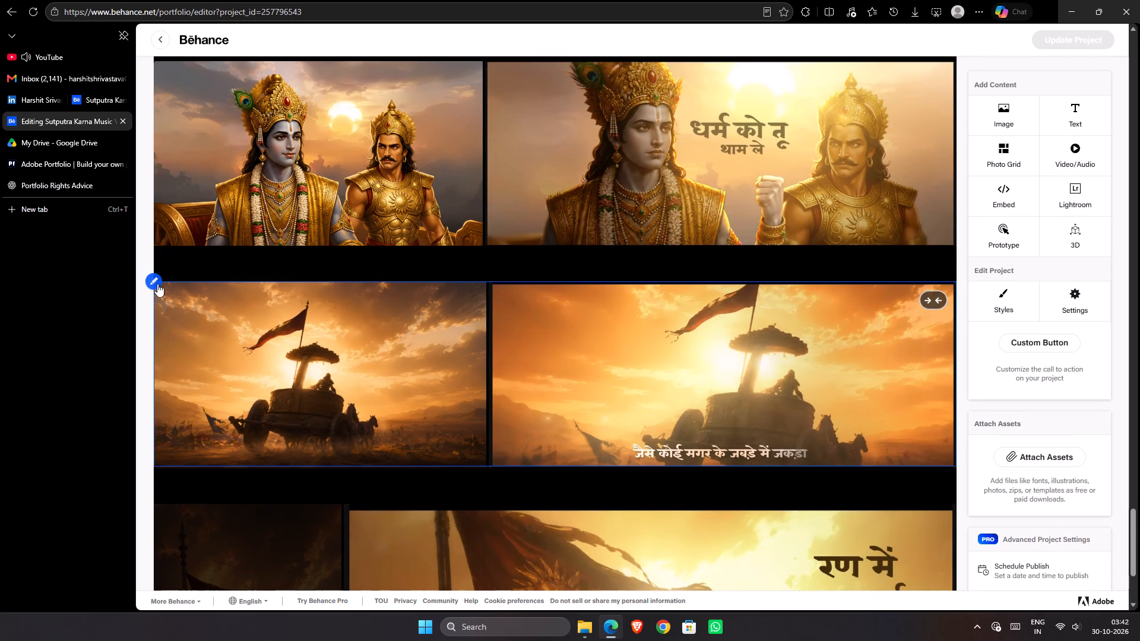
click(157, 284)
click(171, 313)
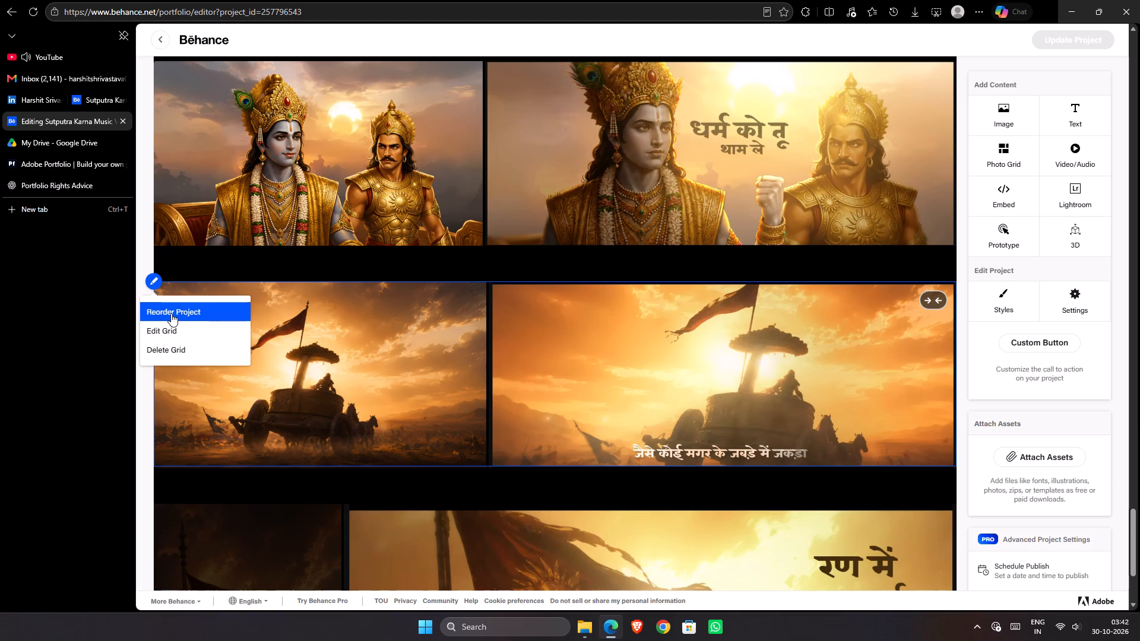
scroll(523, 337, down, 8)
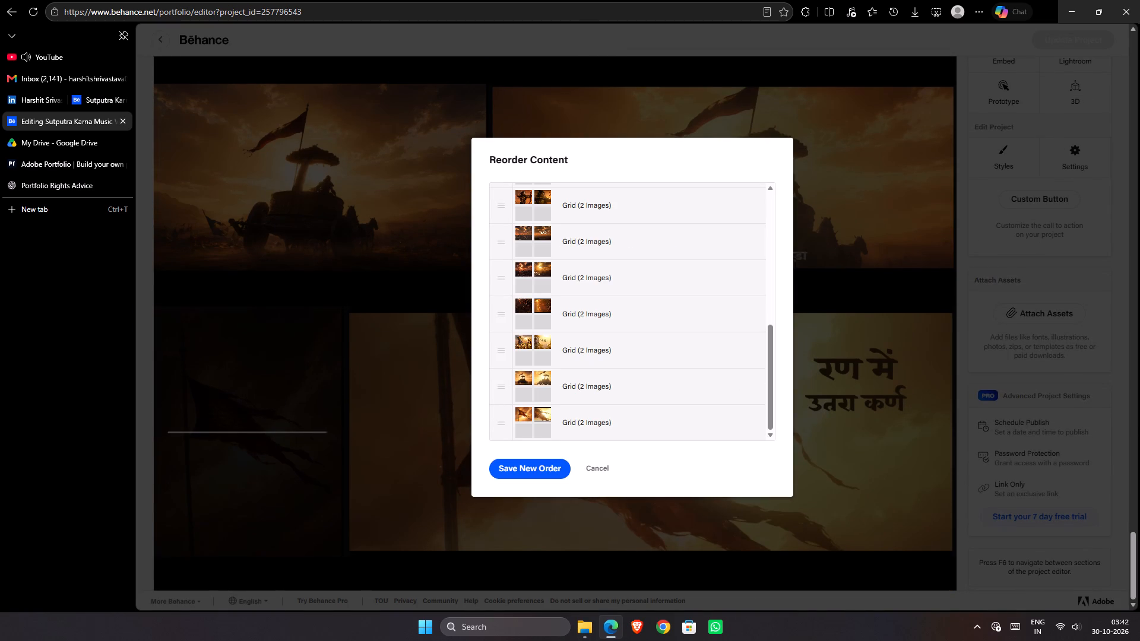
drag(503, 351, 502, 398)
drag(506, 348, 506, 354)
drag(506, 354, 501, 427)
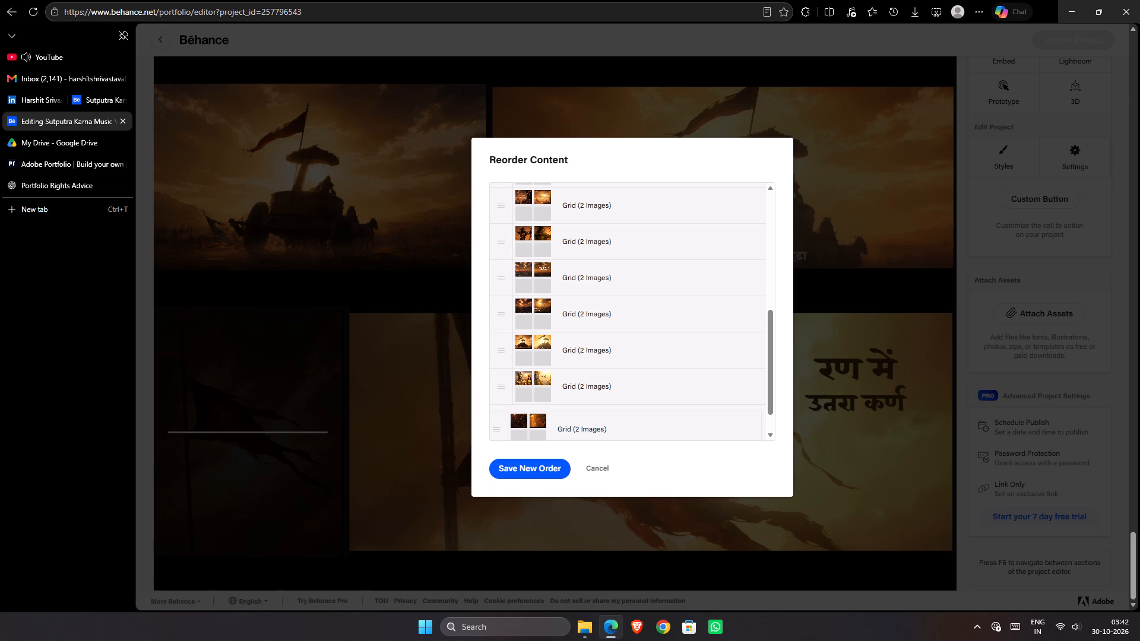
drag(501, 427, 501, 425)
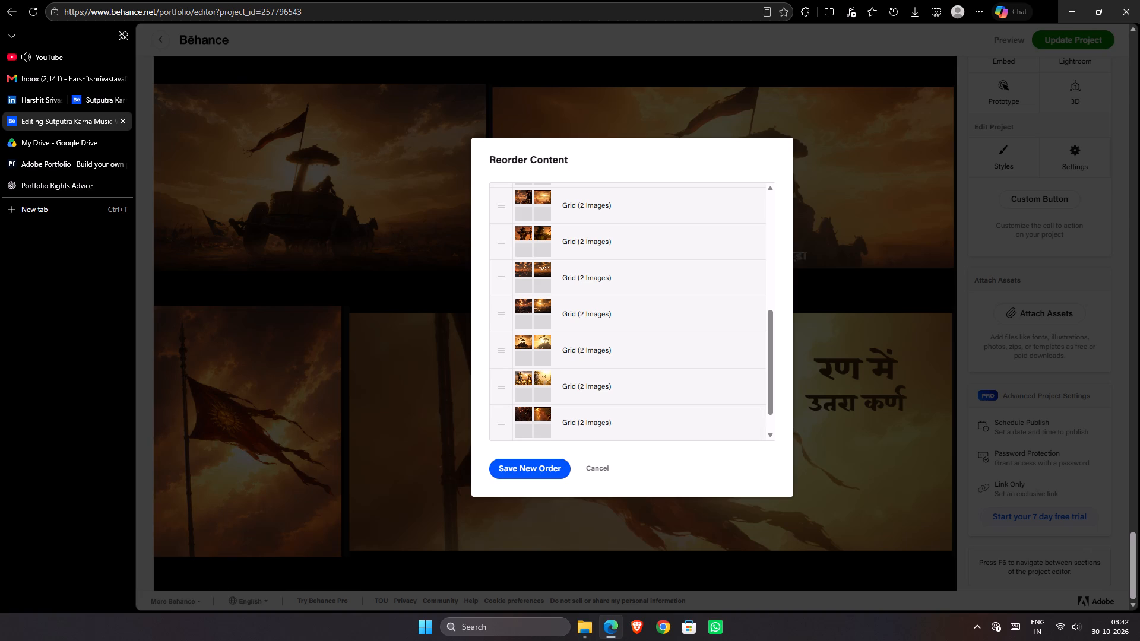
drag(506, 423, 505, 423)
drag(505, 423, 512, 327)
drag(512, 327, 514, 396)
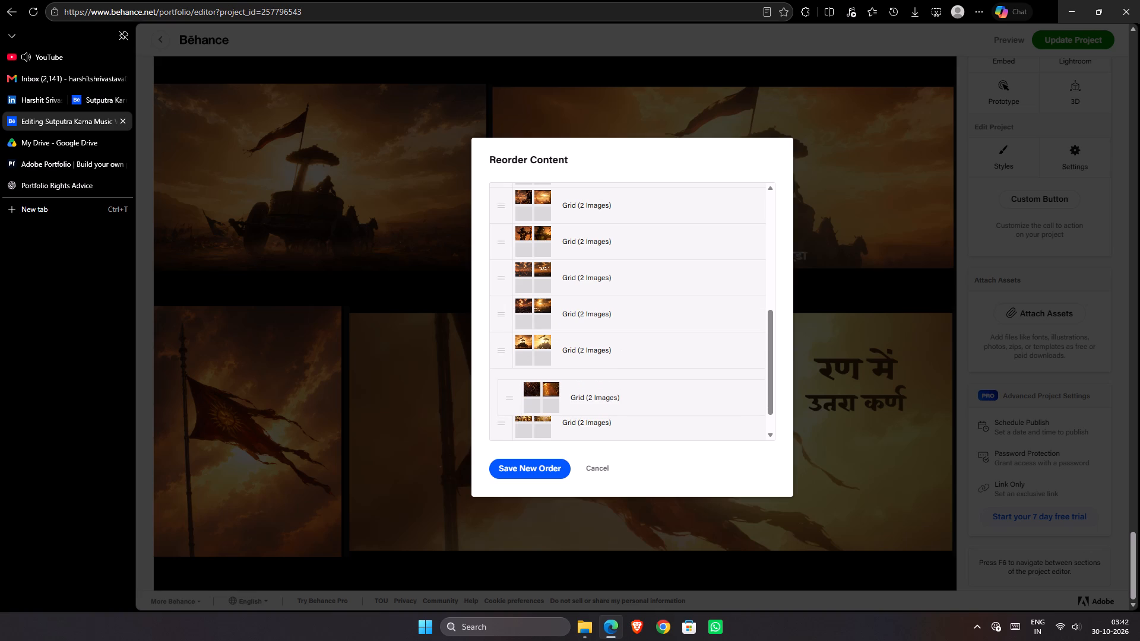
drag(514, 396, 512, 381)
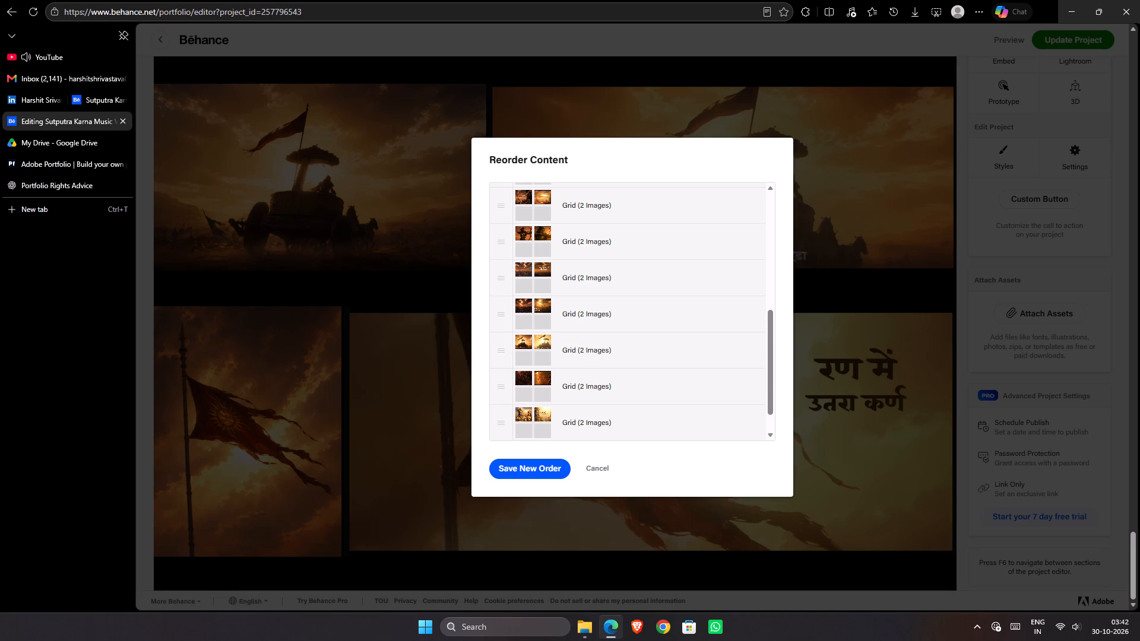
Move the flag grid directly above the chariot grid and save the new order.
scroll(535, 415, down, 2)
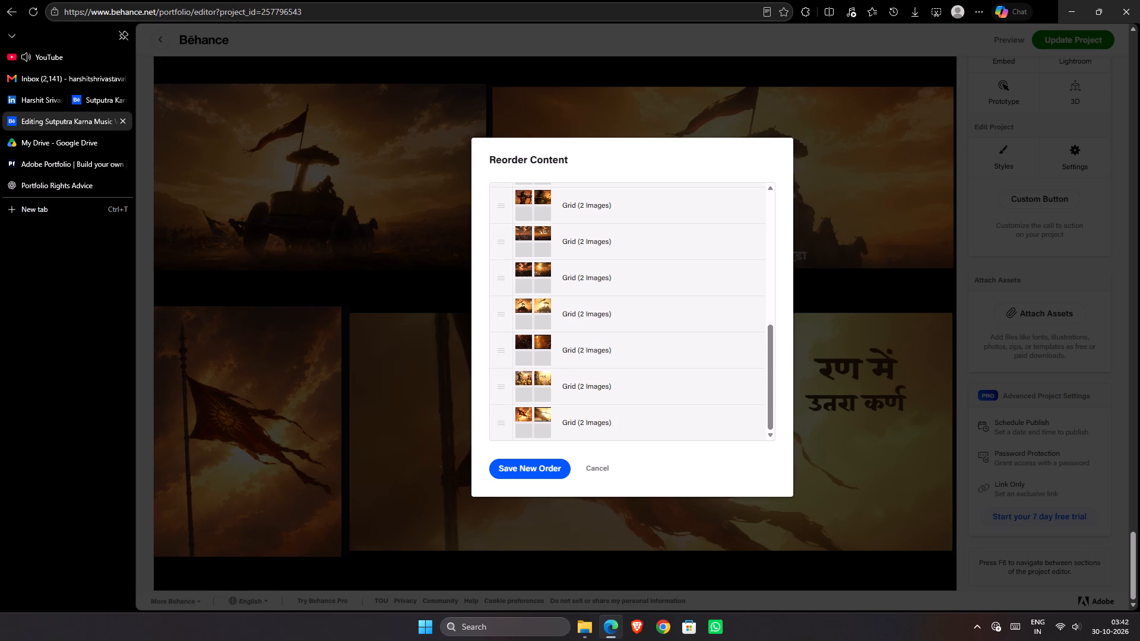
drag(504, 423, 502, 378)
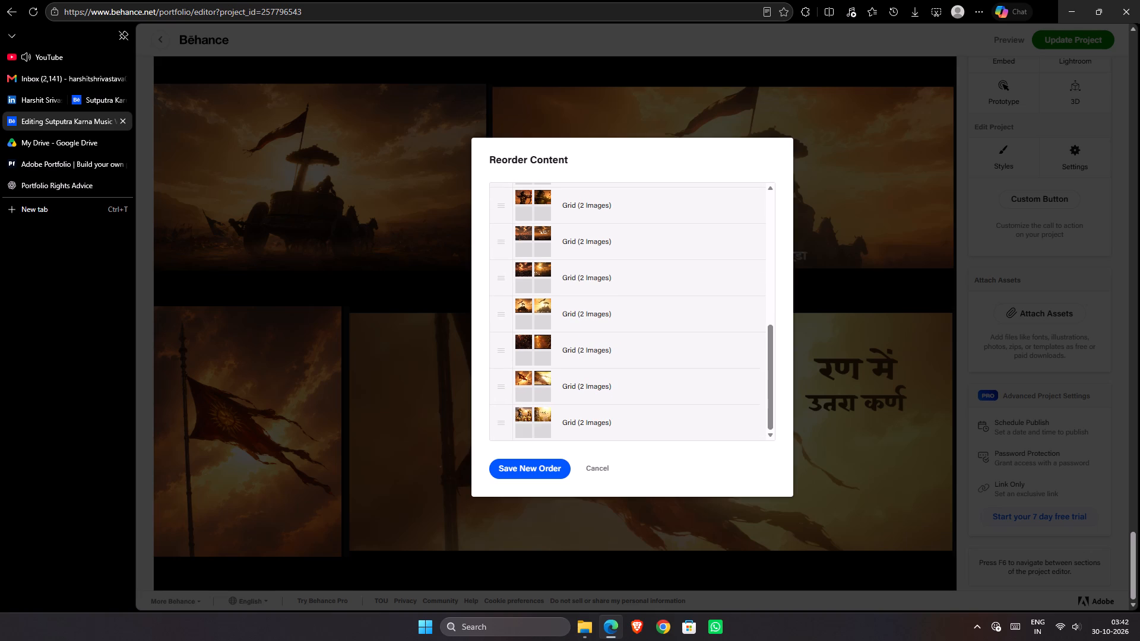
drag(502, 388, 503, 380)
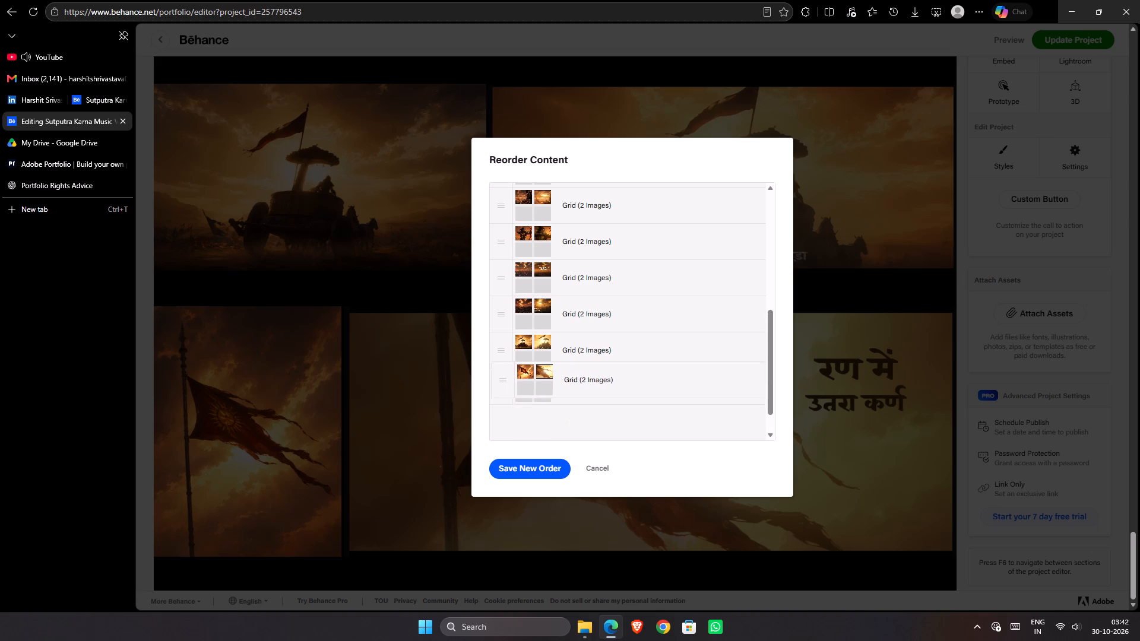
drag(503, 380, 503, 372)
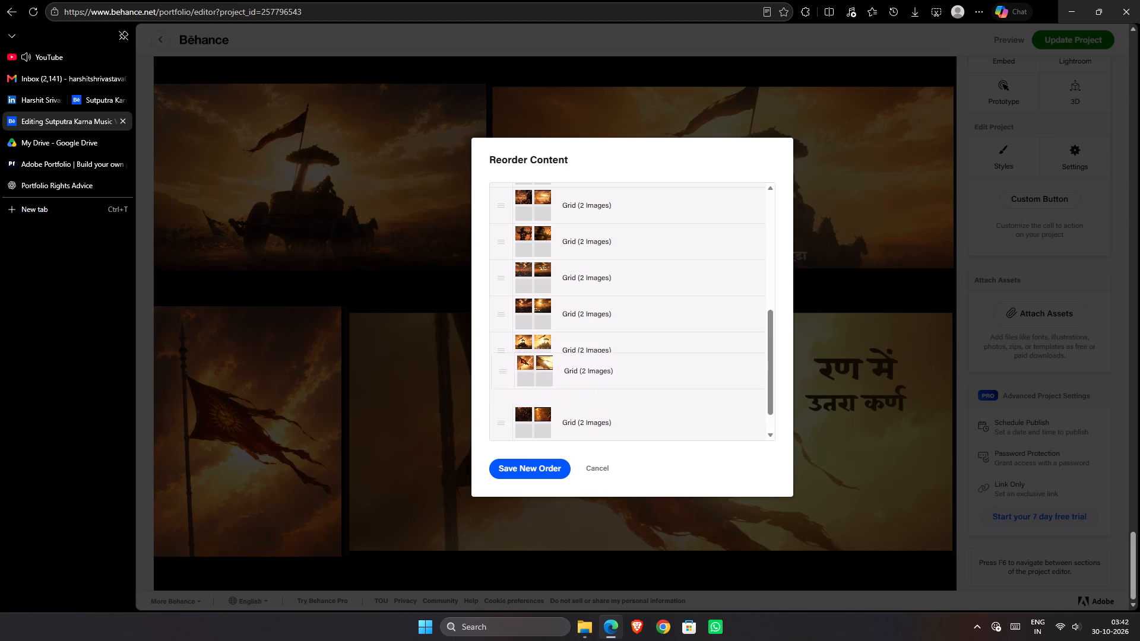
drag(503, 372, 501, 345)
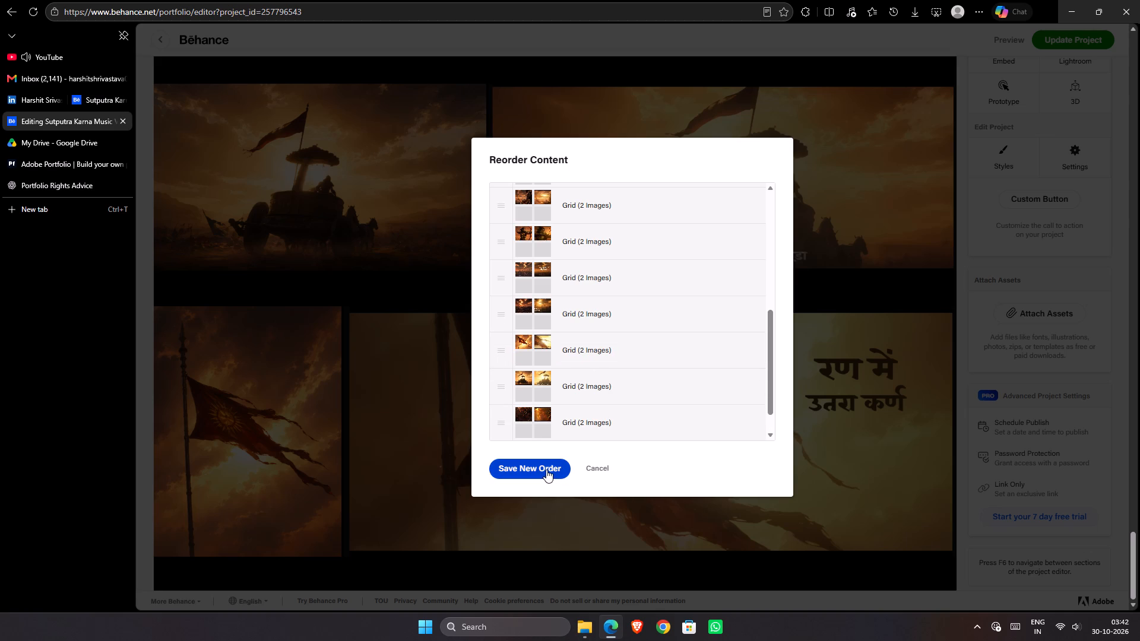
click(546, 469)
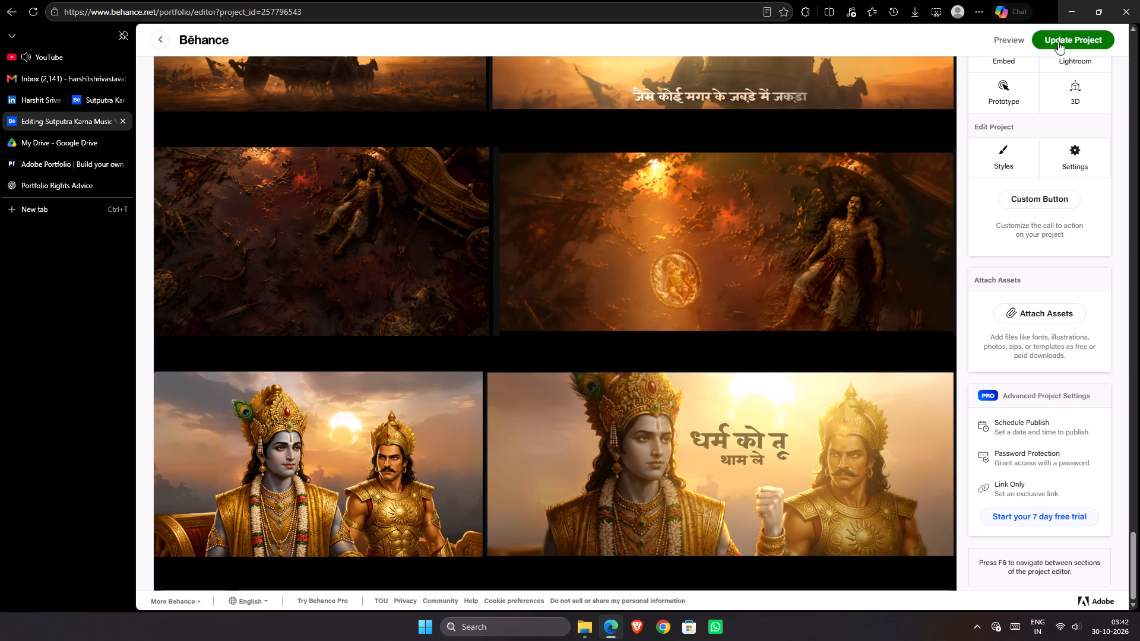
Publish the updates to the Sutputra Karna project.
click(1059, 40)
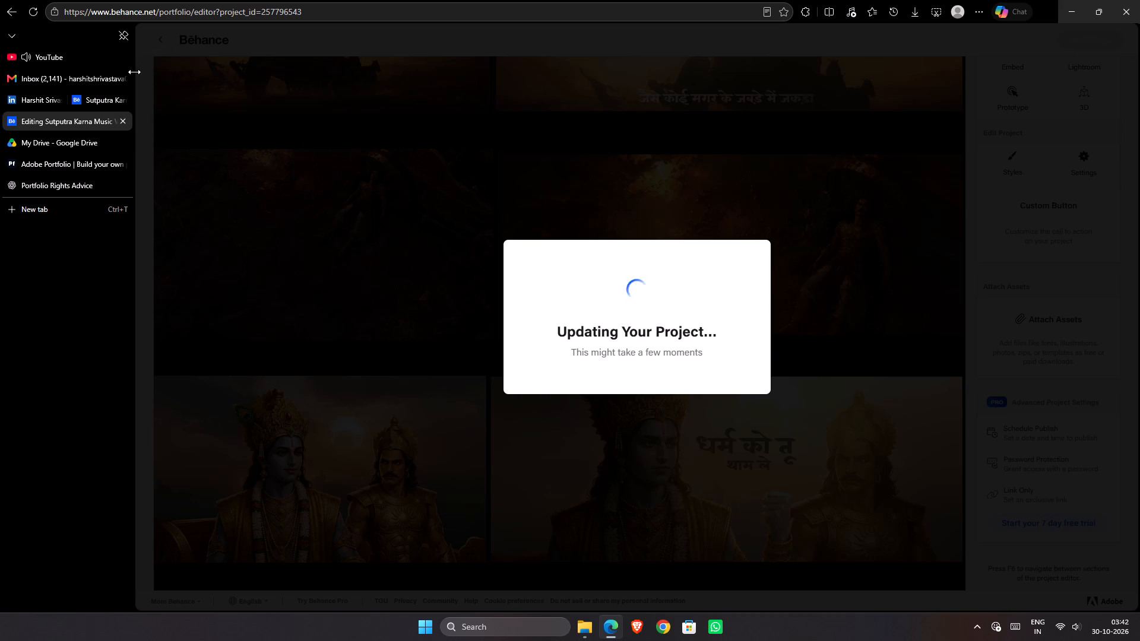
Take the Behance page out of its split view with LinkedIn, then close the open project and reload the profile.
click(39, 99)
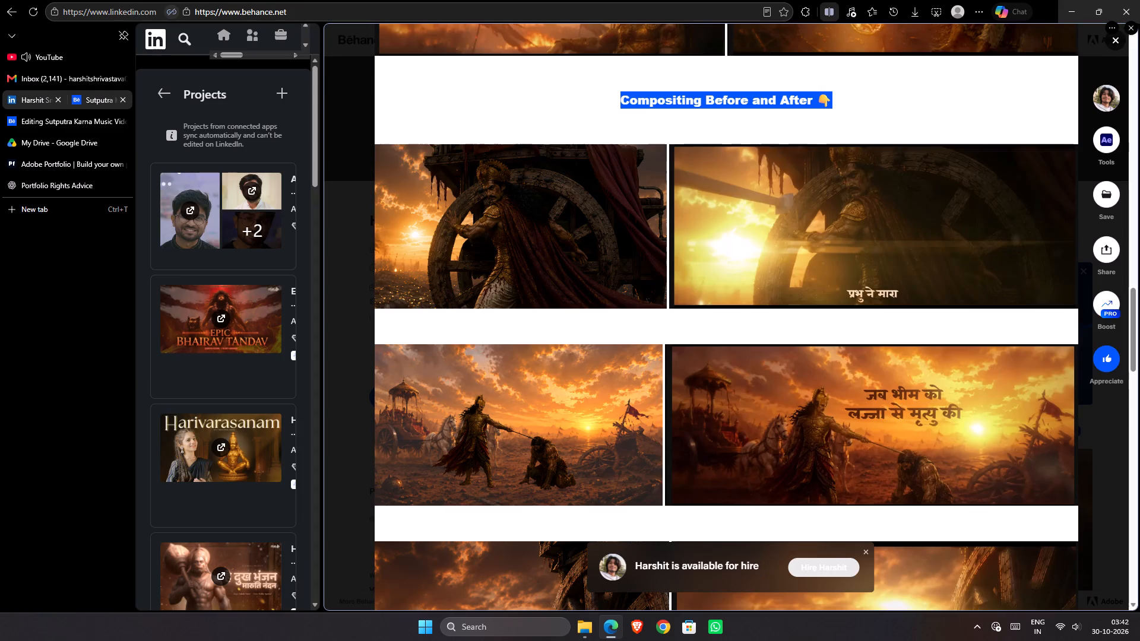
click(832, 7)
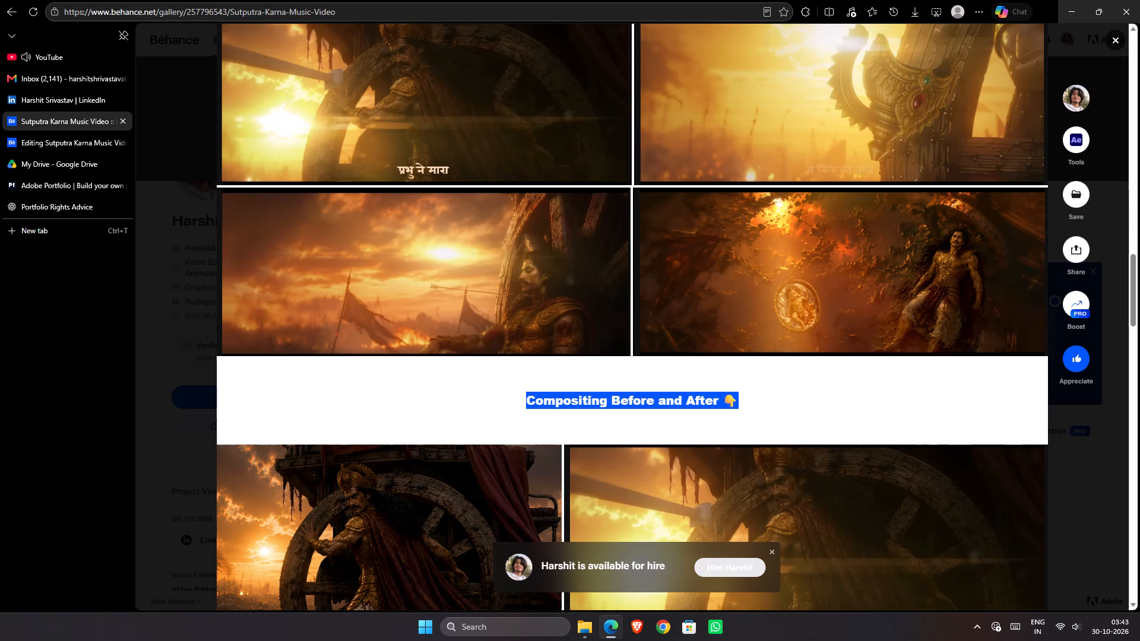
click(1113, 40)
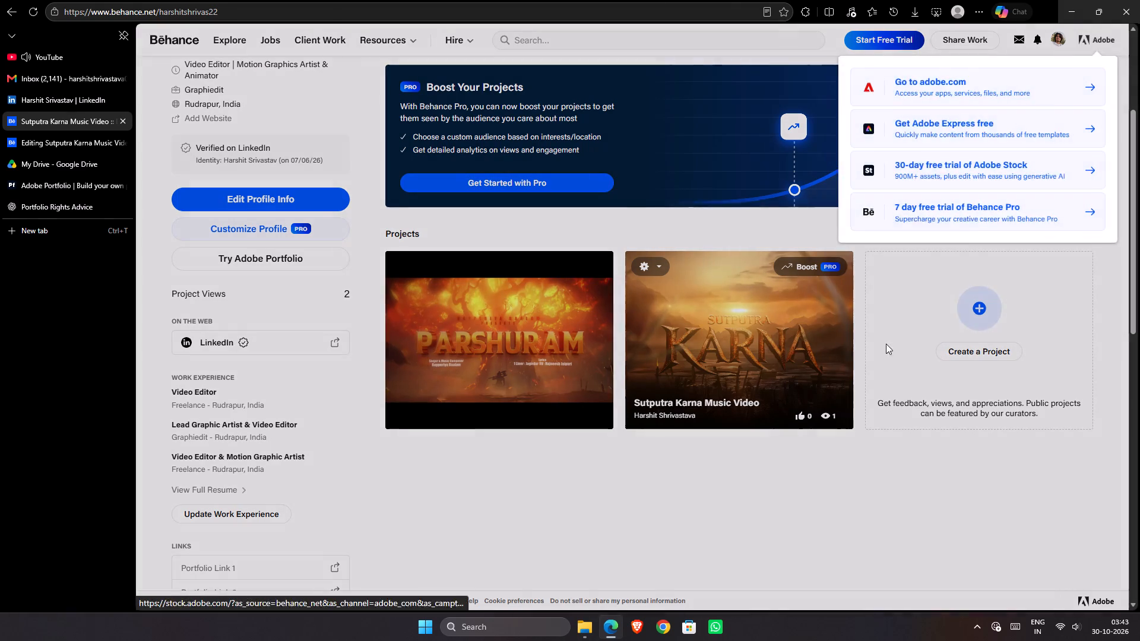
click(810, 534)
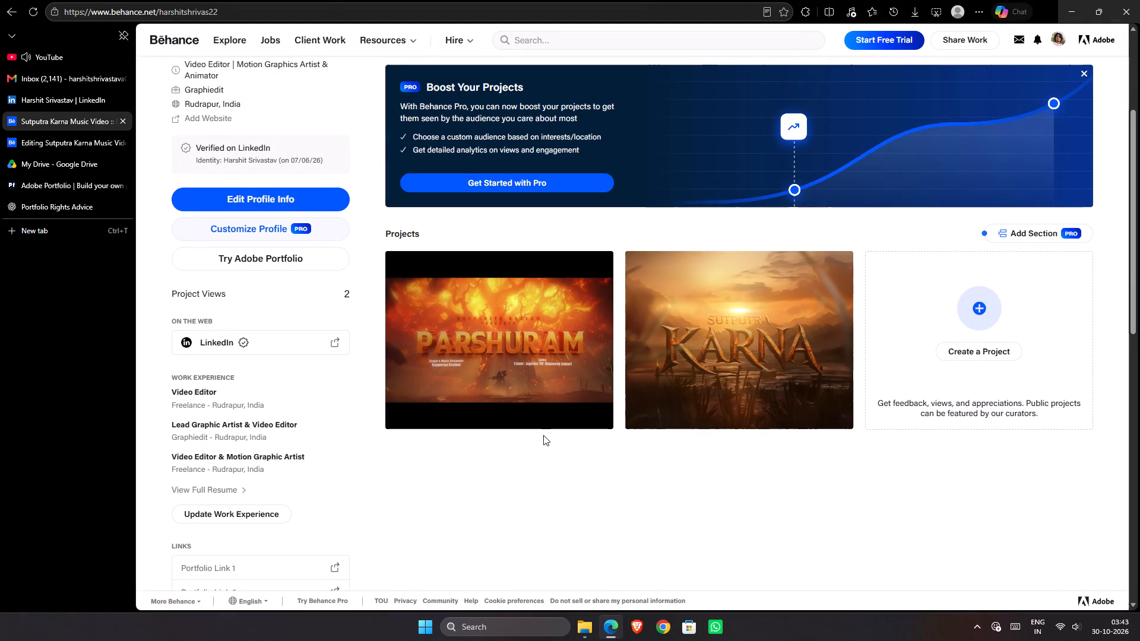
click(35, 8)
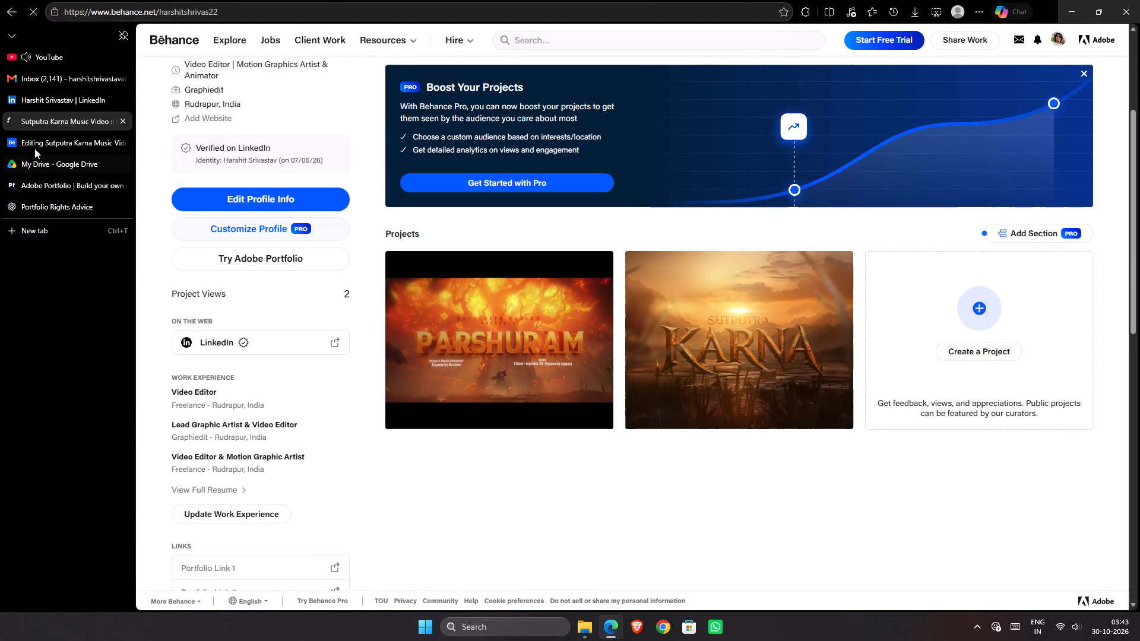
Leave the project editor for the profile and open the published Sutputra Karna Music Video project for review.
click(39, 141)
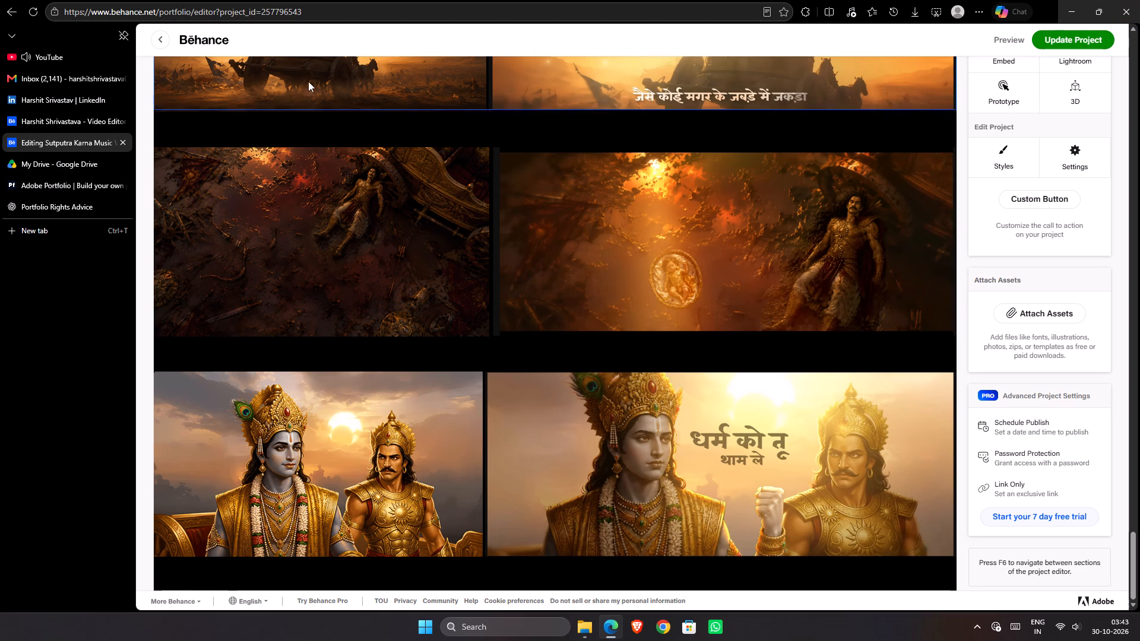
click(161, 37)
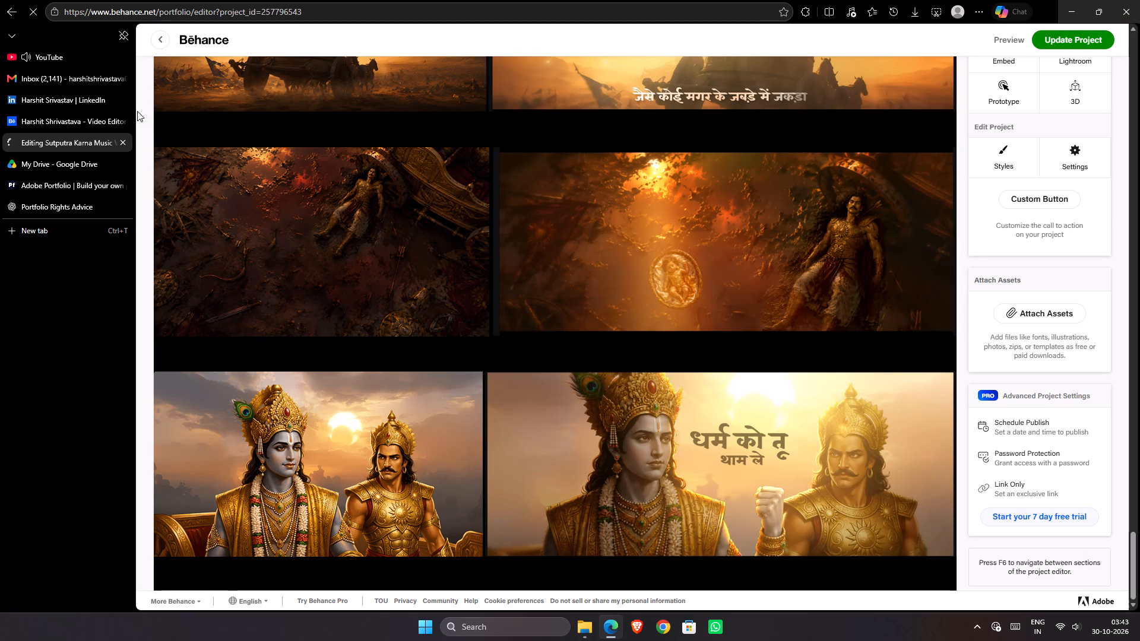
scroll(907, 271, down, 2)
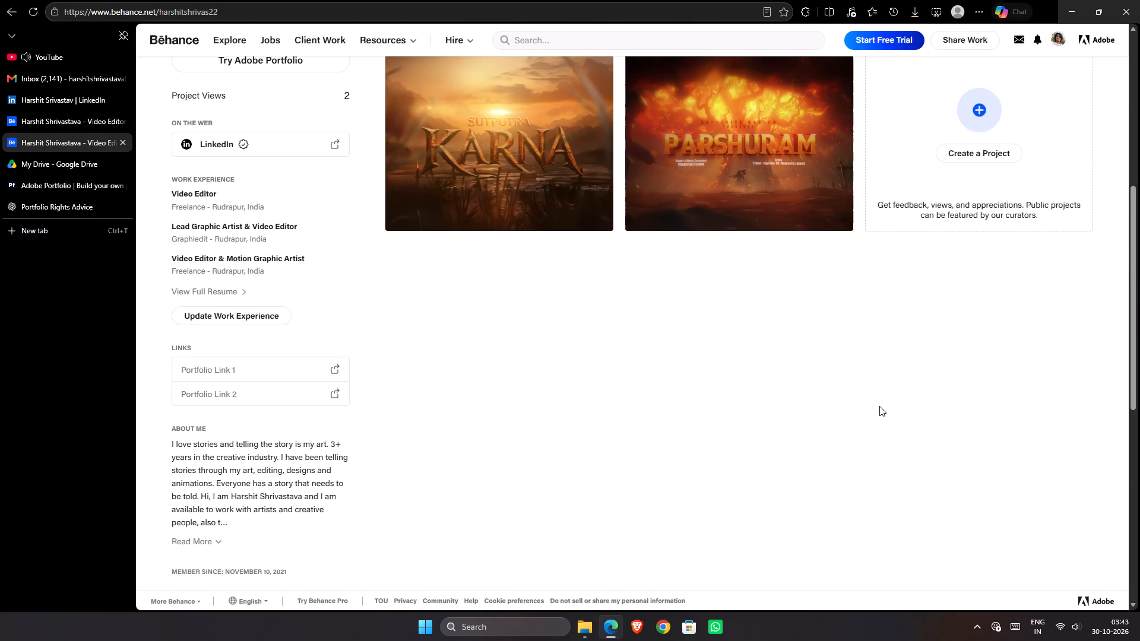
click(591, 126)
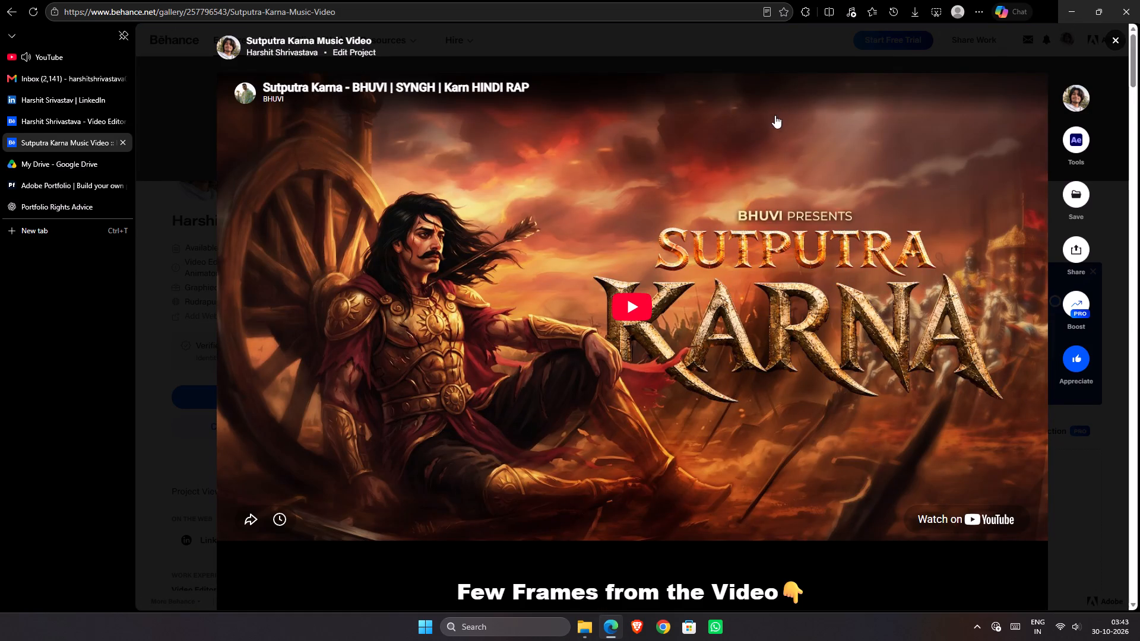
Examine the embedded video and the Few Frames from the Video images in the published Sutputra Karna project.
scroll(775, 116, down, 2)
scroll(705, 268, down, 1)
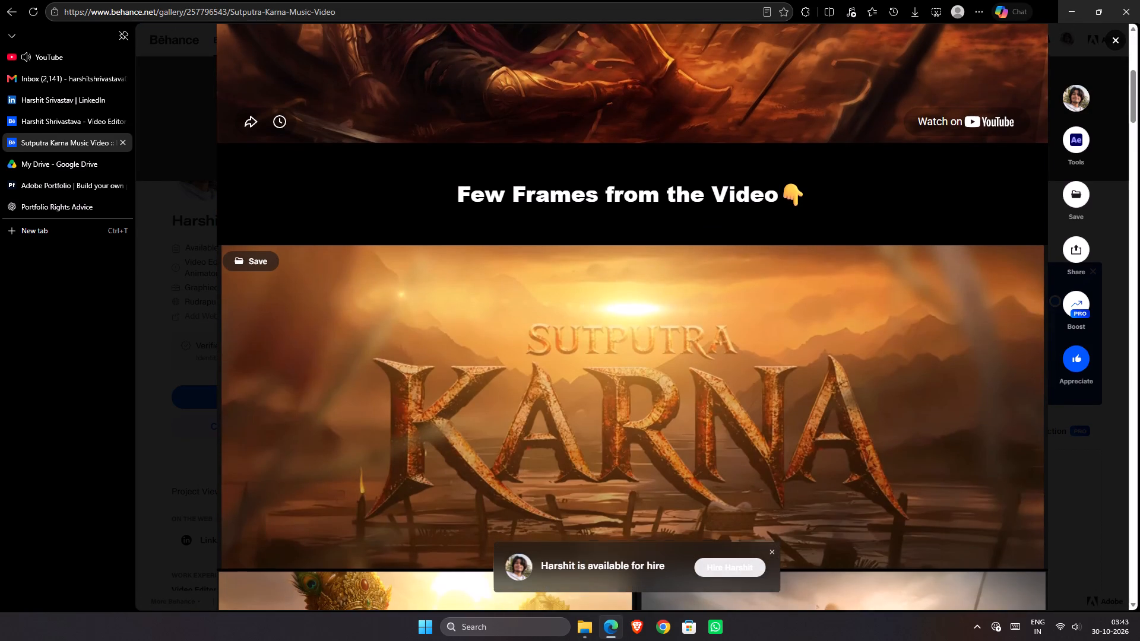
scroll(716, 261, down, 1)
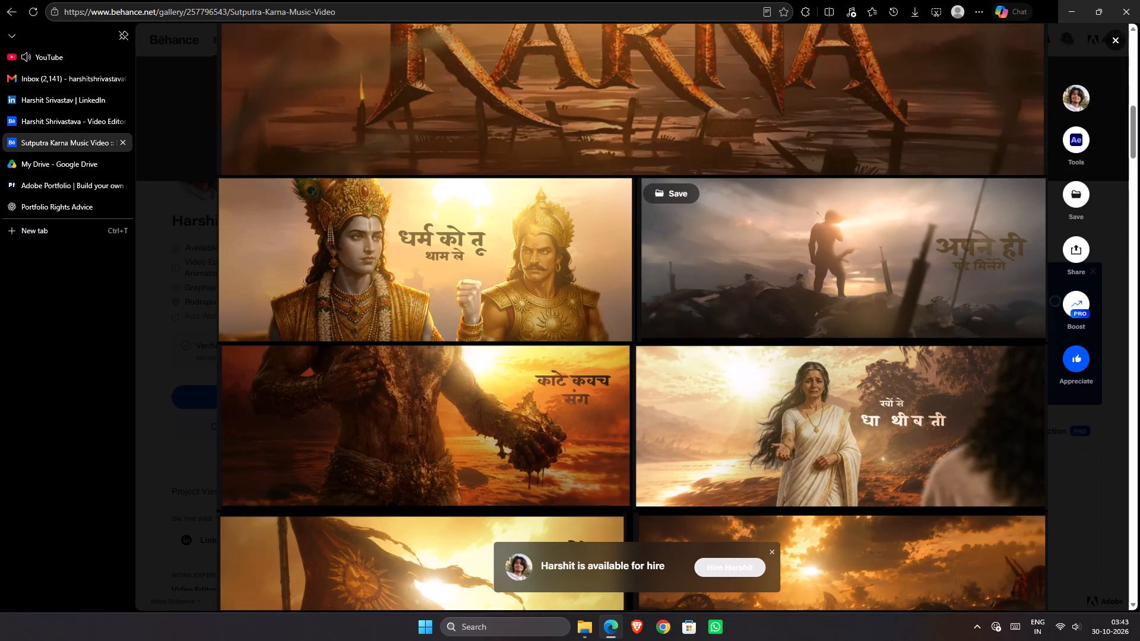
scroll(716, 261, down, 3)
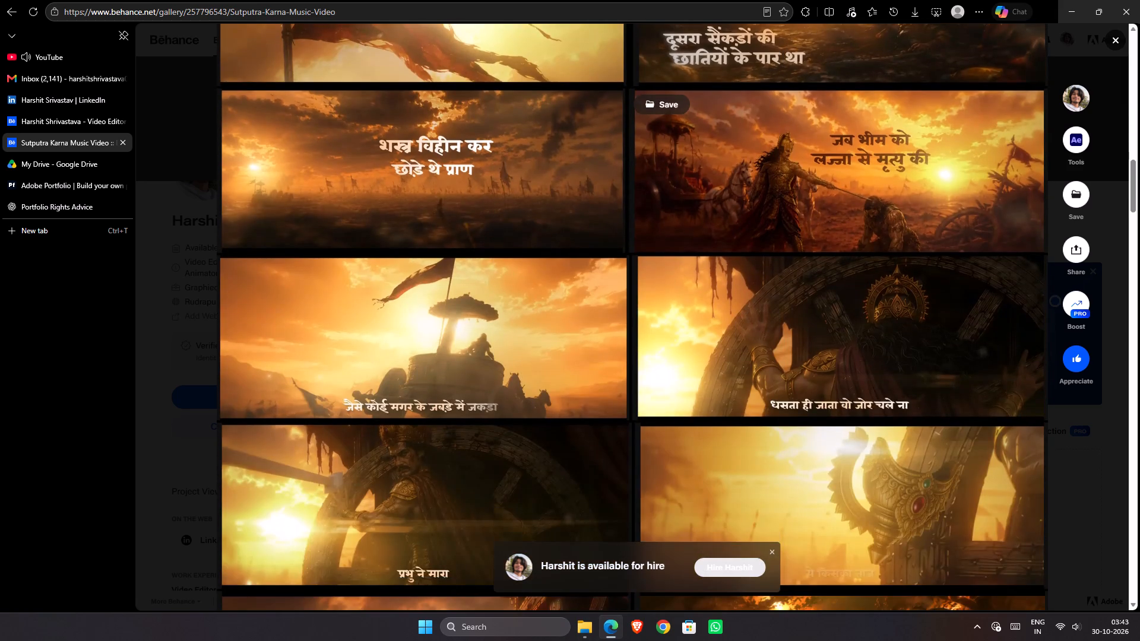
scroll(716, 263, down, 4)
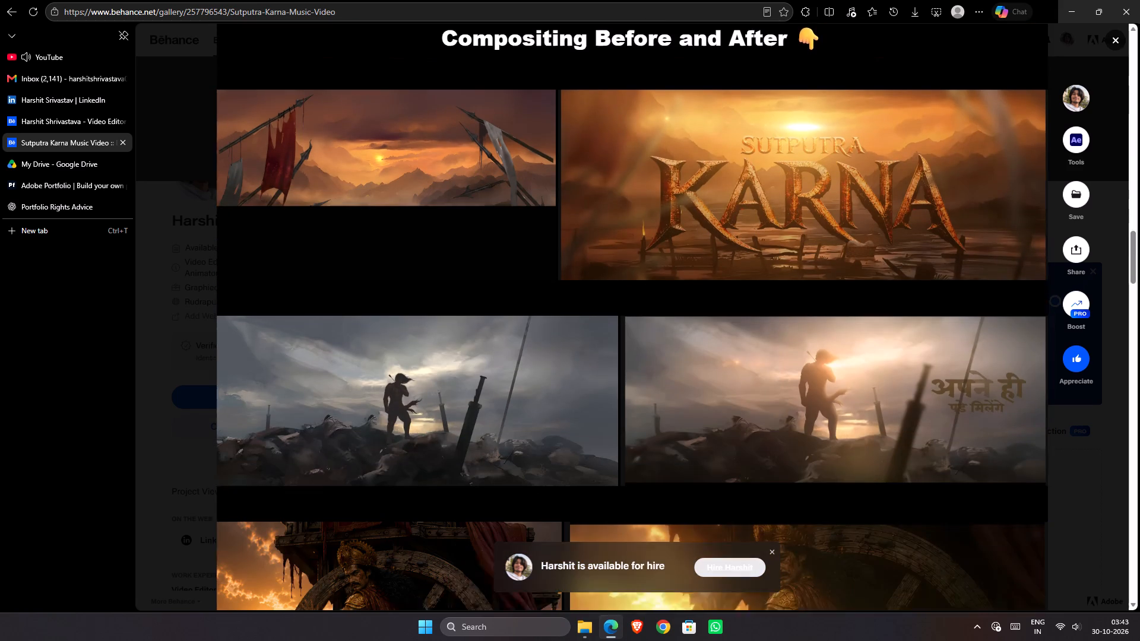
Examine the order and layout of the Compositing Before and After grids through the end of the published project.
scroll(716, 261, up, 1)
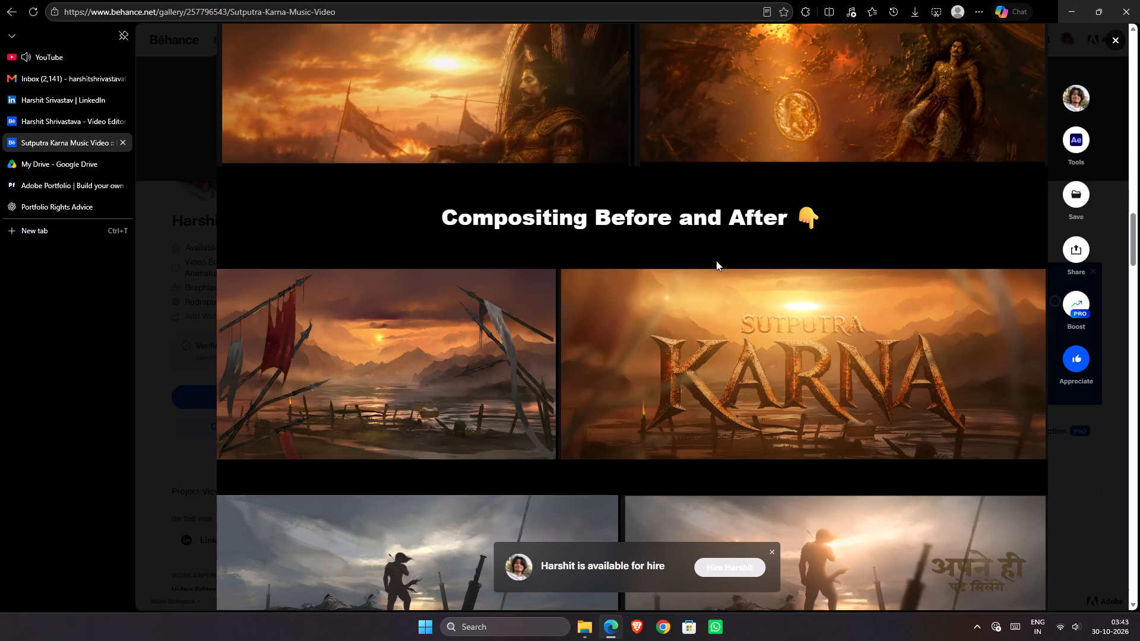
scroll(717, 264, down, 1)
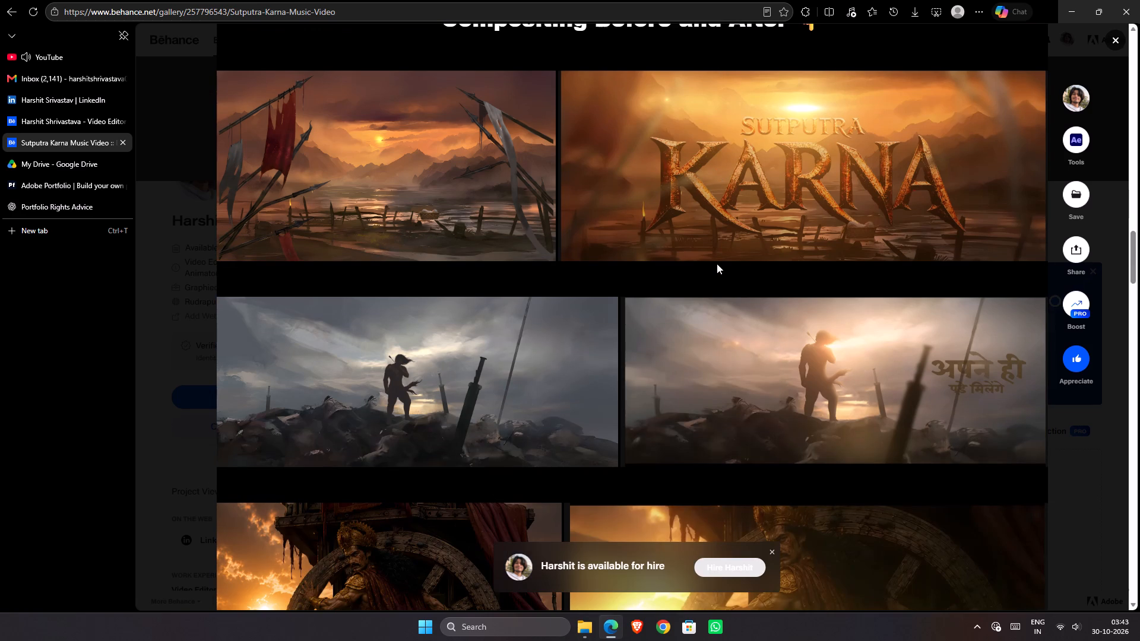
scroll(717, 264, down, 1)
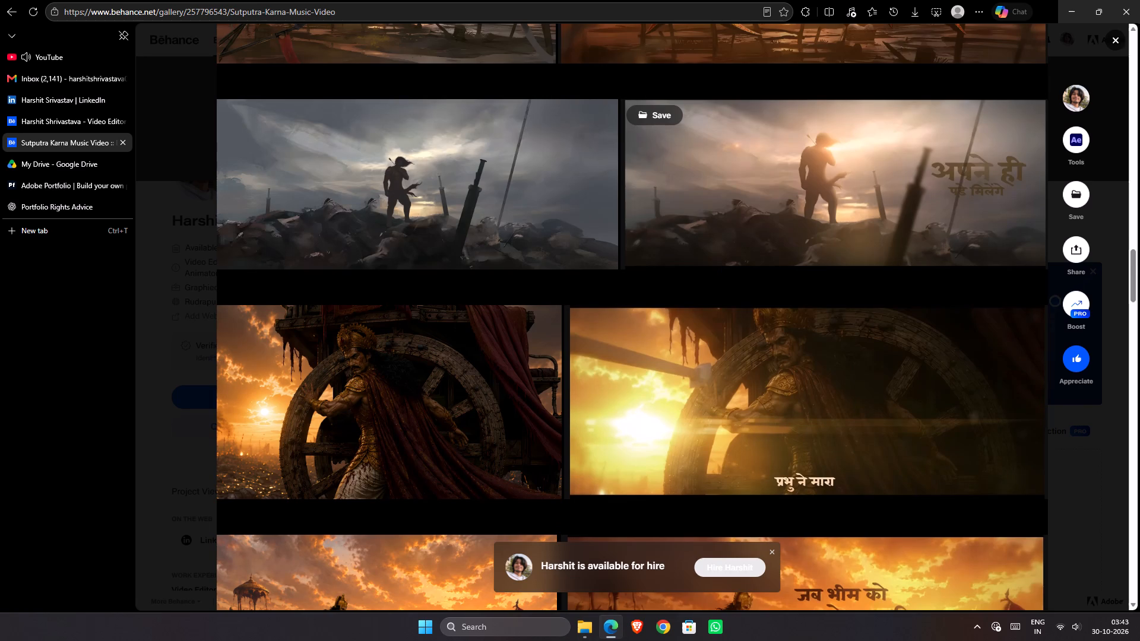
scroll(717, 264, down, 3)
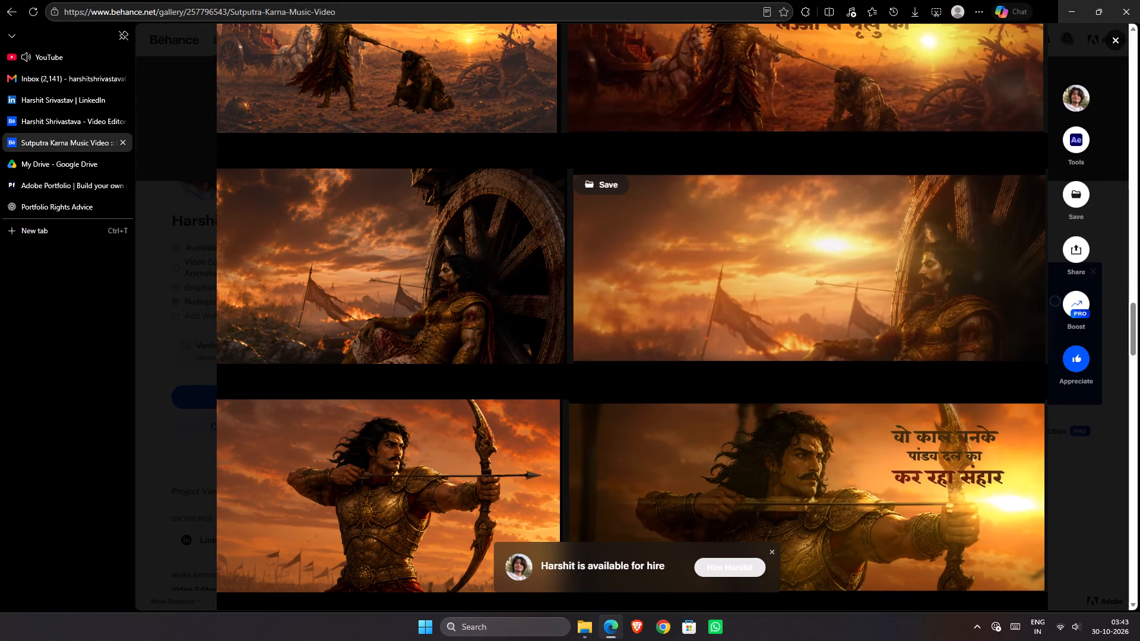
scroll(717, 261, down, 1)
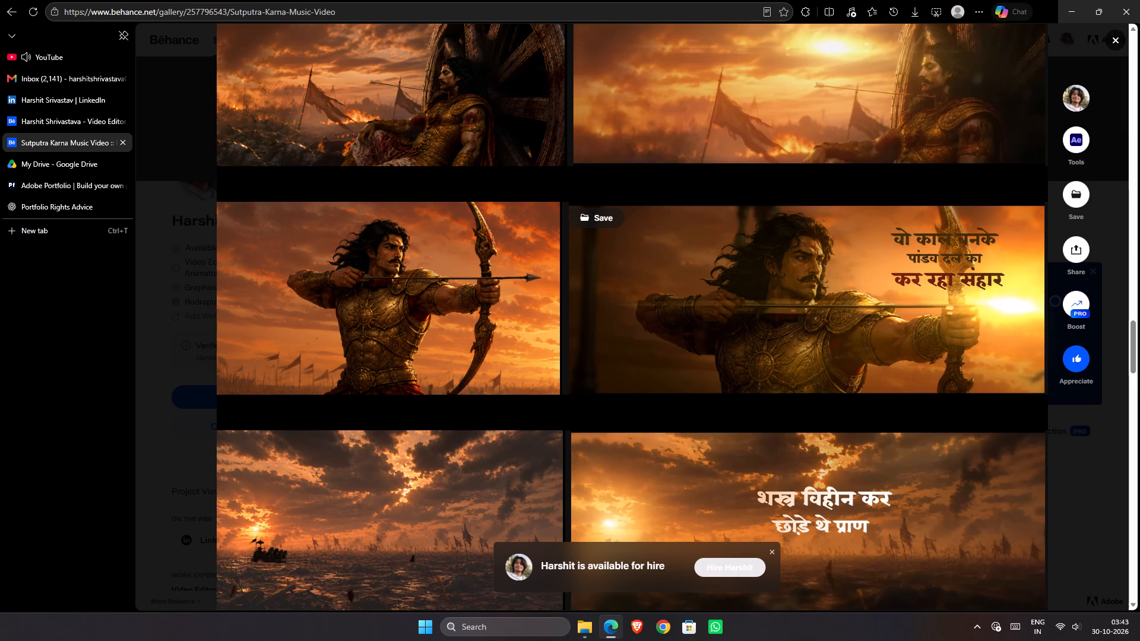
scroll(717, 261, down, 1)
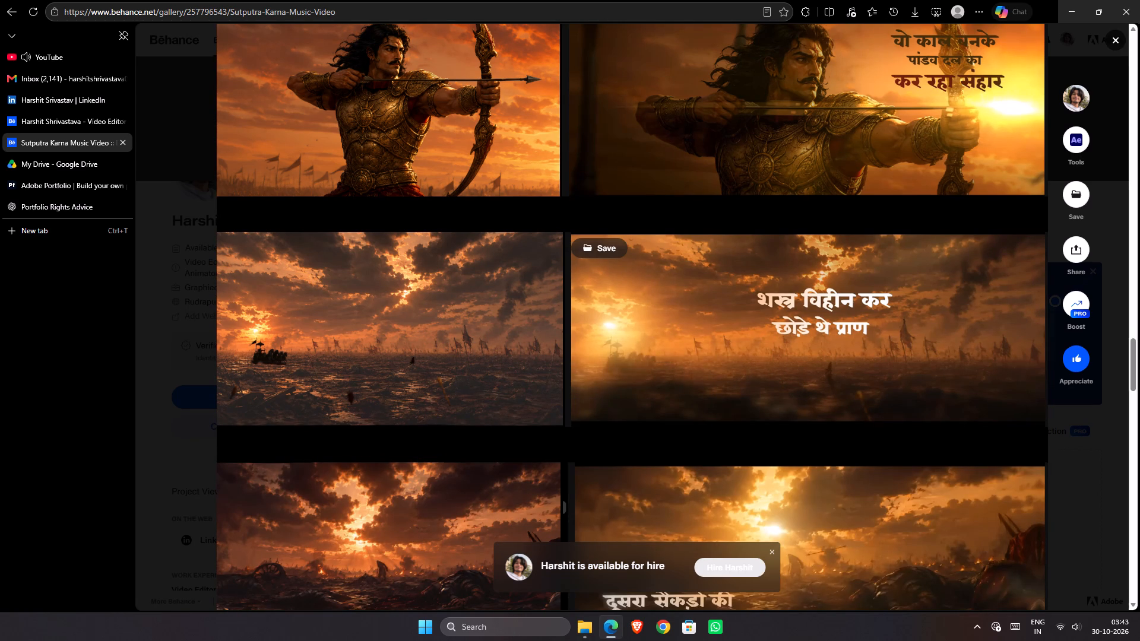
scroll(717, 261, down, 2)
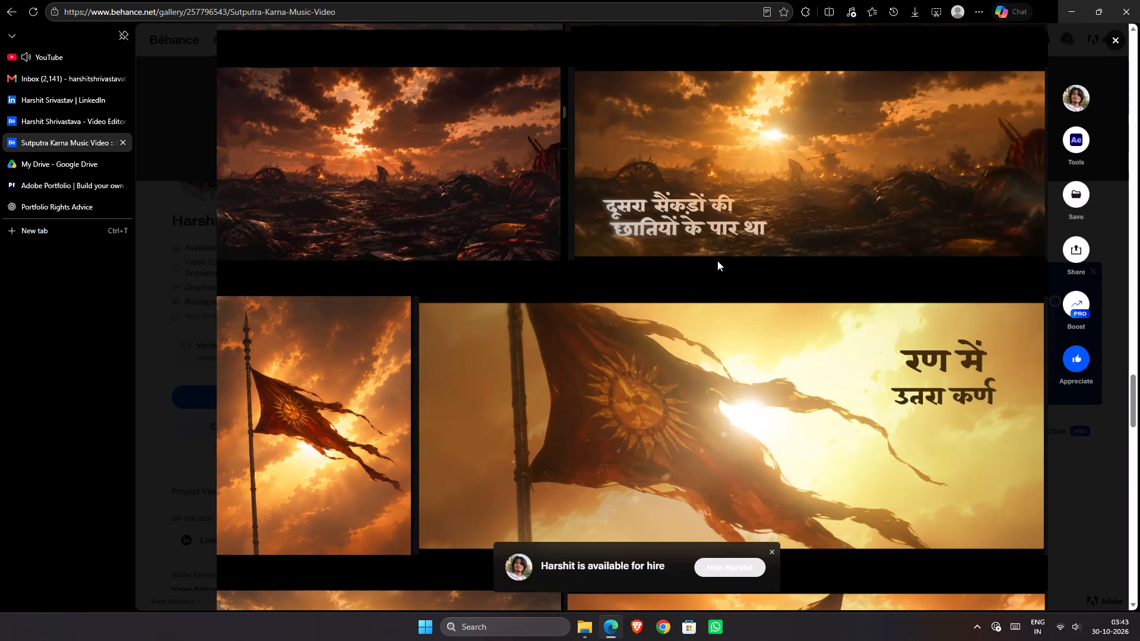
scroll(717, 261, down, 3)
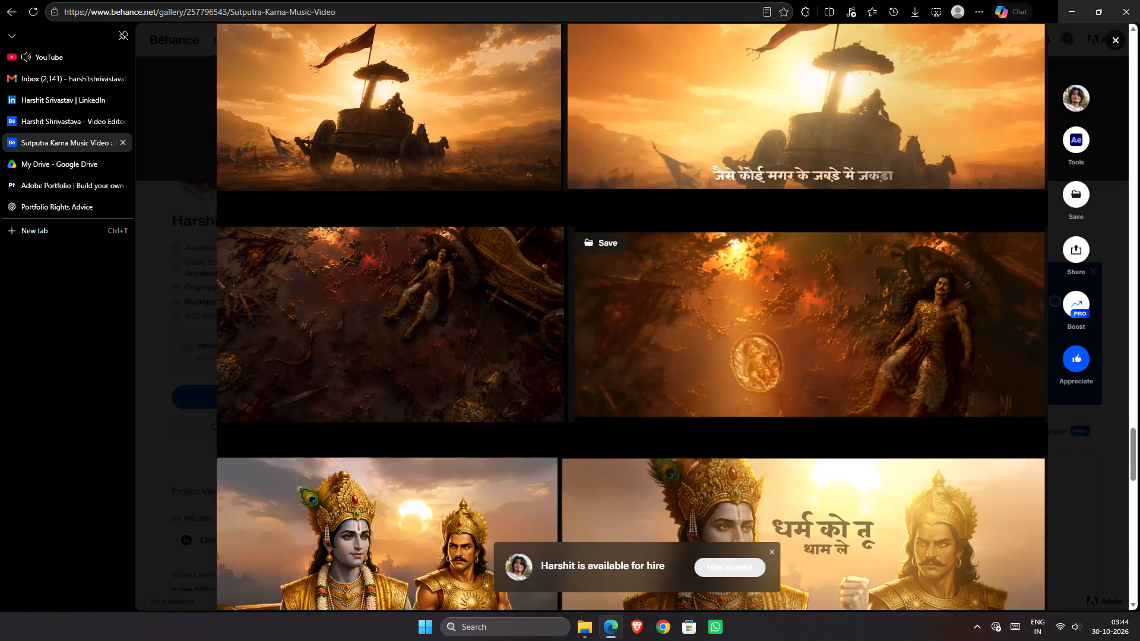
scroll(717, 261, down, 4)
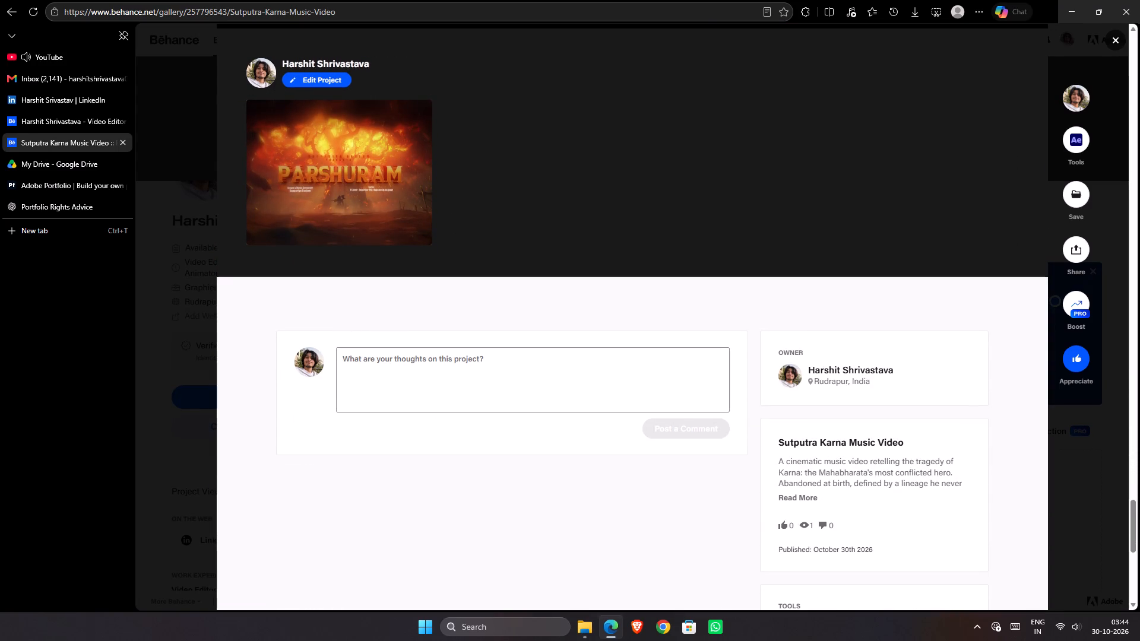
scroll(718, 260, down, 1)
scroll(718, 260, up, 5)
scroll(772, 199, up, 5)
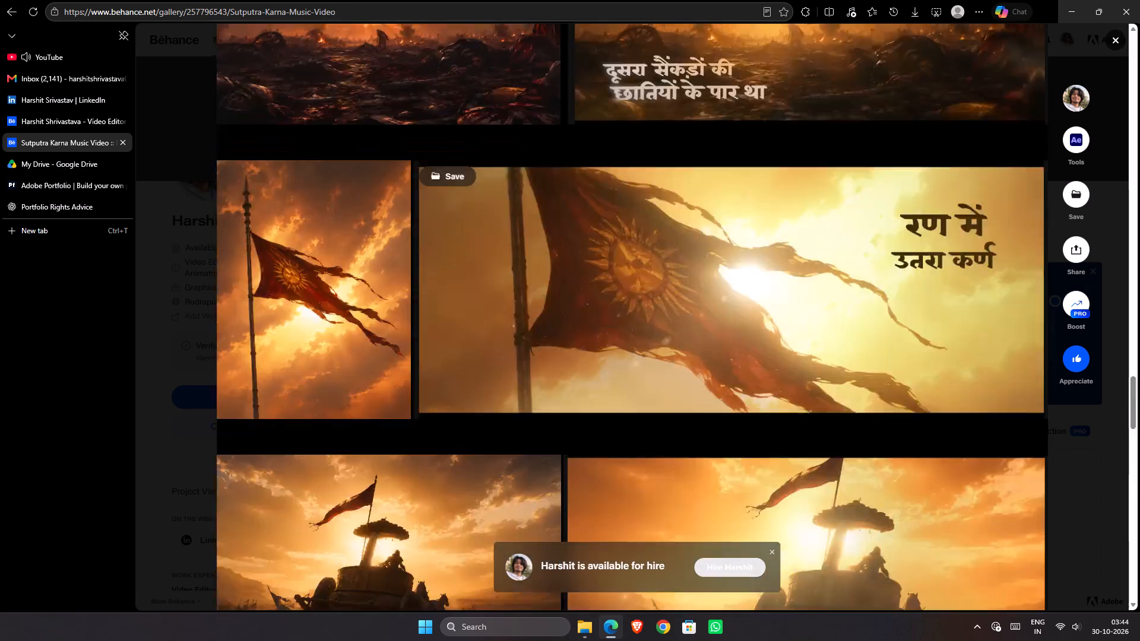
scroll(785, 192, up, 2)
Close the published project and dismiss the Boost Your Projects banner on the Behance profile.
click(1111, 37)
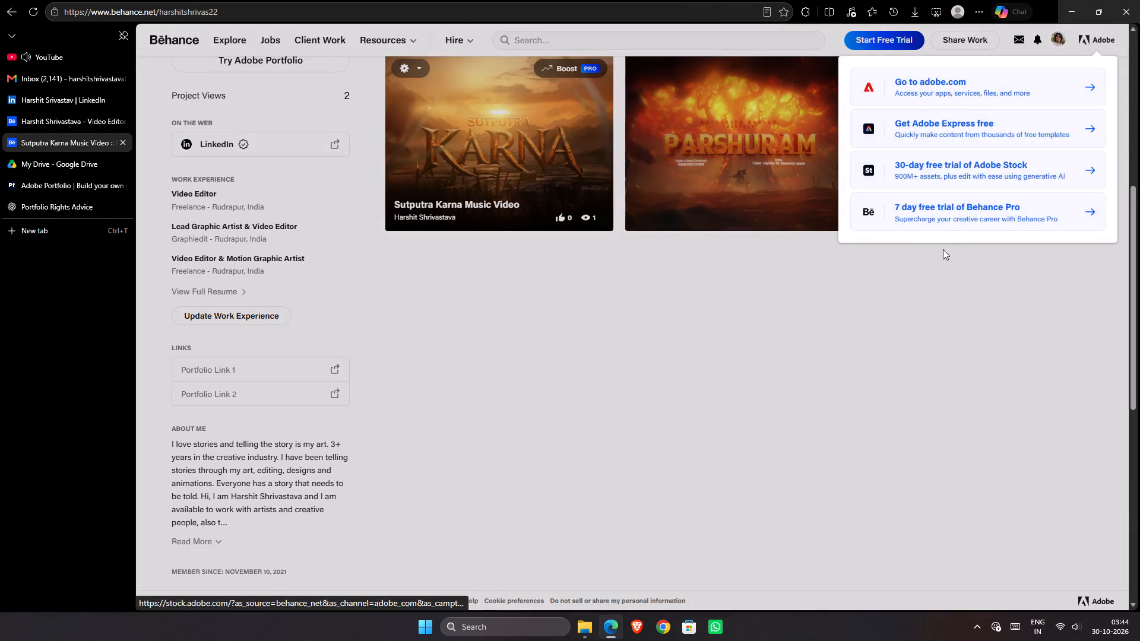
click(895, 342)
scroll(888, 339, up, 2)
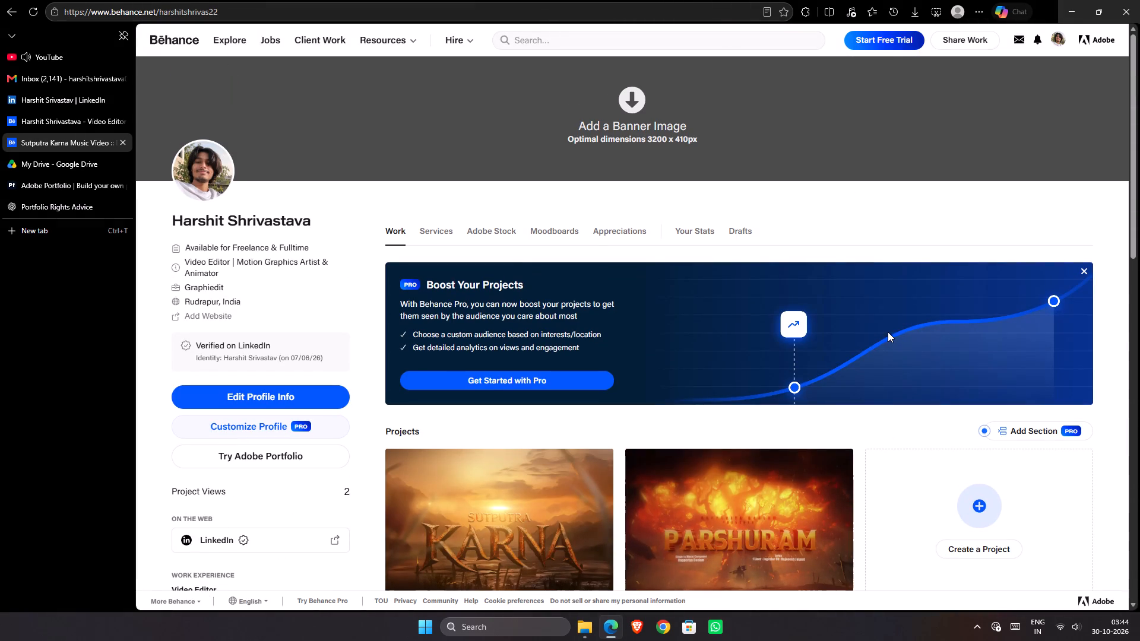
click(1084, 267)
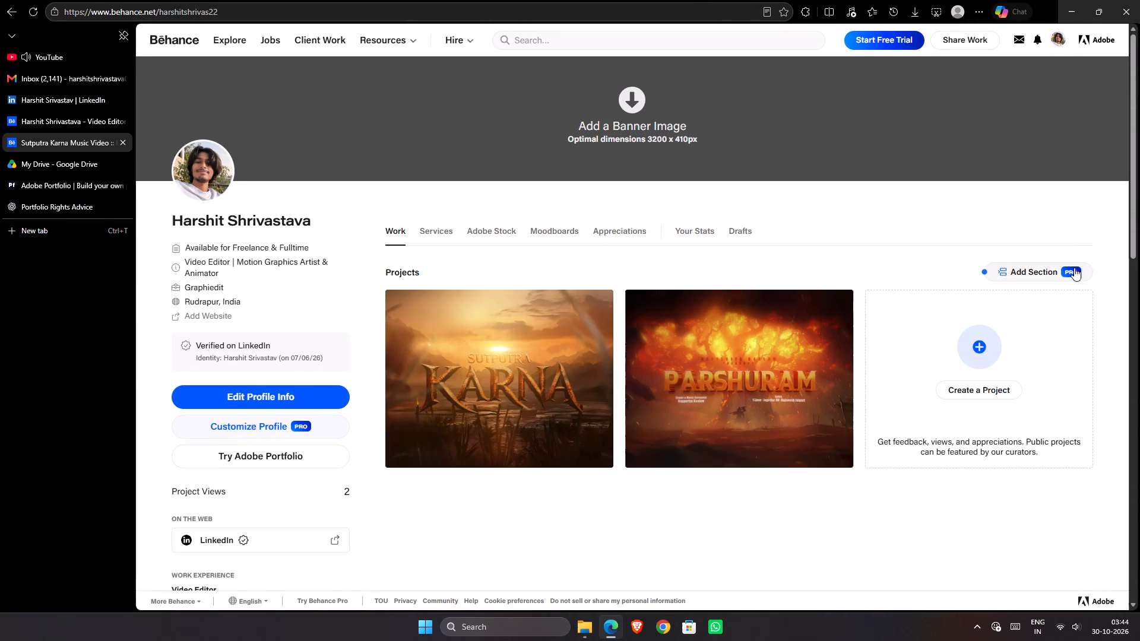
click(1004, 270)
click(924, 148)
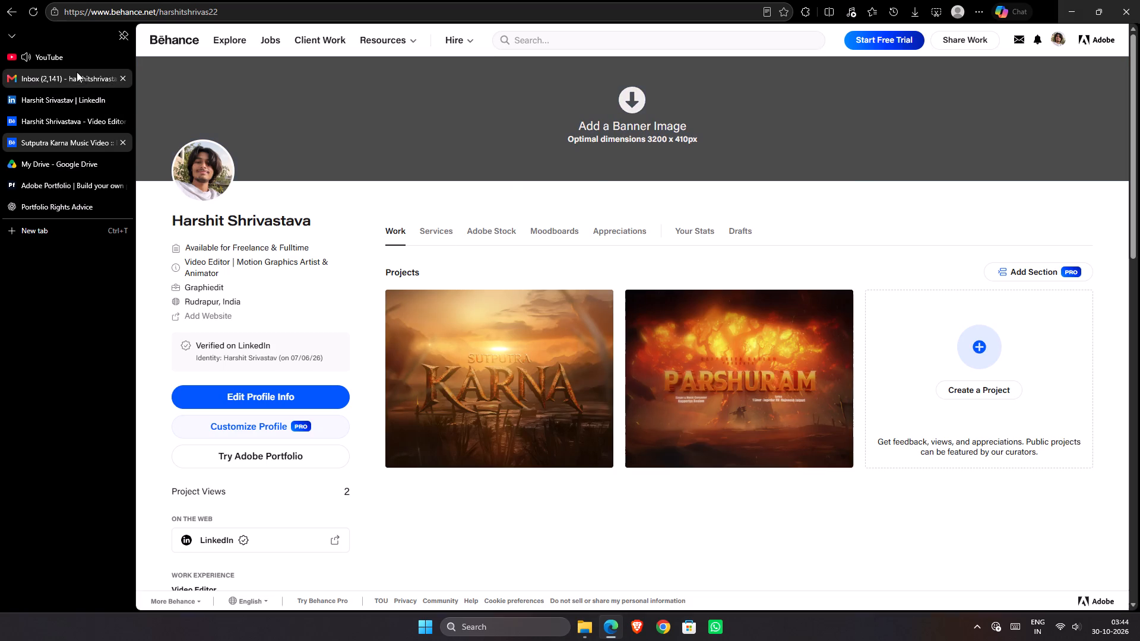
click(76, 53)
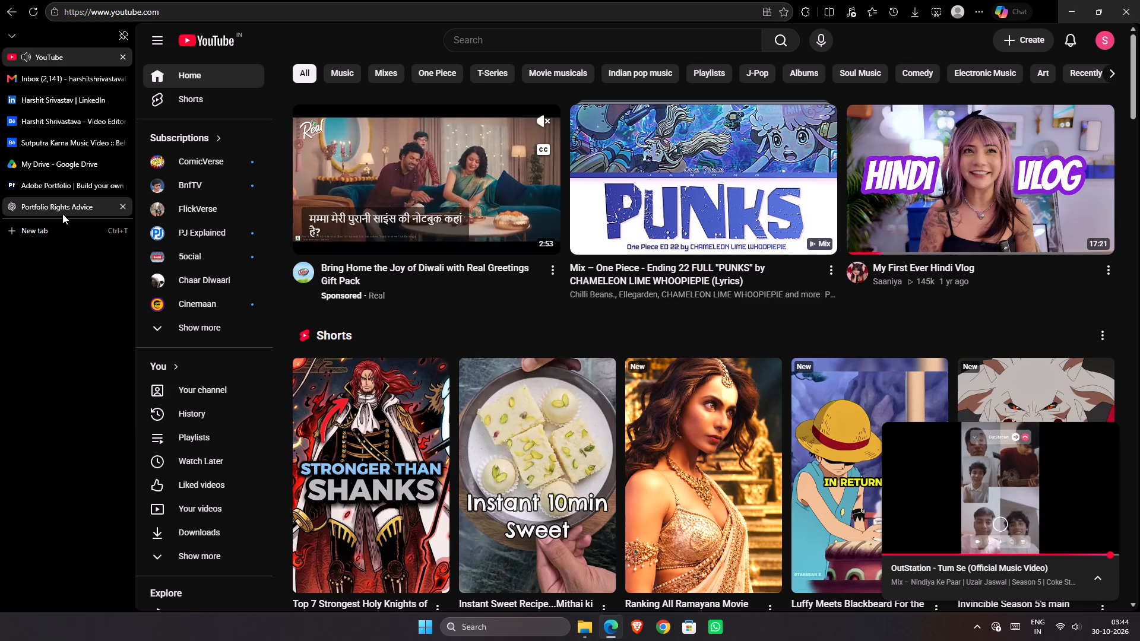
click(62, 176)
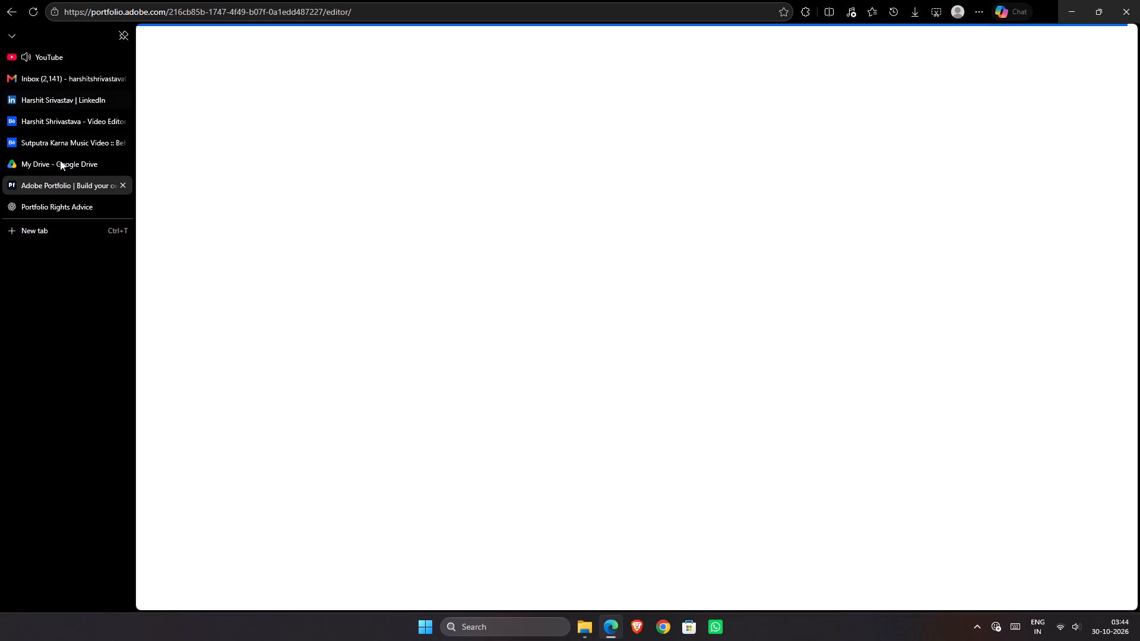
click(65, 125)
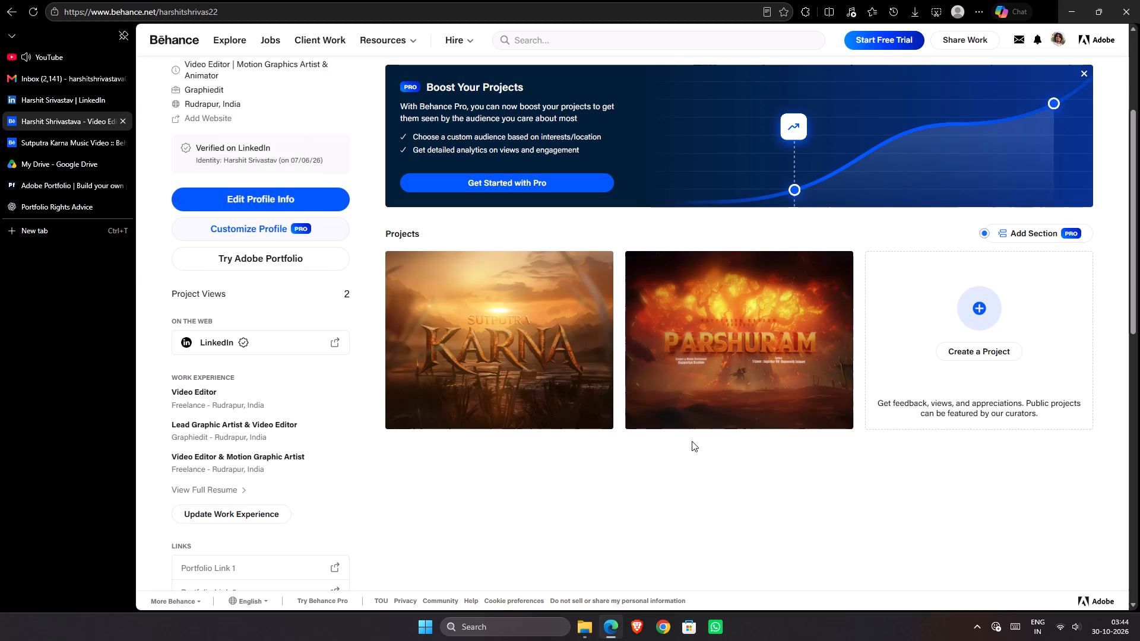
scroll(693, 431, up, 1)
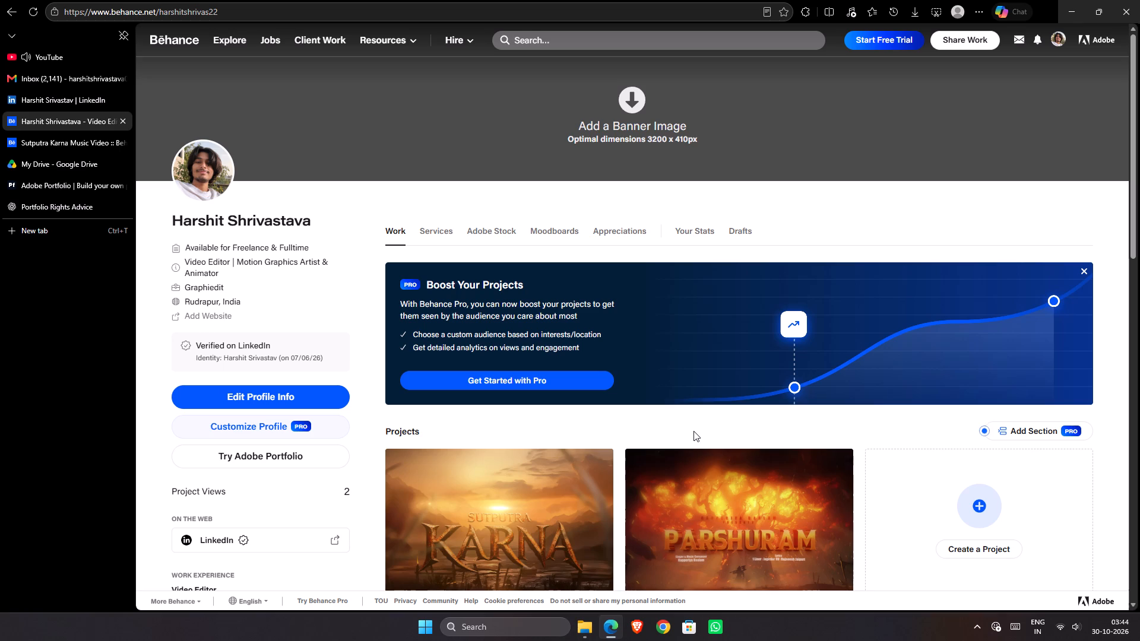
Switch to the Adobe Portfolio site editor, reload it, and look over the project covers in the Work collection.
click(87, 190)
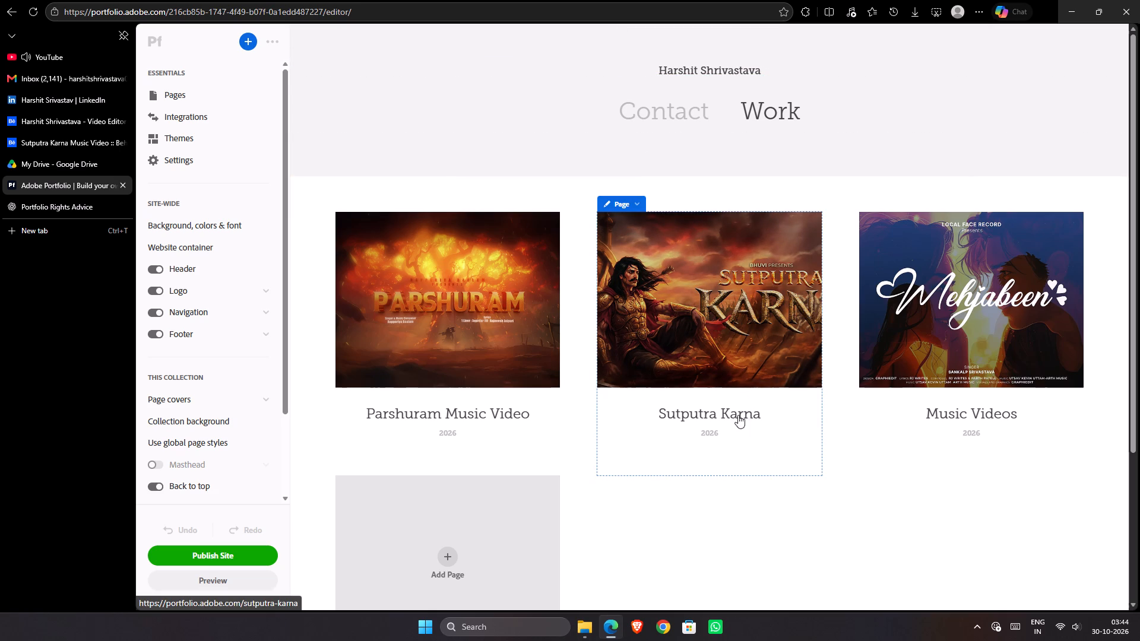
click(75, 145)
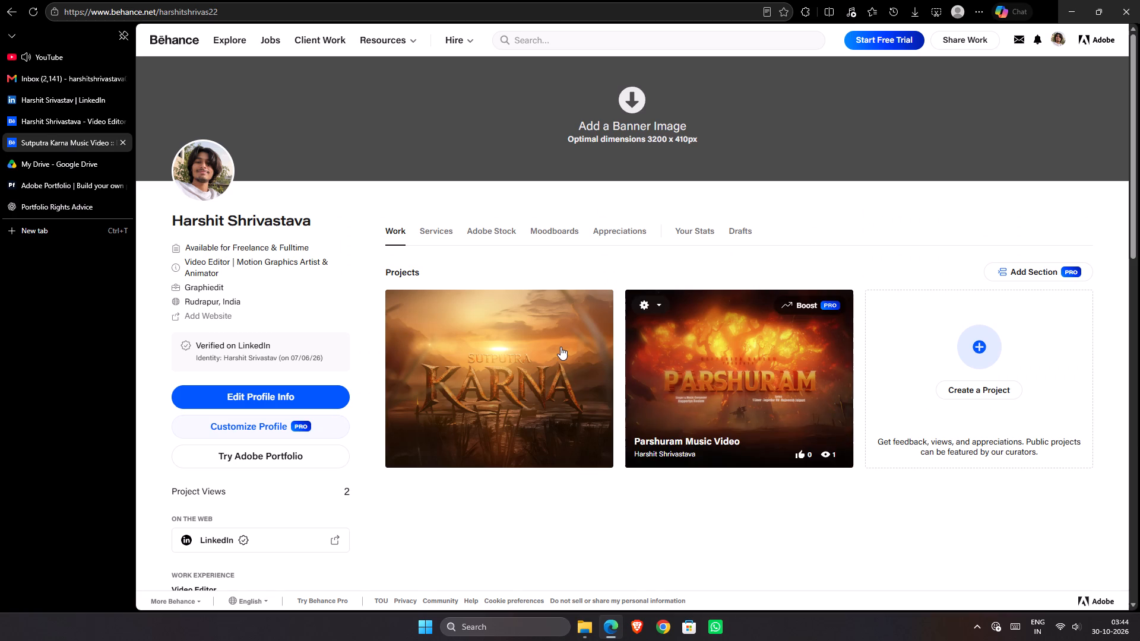
click(87, 193)
click(24, 12)
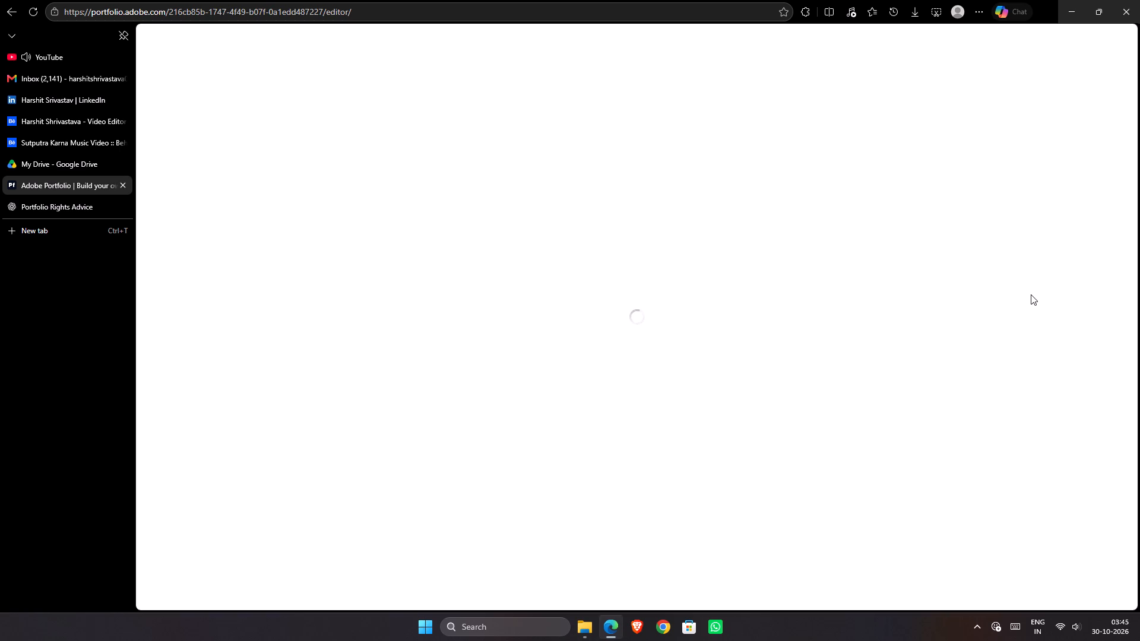
scroll(1031, 297, down, 1)
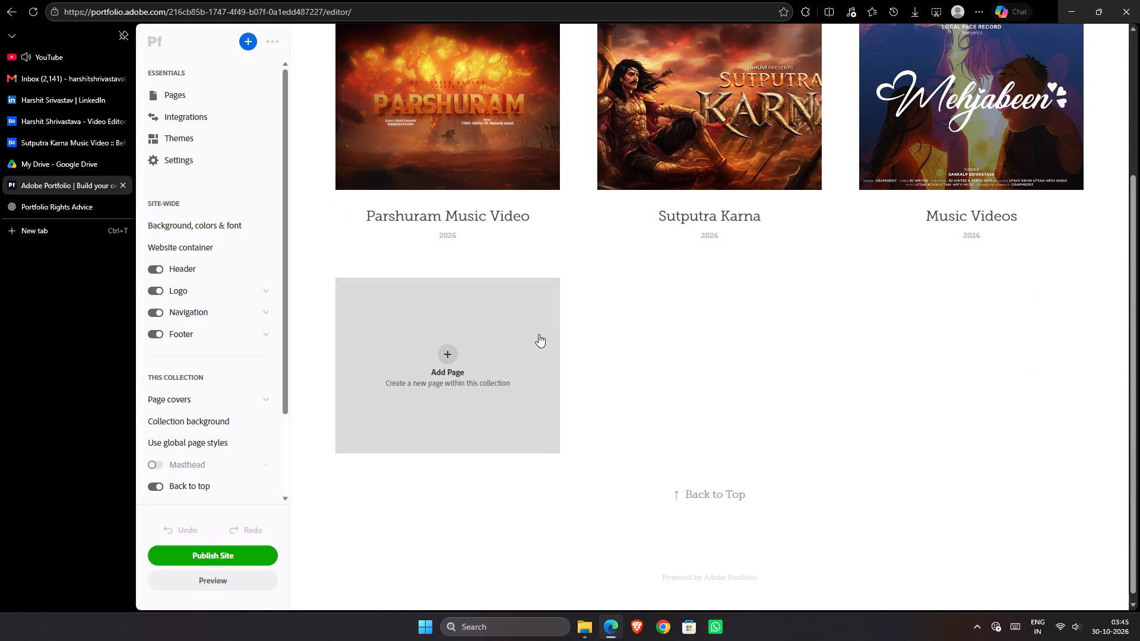
scroll(667, 306, up, 1)
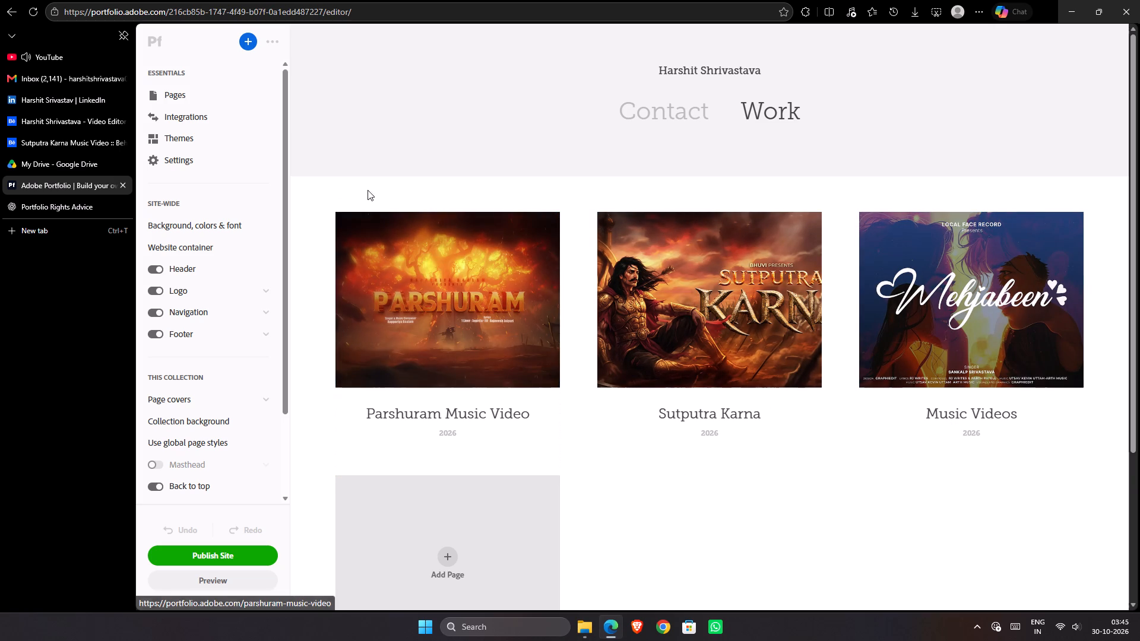
Open the Parshuram Music Video page in Adobe Portfolio and examine its embedded video, frame grid and before-and-after grids.
click(370, 222)
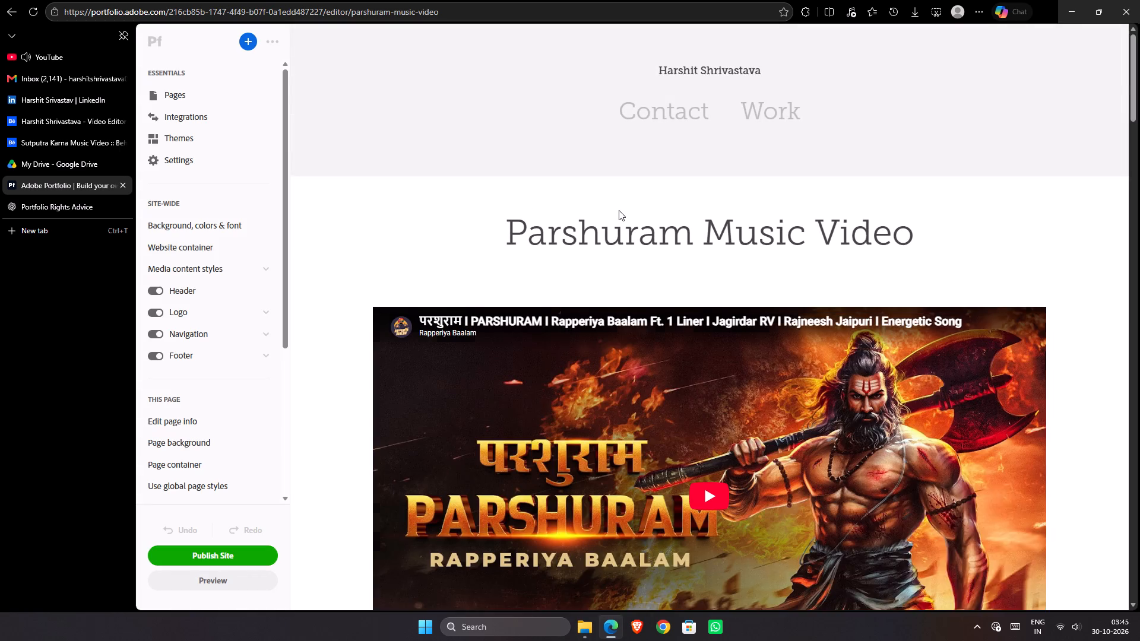
scroll(619, 210, down, 5)
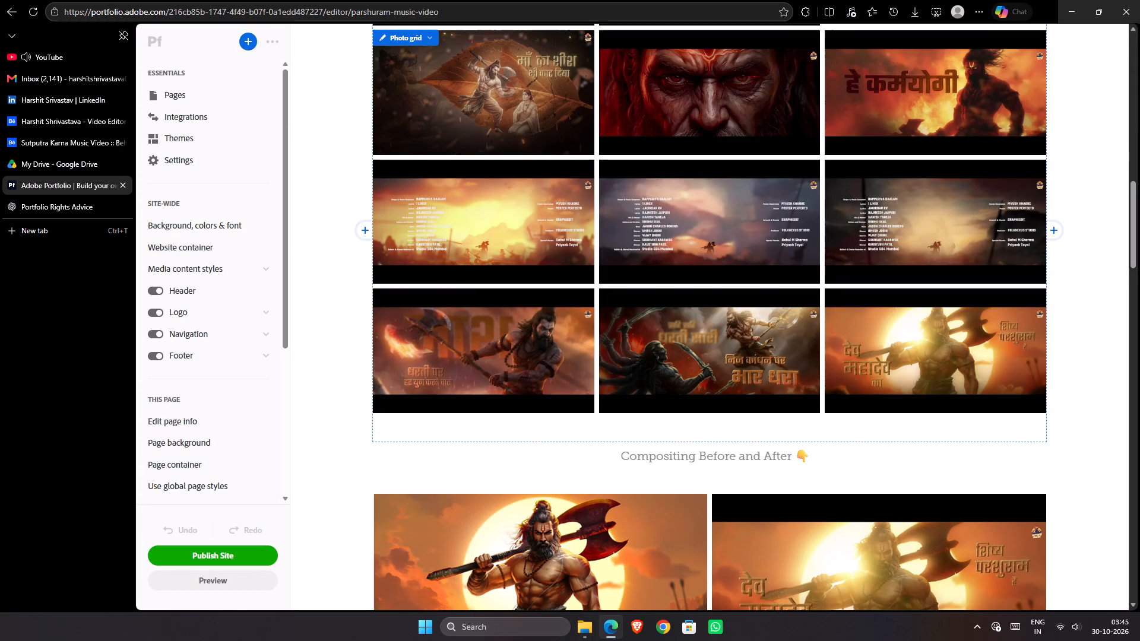
scroll(624, 214, up, 1)
scroll(624, 214, down, 1)
scroll(624, 214, up, 3)
scroll(625, 214, down, 5)
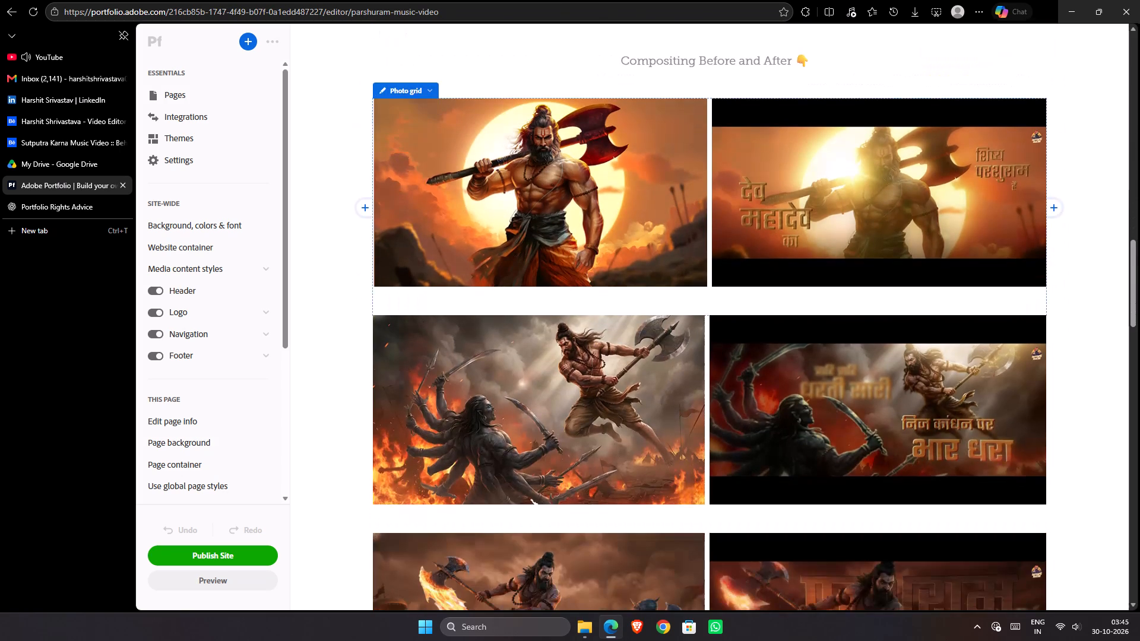
scroll(628, 214, down, 3)
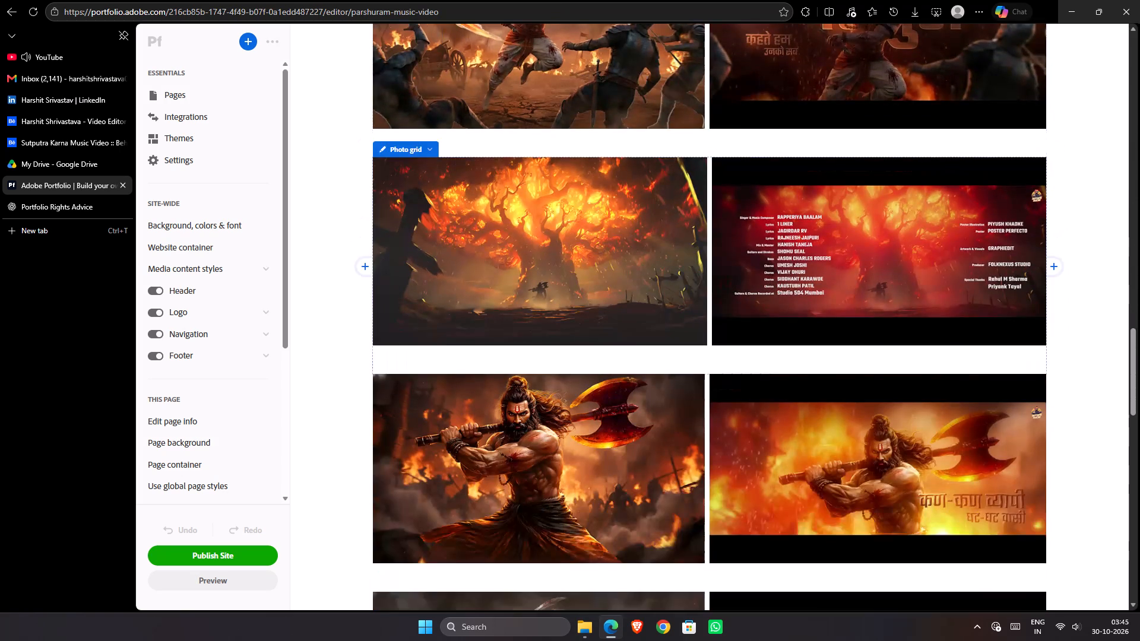
scroll(628, 215, down, 7)
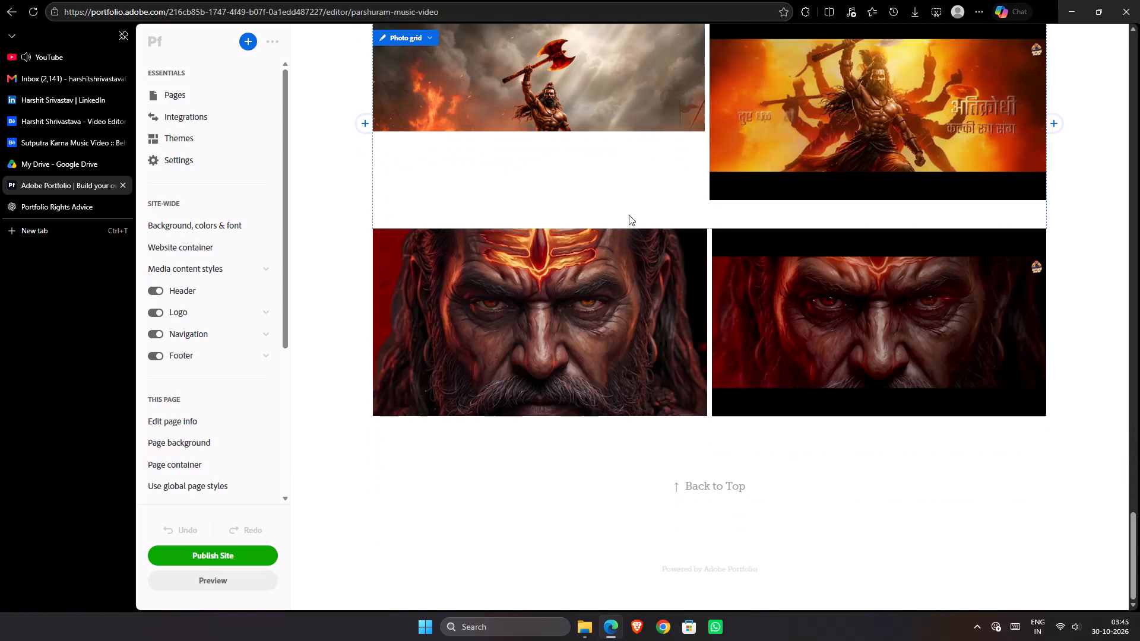
scroll(629, 215, up, 14)
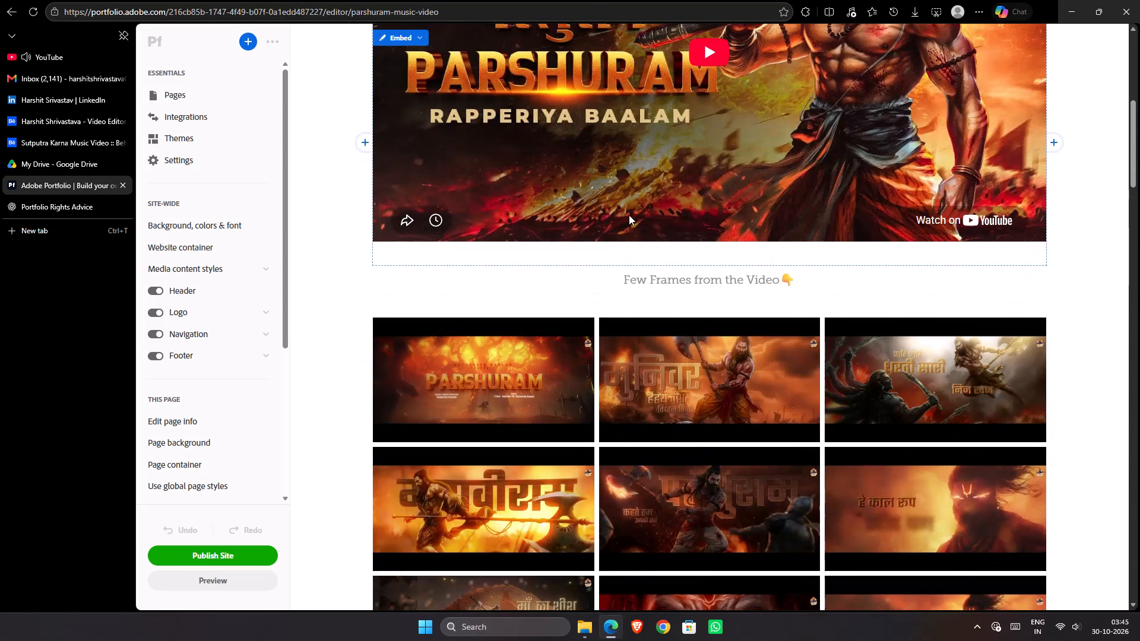
scroll(629, 215, up, 3)
scroll(629, 215, down, 1)
scroll(629, 215, up, 1)
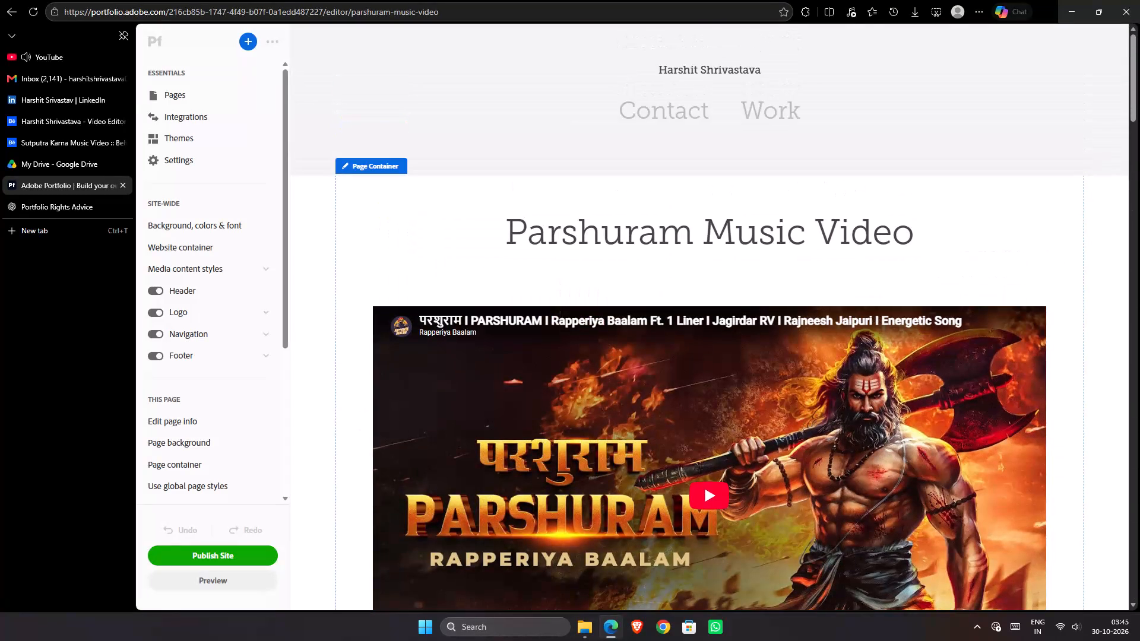
Open the portfolio site's Contact page and fill the contact form's name and email fields from the saved personal info.
click(692, 124)
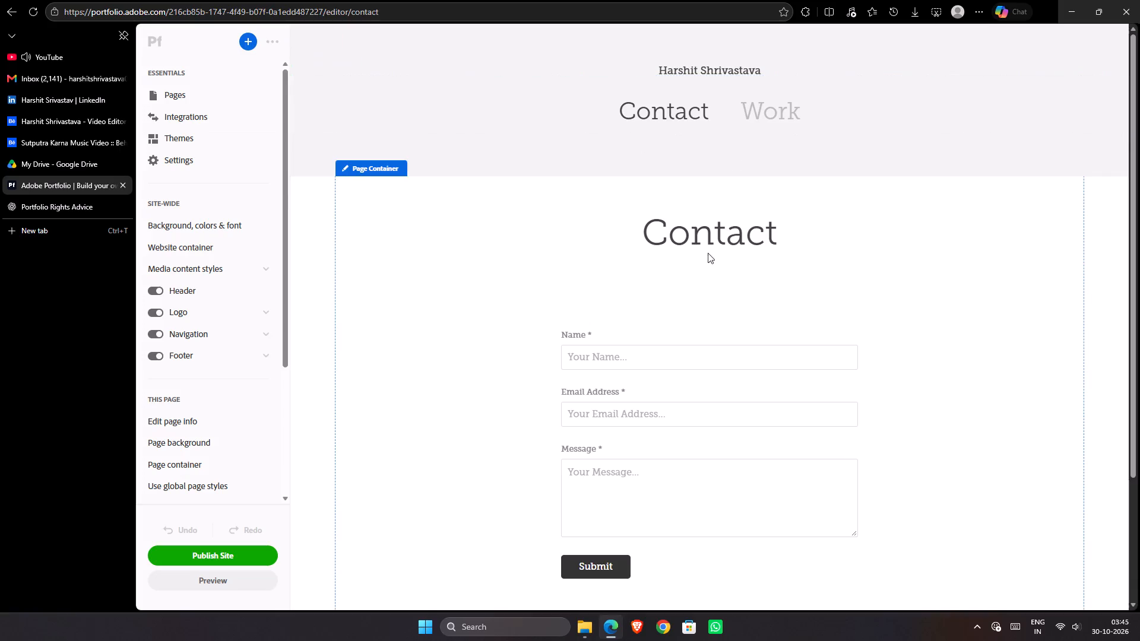
click(677, 356)
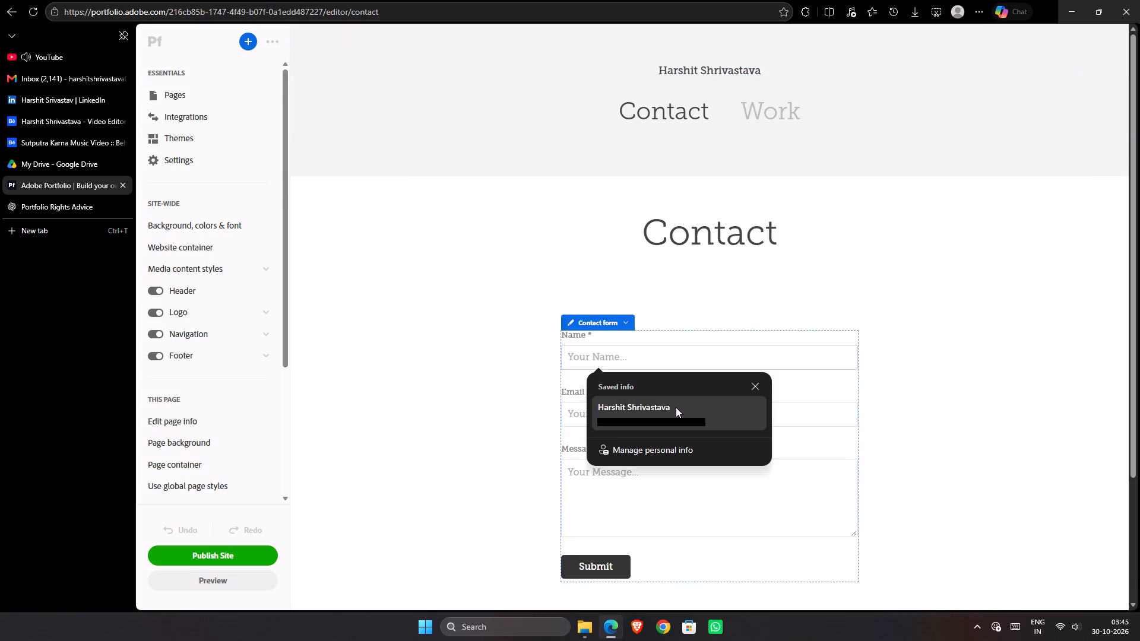
click(676, 407)
click(706, 466)
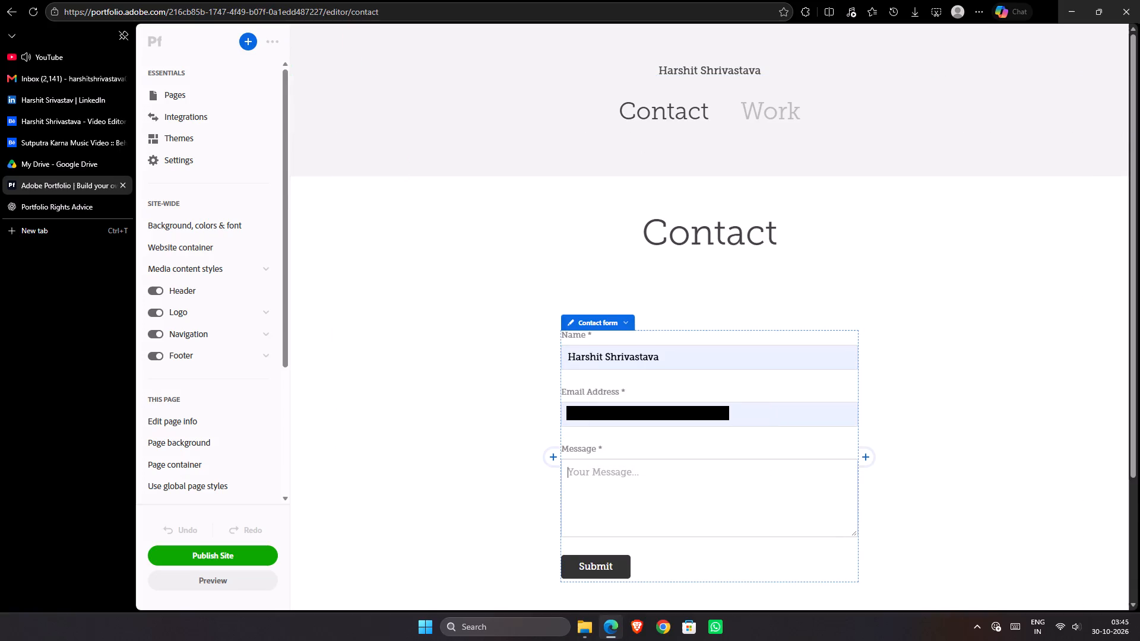
scroll(707, 464, down, 1)
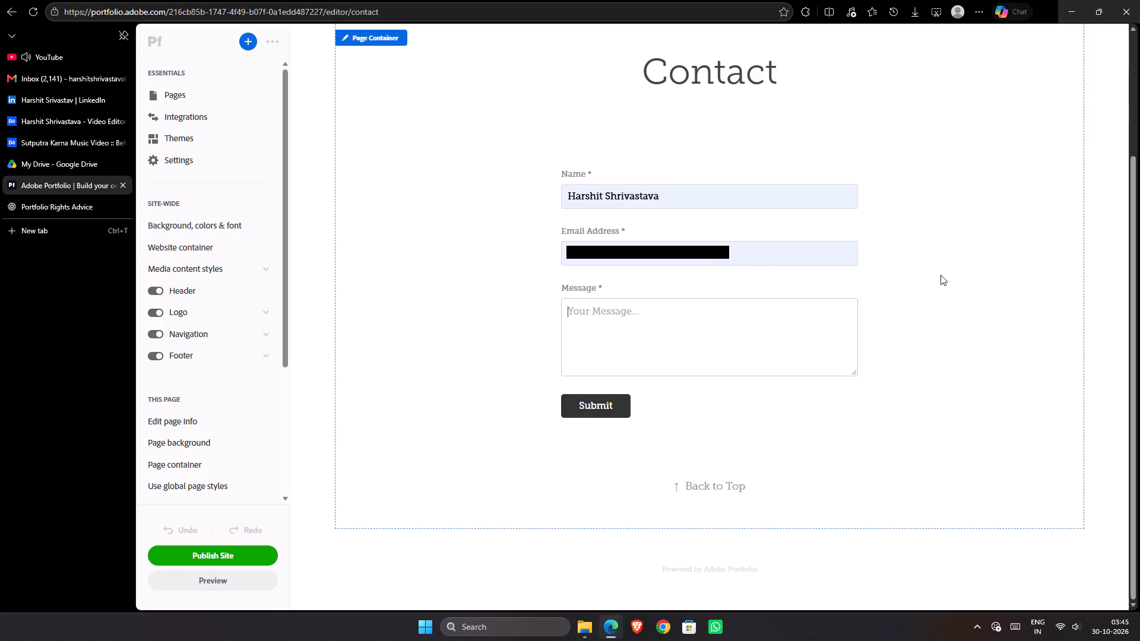
scroll(942, 275, up, 1)
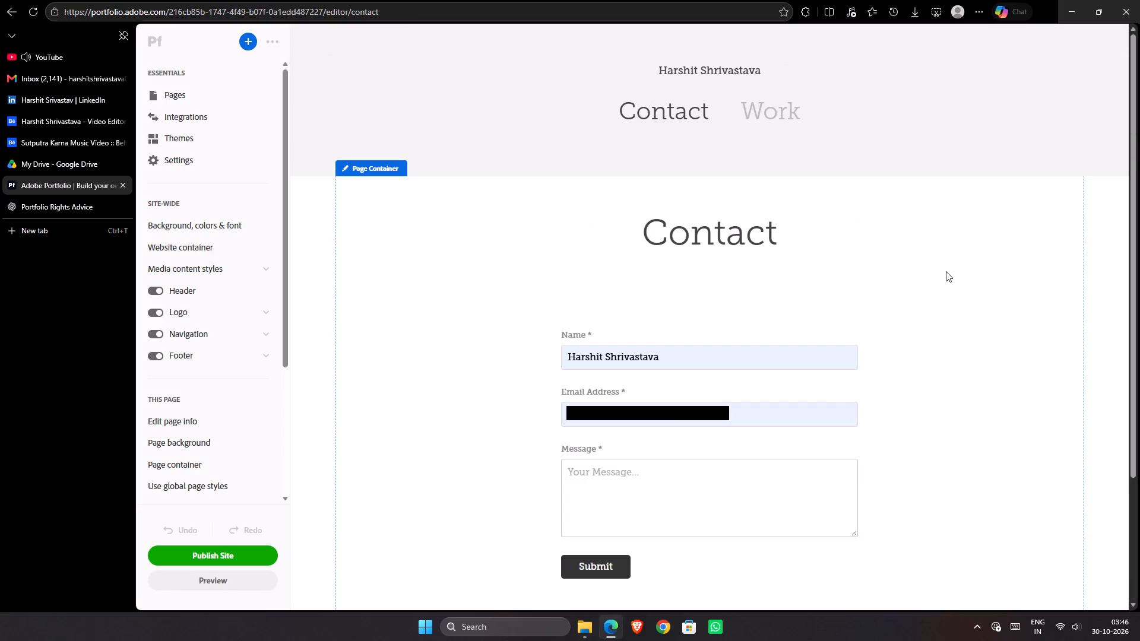
scroll(947, 270, down, 1)
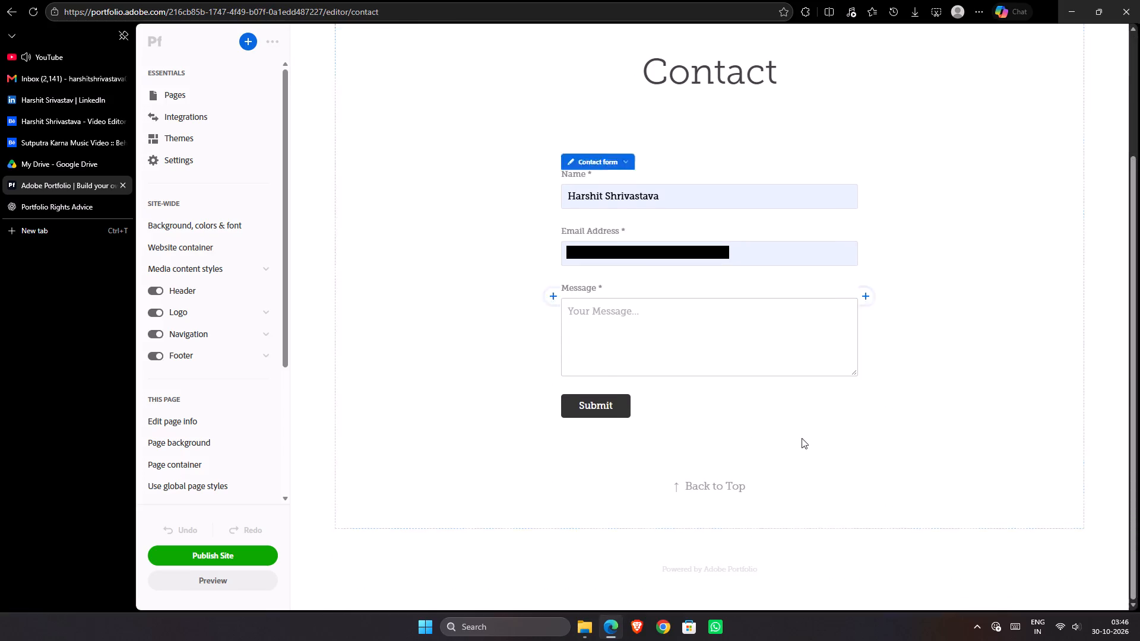
Enter "YO!" as the contact form's message and try submitting the form.
click(578, 404)
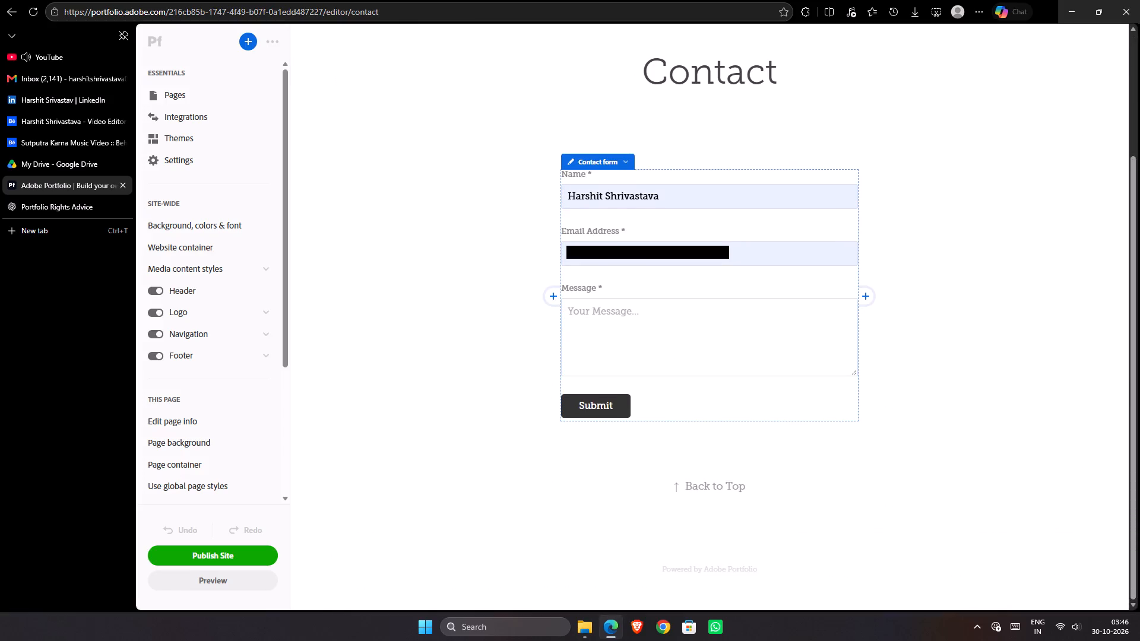
click(614, 329)
text(YO!)
key(Return)
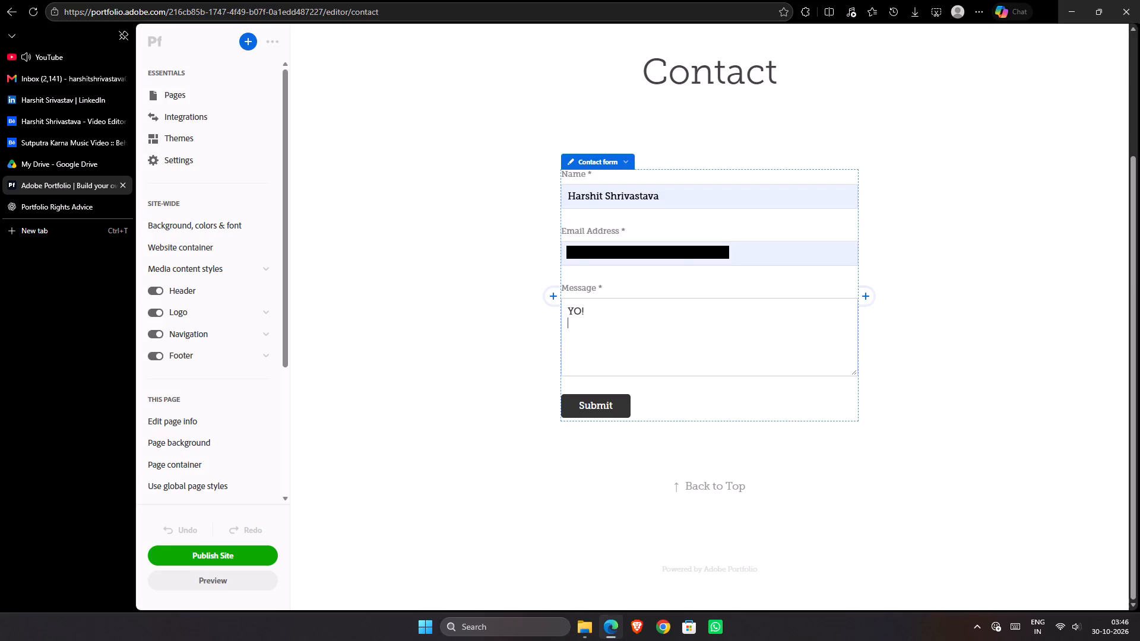
key(BackSpace)
click(617, 411)
Return to the Work collection and check which Behance projects are imported in the site's Integrations.
scroll(919, 339, up, 1)
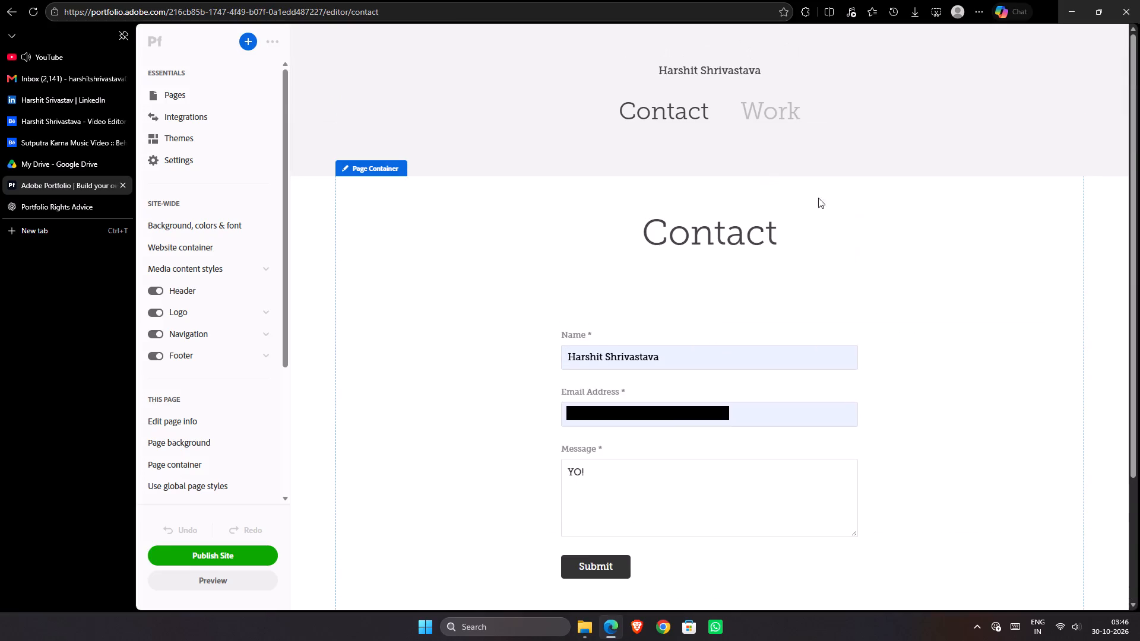
click(779, 114)
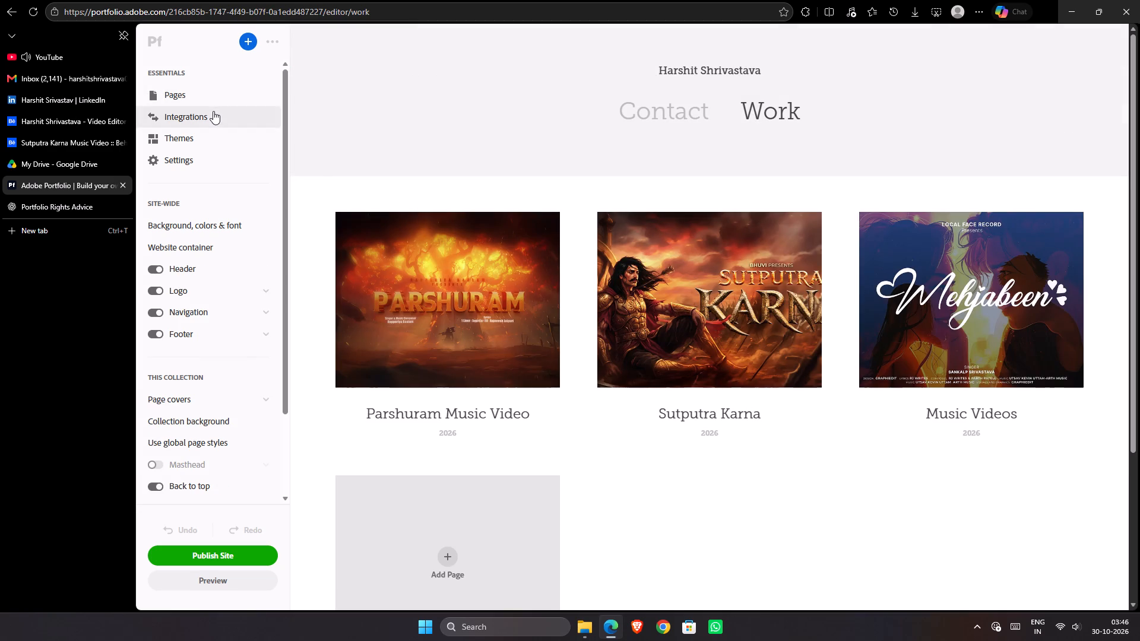
click(213, 111)
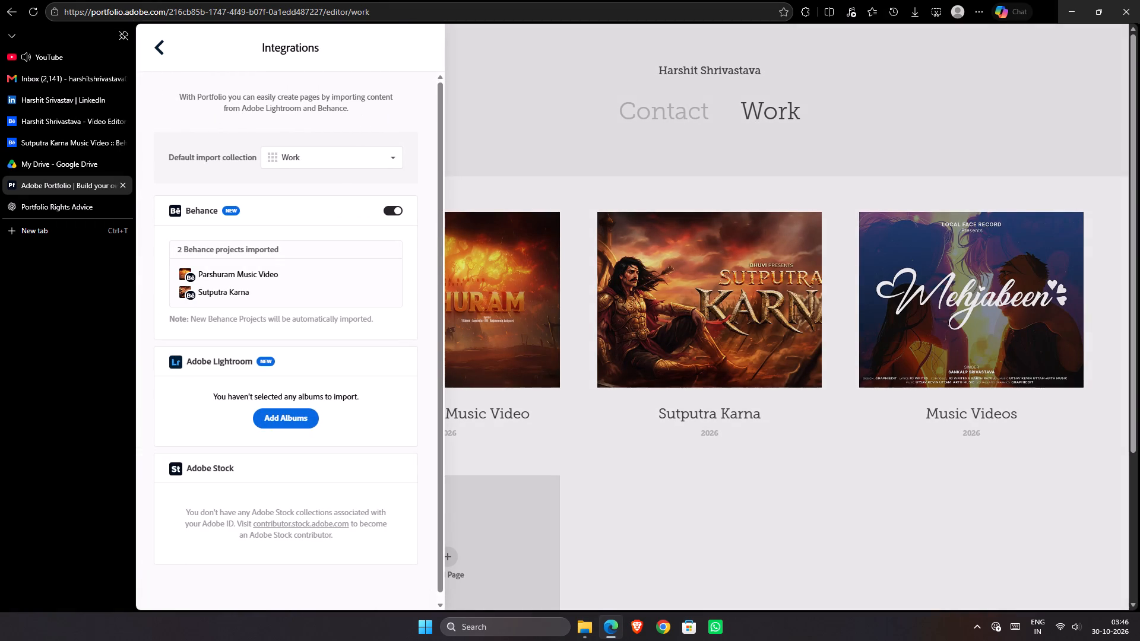
click(162, 50)
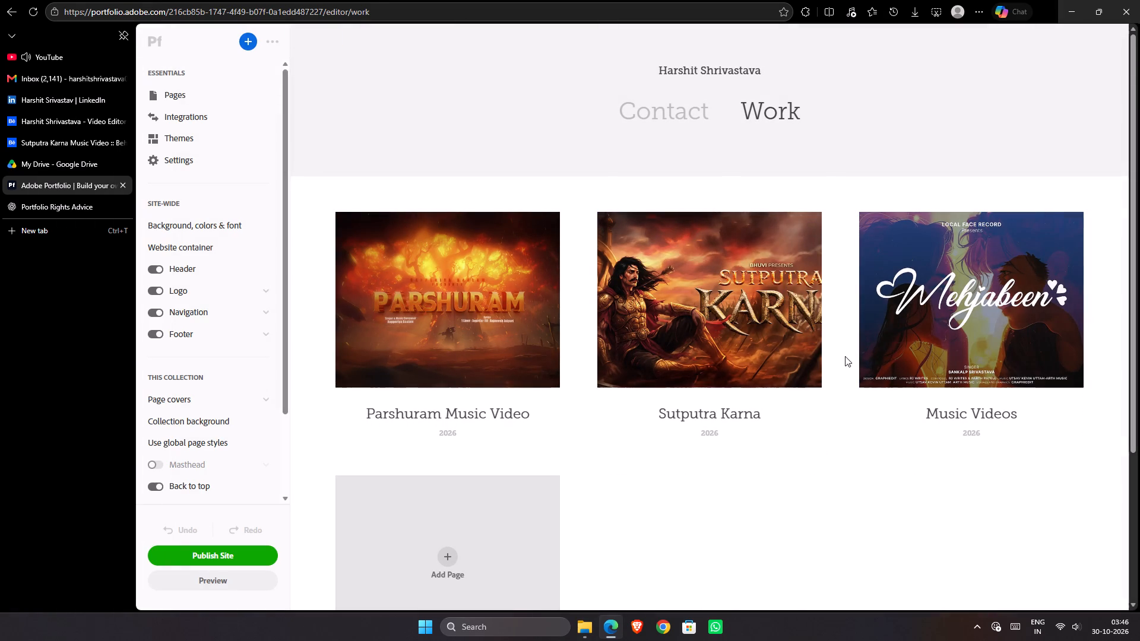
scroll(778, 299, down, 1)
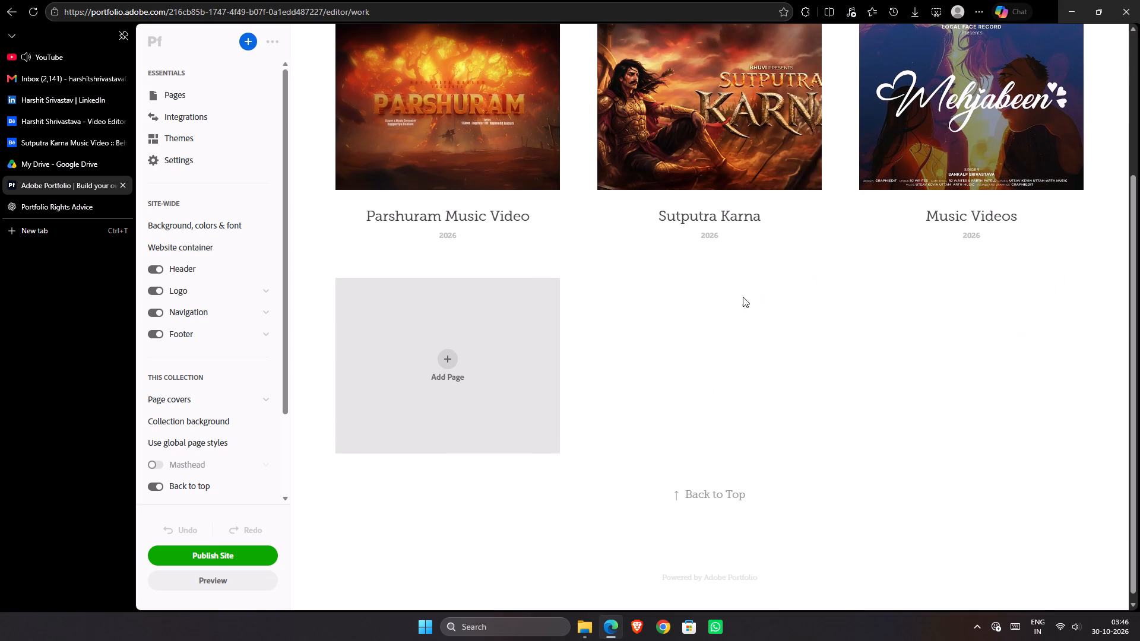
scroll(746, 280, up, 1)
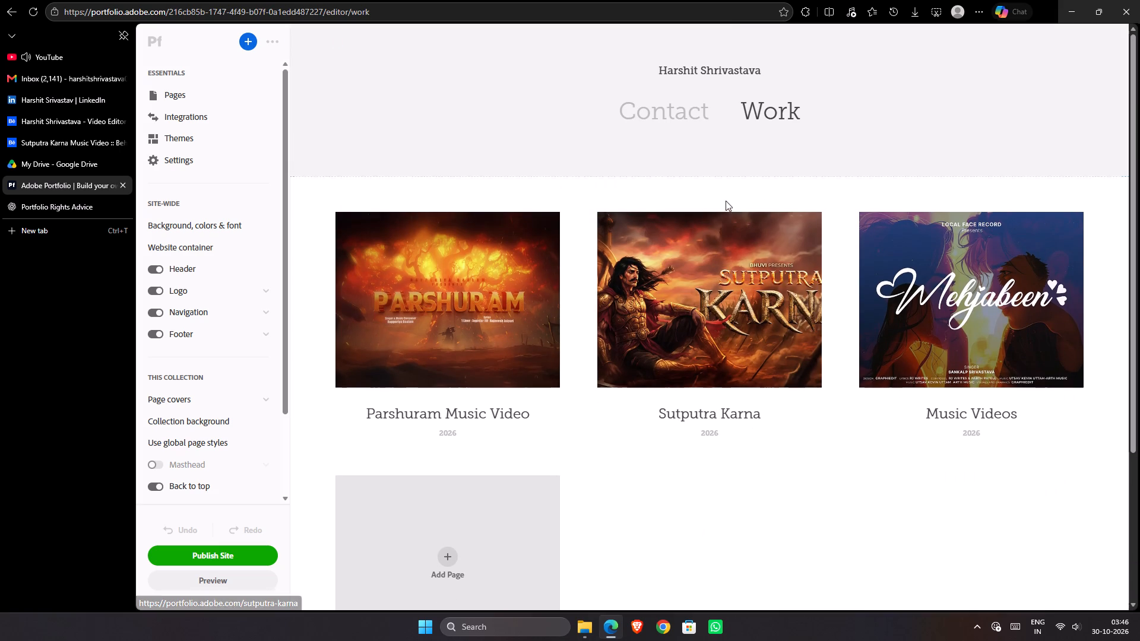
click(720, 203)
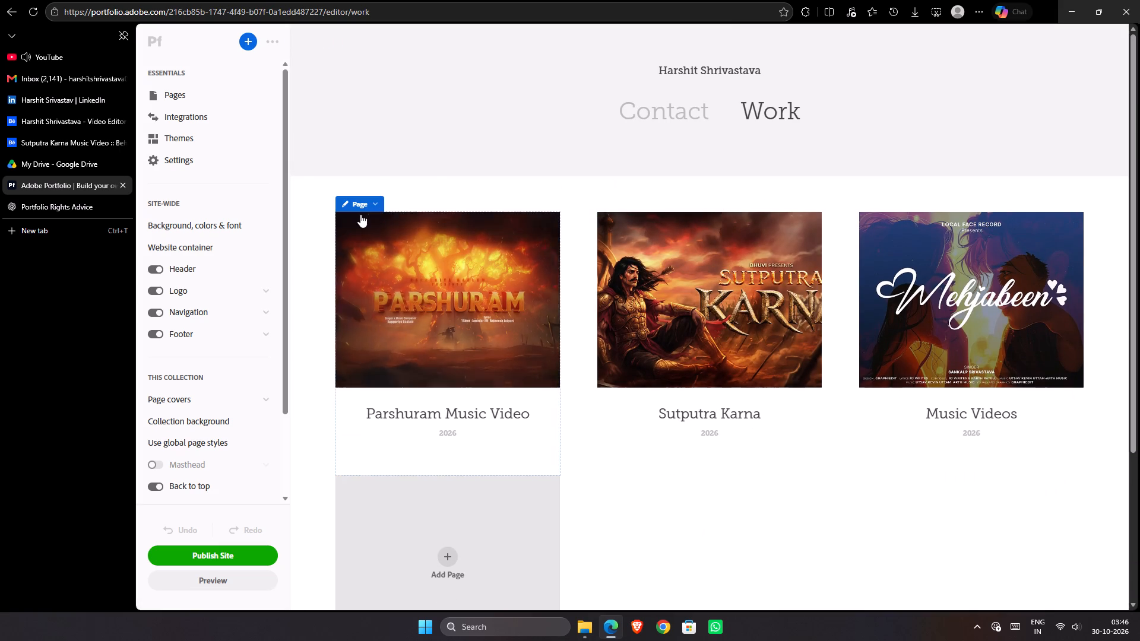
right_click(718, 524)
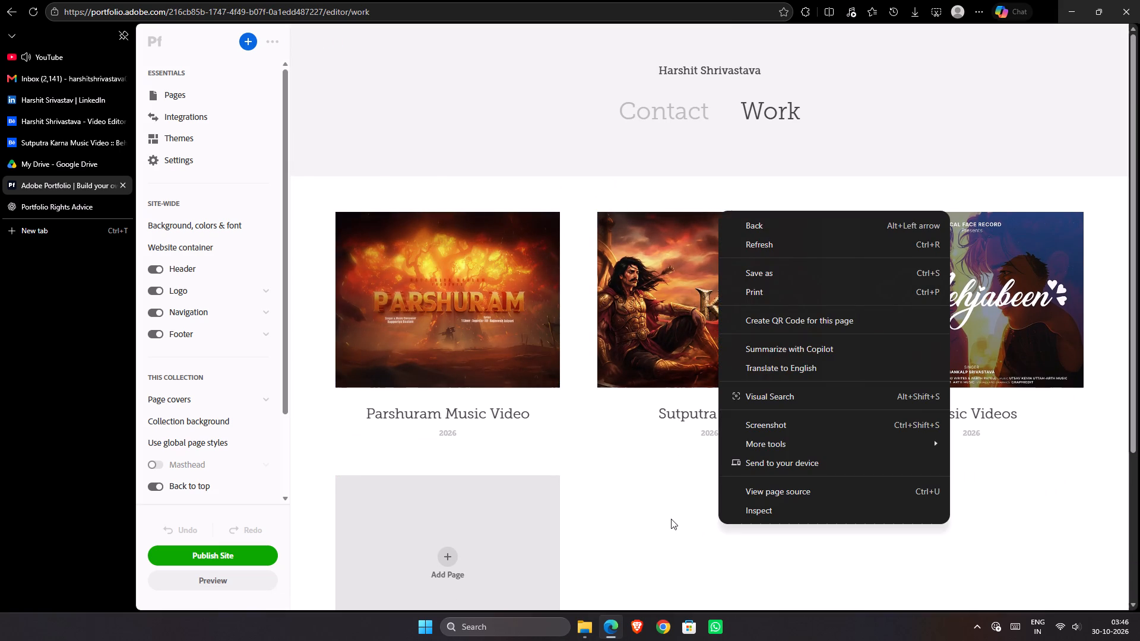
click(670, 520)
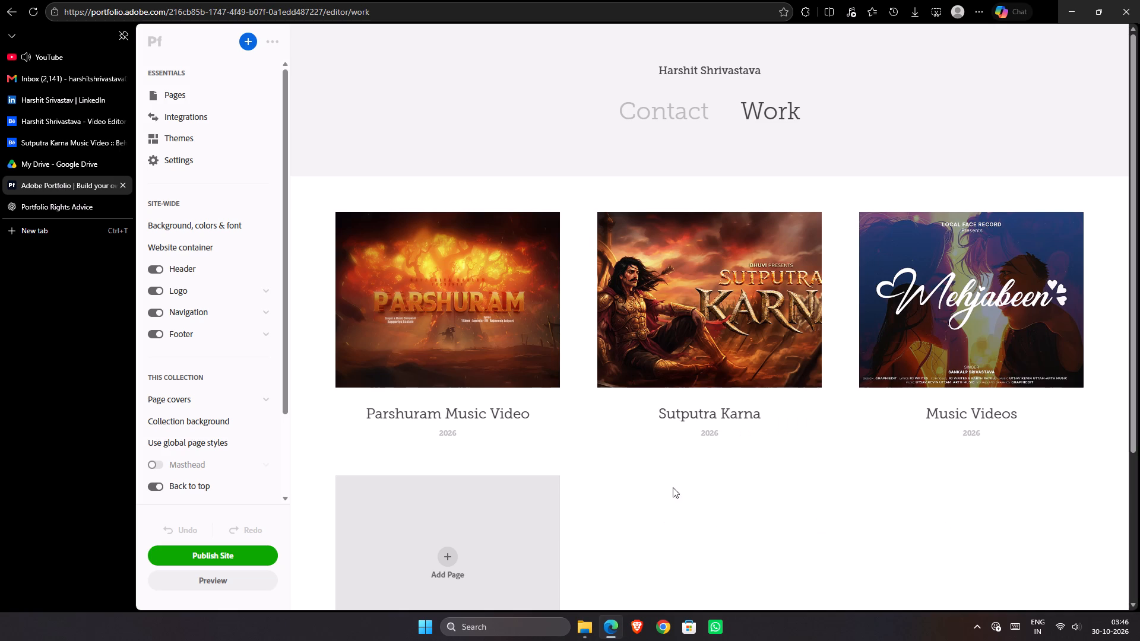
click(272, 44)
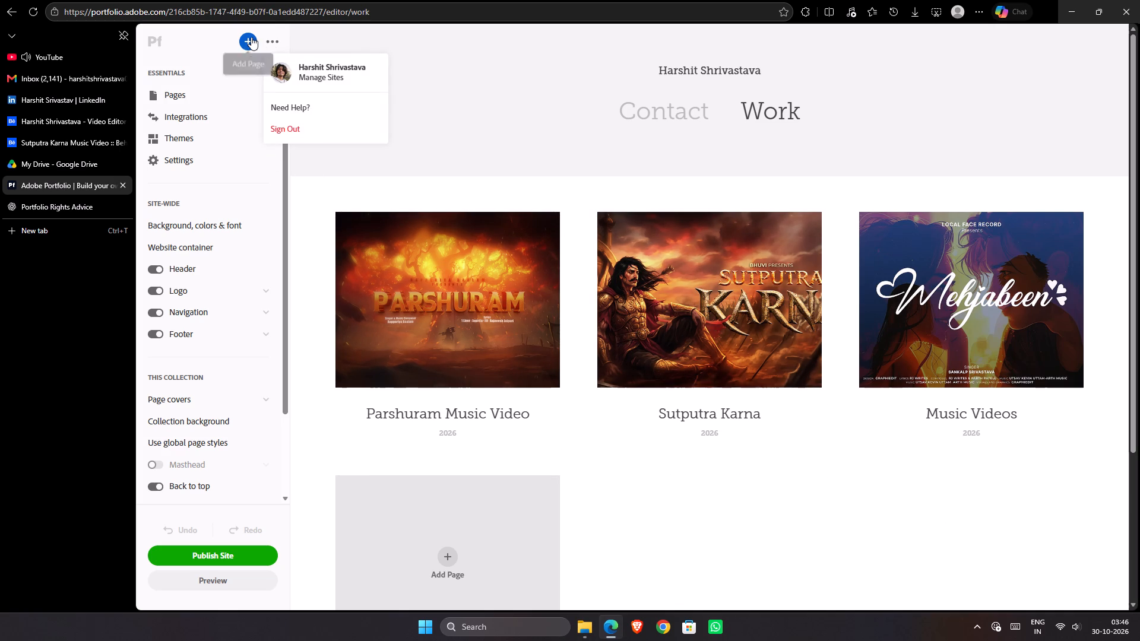
Open the theme chooser and examine the available portfolio themes through to the end of the page.
click(216, 145)
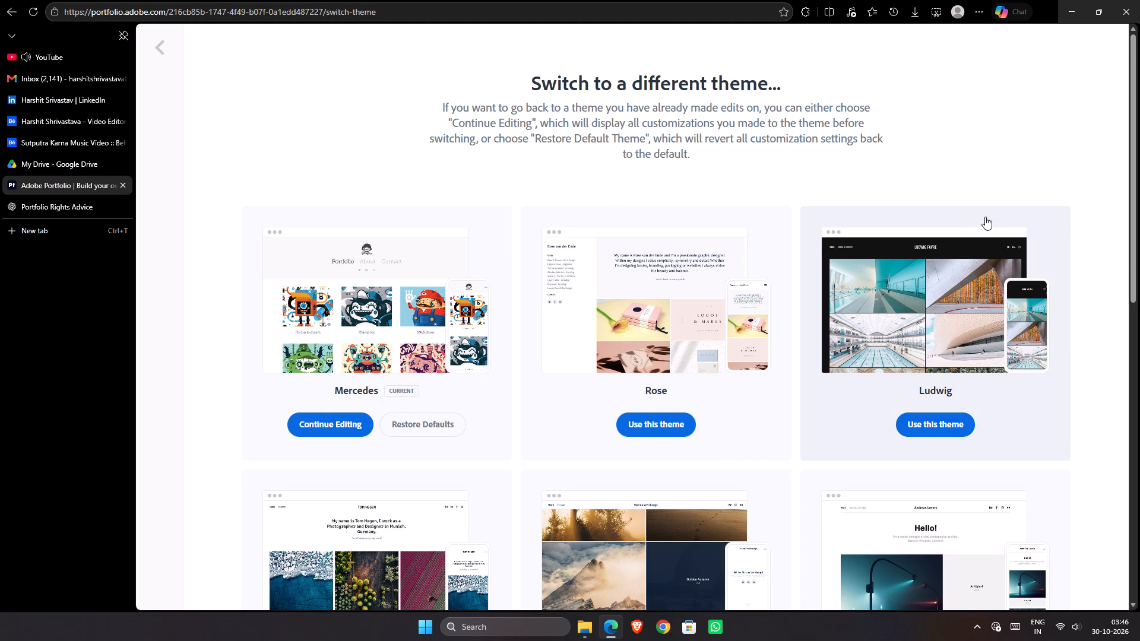
scroll(985, 217, down, 1)
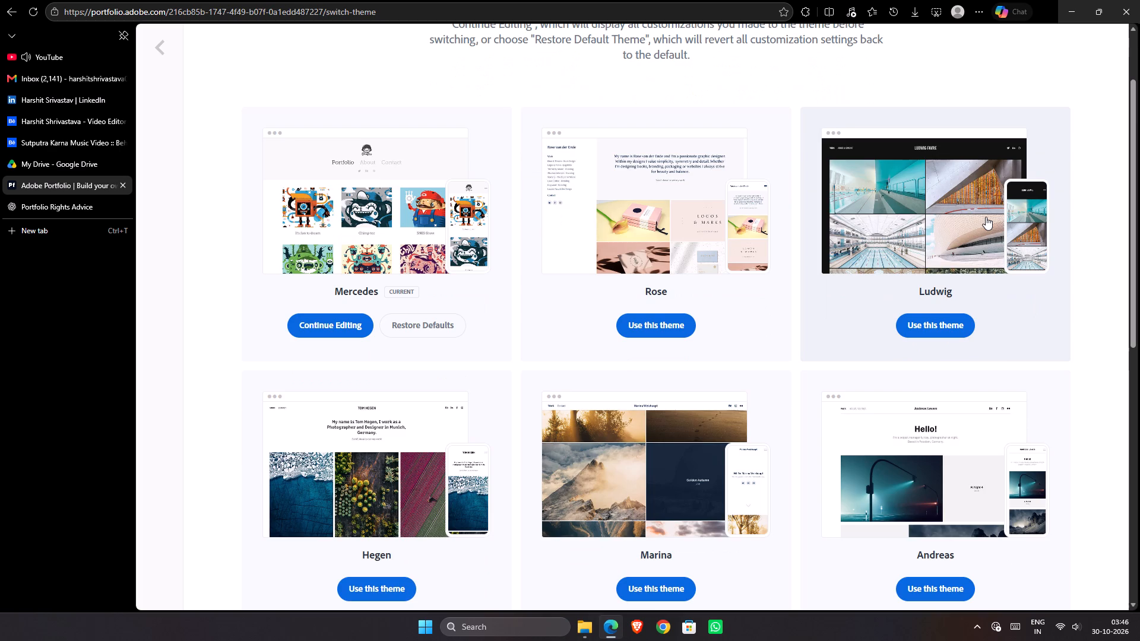
scroll(986, 217, down, 1)
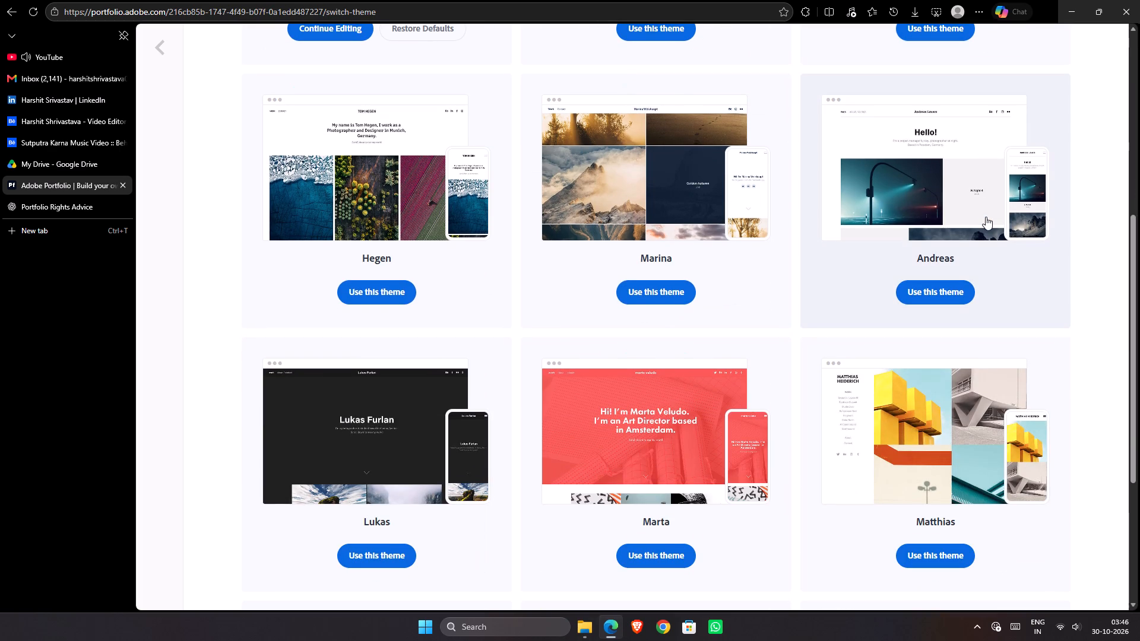
scroll(986, 217, down, 1)
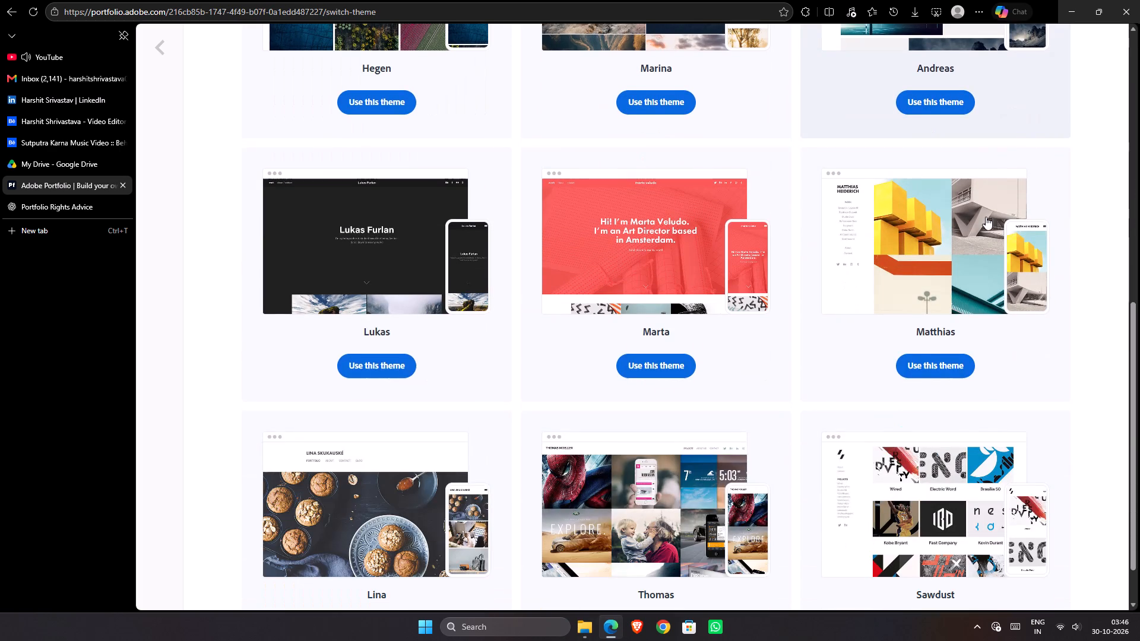
scroll(986, 217, down, 1)
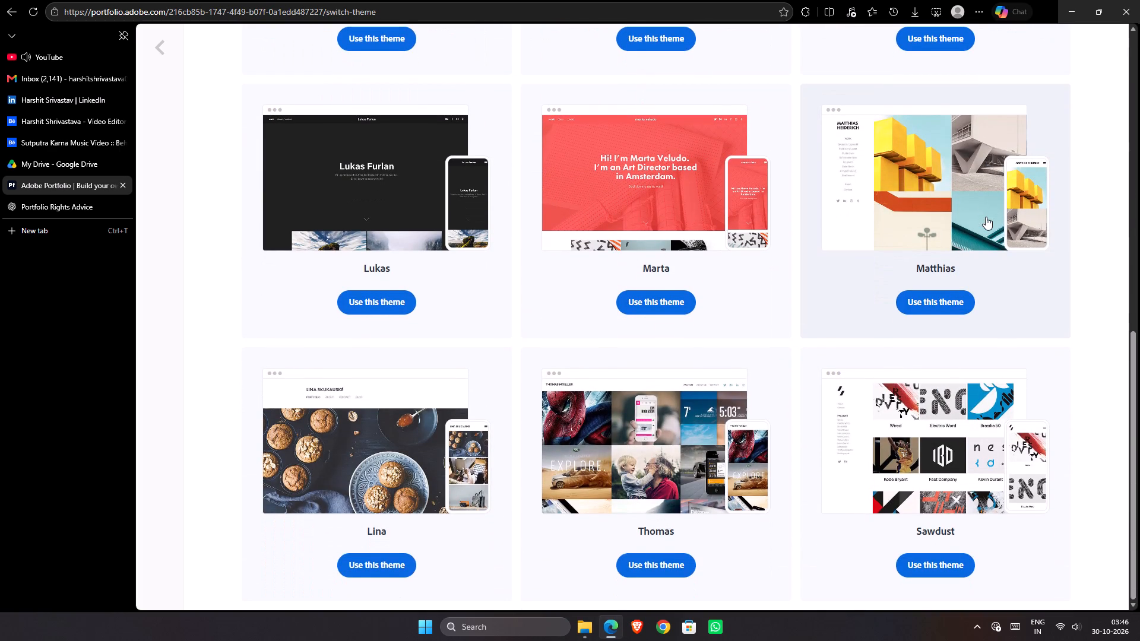
Close the browser and the Karna Images folder window.
click(1139, 0)
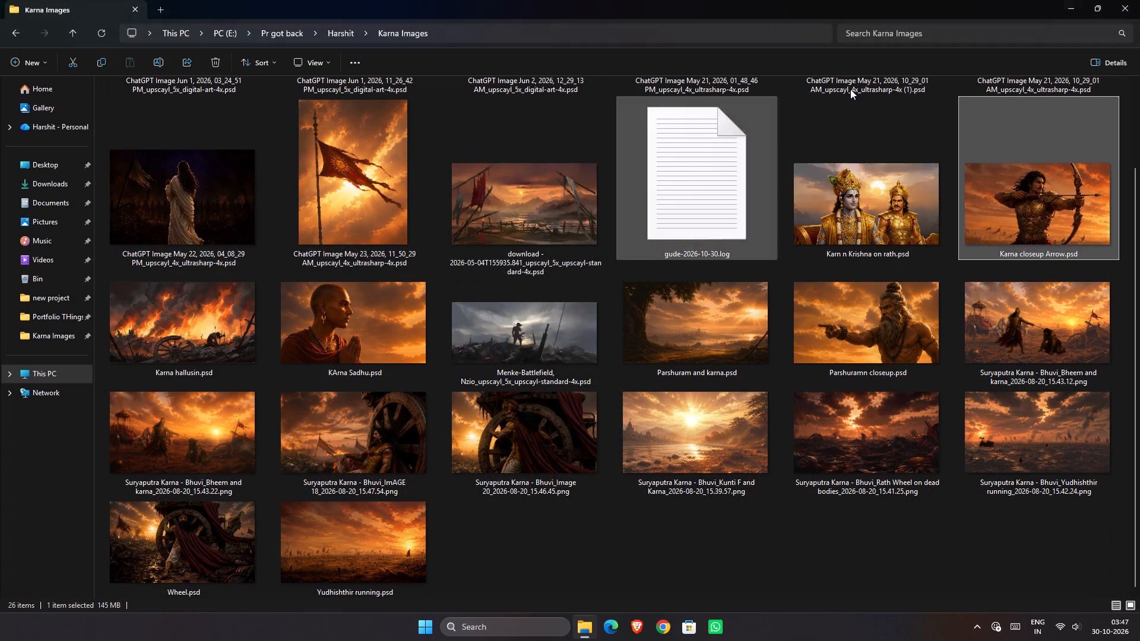
click(1139, 0)
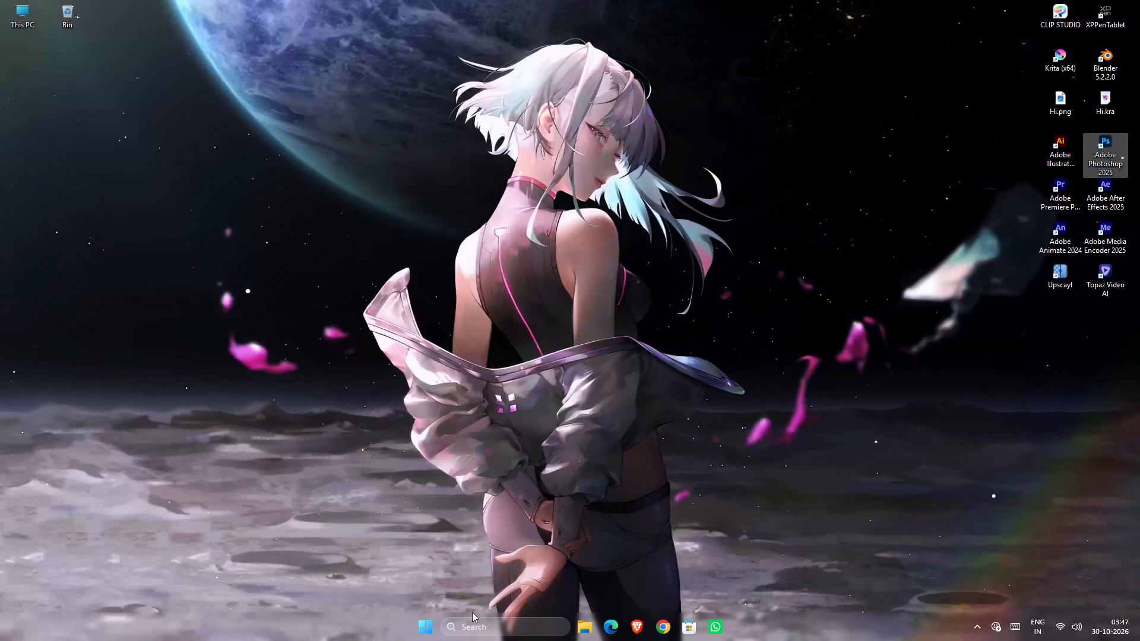
Shut down the computer.
shift+click(417, 624)
shift+click(702, 593)
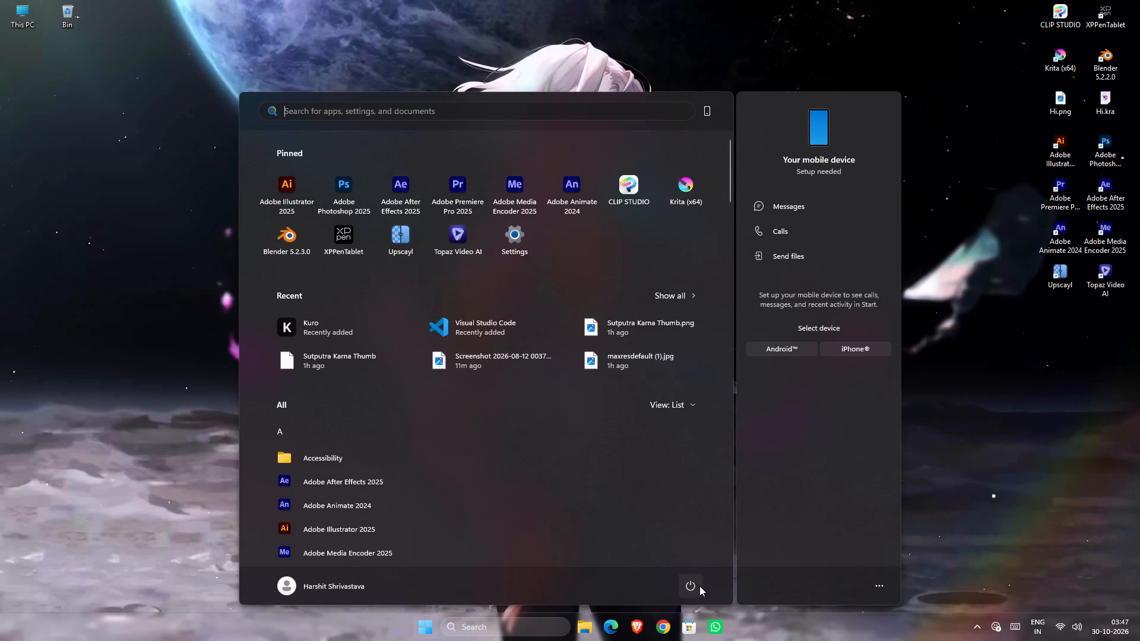
shift+click(699, 586)
shift+click(714, 544)
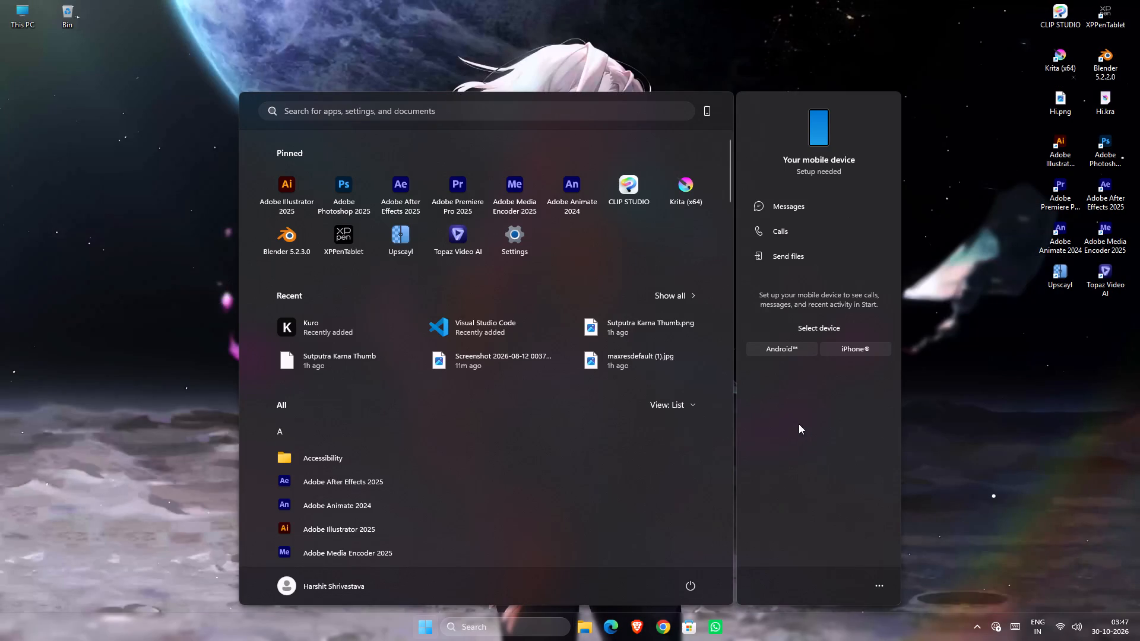